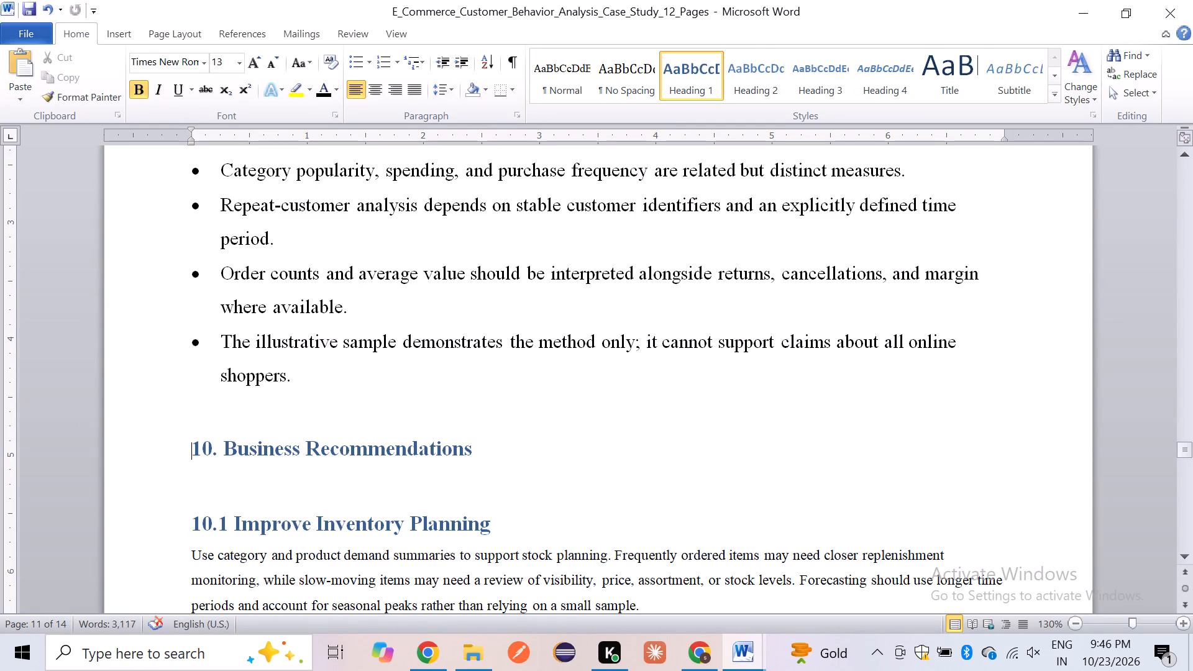
Change the font colour of the headings "10. Business Recommendations" and "10.1 Improve Inventory Planning" to black.
{"action": "left_click_drag", "start_coordinate": [490, 449], "coordinate": [100, 420]}
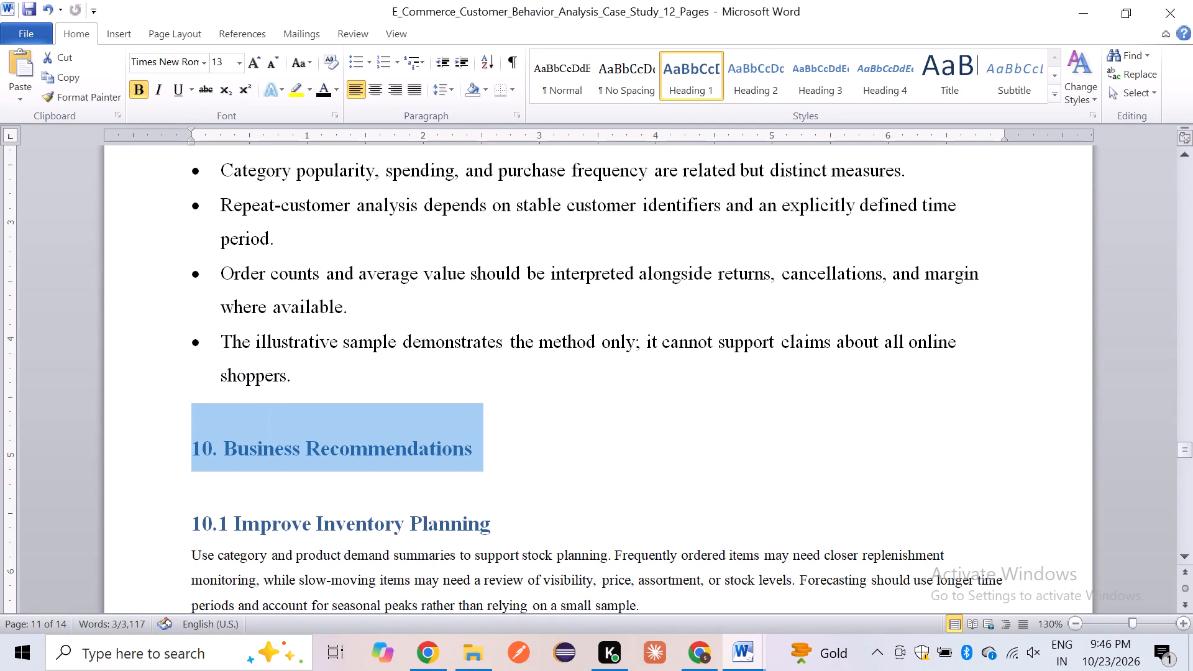
{"action": "left_click", "coordinate": [322, 92]}
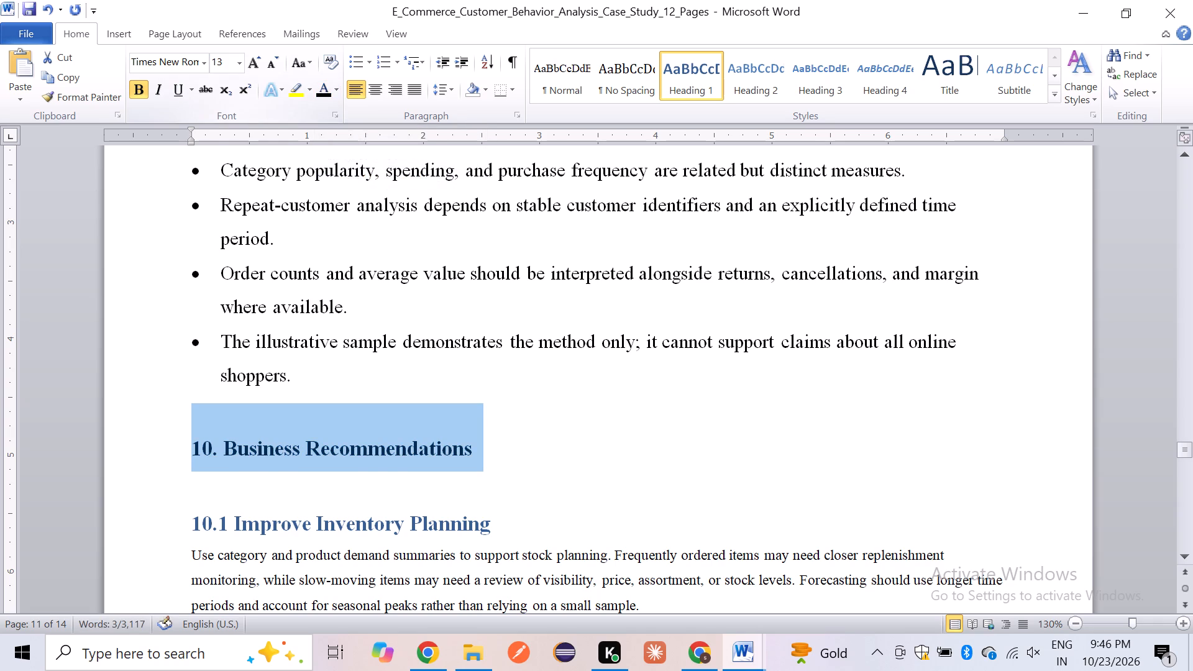
{"action": "scroll", "coordinate": [235, 327], "scroll_direction": "down", "scroll_amount": 1}
{"action": "left_click_drag", "start_coordinate": [502, 374], "coordinate": [168, 380]}
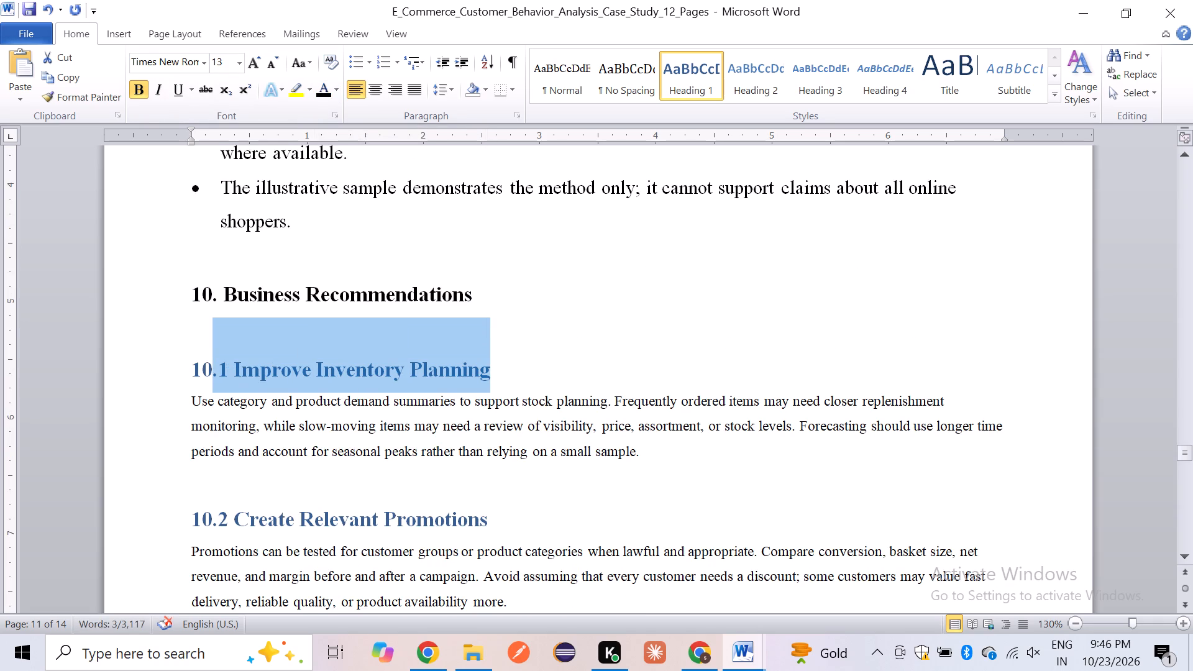
{"action": "left_click_drag", "start_coordinate": [168, 380], "coordinate": [149, 380]}
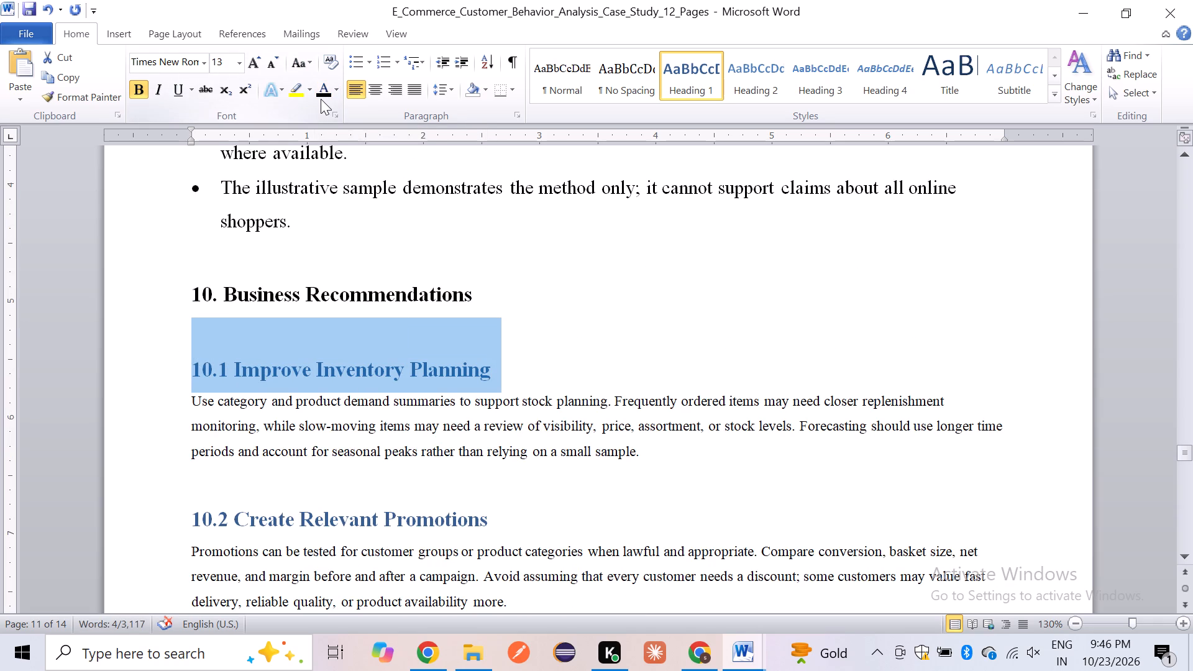
{"action": "left_click", "coordinate": [321, 99]}
{"action": "left_click", "coordinate": [324, 89]}
Set the font size of the body paragraph under "10.1 Improve Inventory Planning" to 12.
{"action": "scroll", "coordinate": [426, 342], "scroll_direction": "down", "scroll_amount": 1}
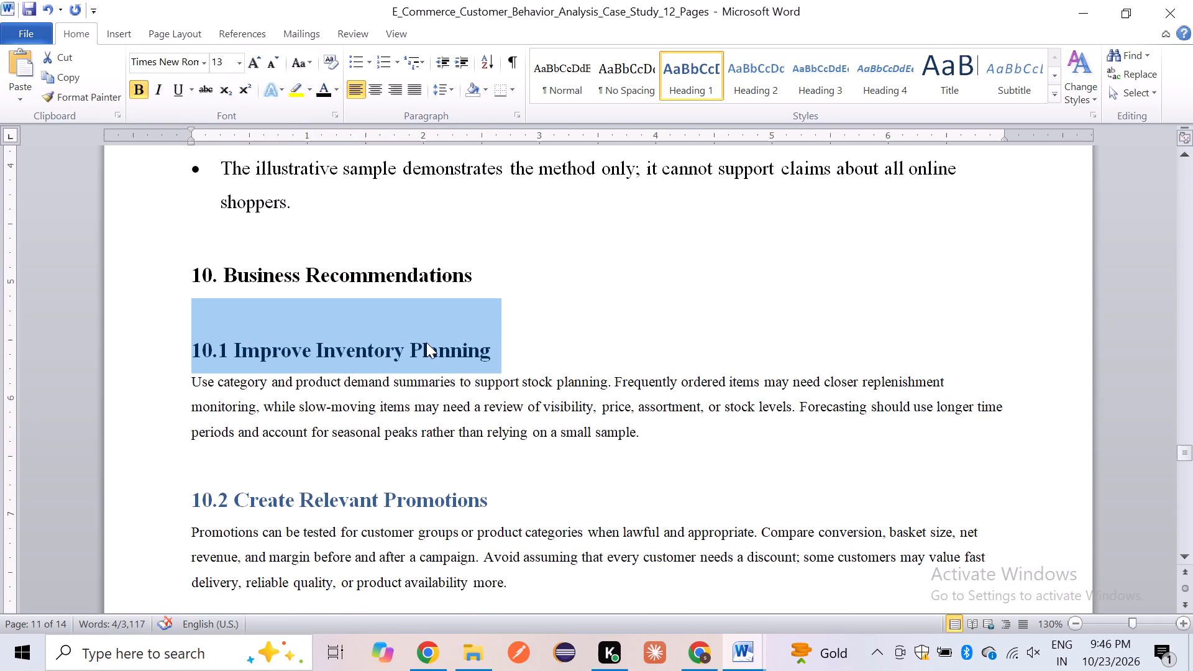
{"action": "left_click_drag", "start_coordinate": [191, 385], "coordinate": [306, 390]}
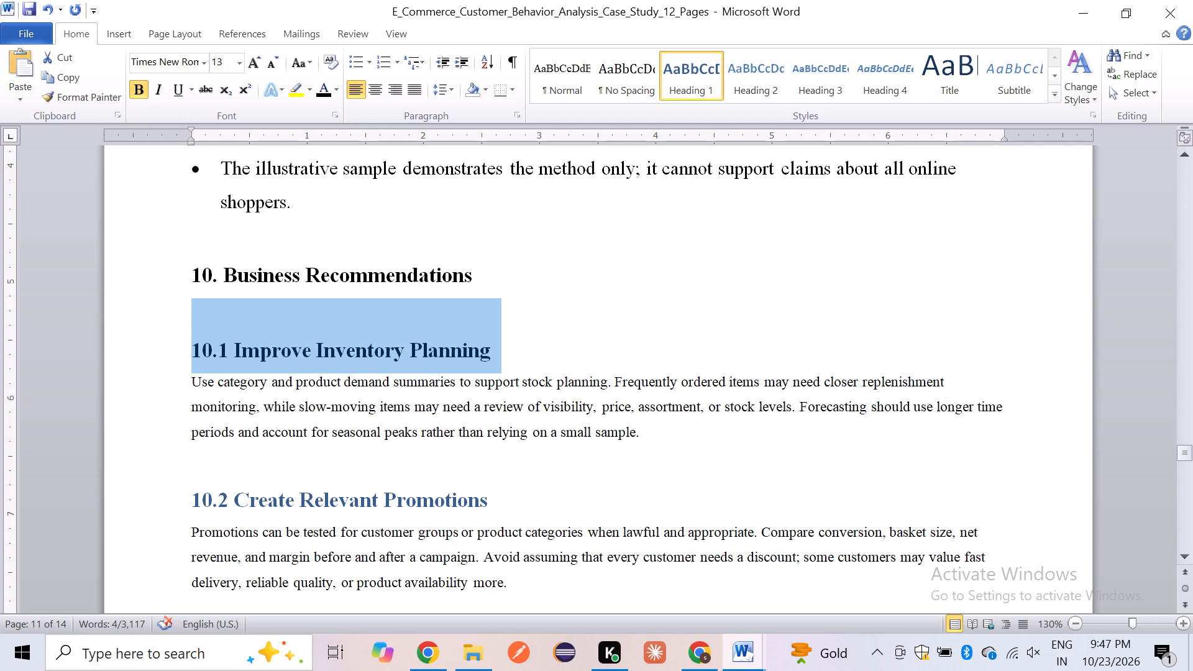
{"action": "left_click_drag", "start_coordinate": [306, 390], "coordinate": [667, 429]}
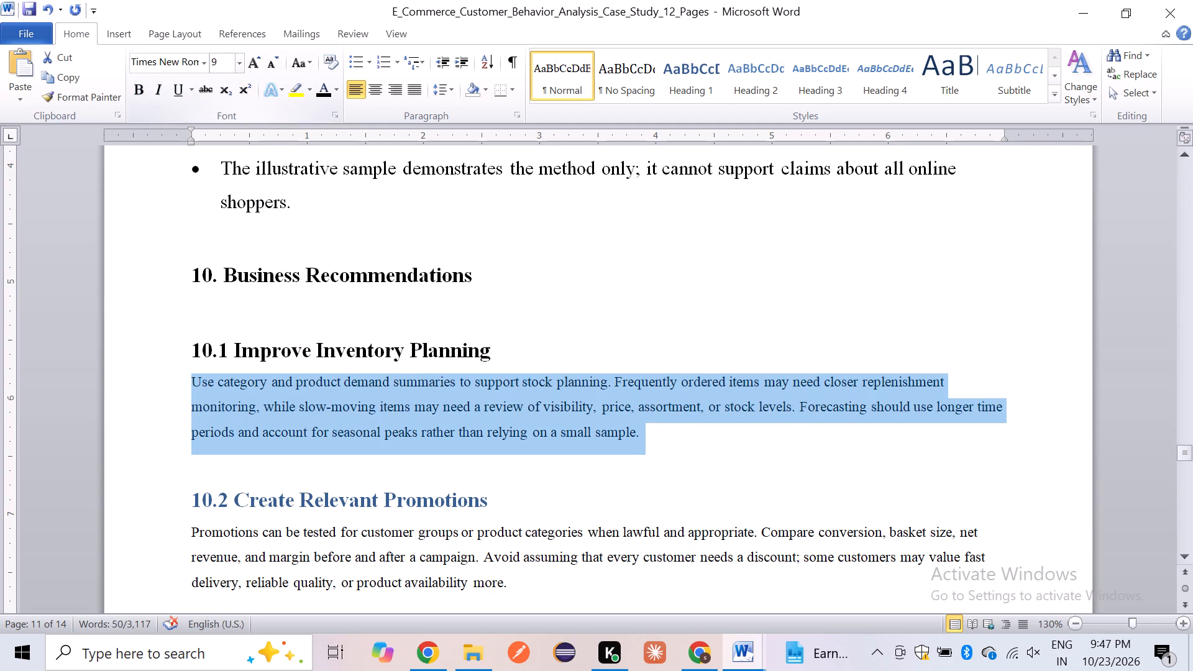
{"action": "left_click", "coordinate": [218, 64]}
{"action": "type", "text": "12"}
{"action": "key", "text": "Return"}
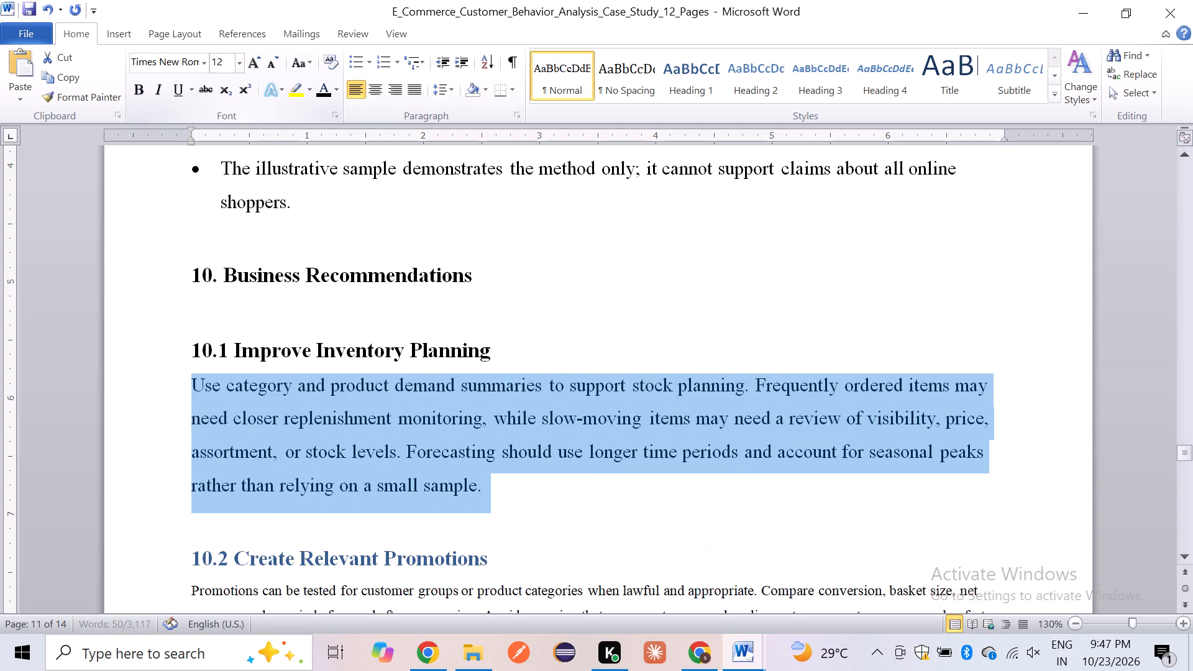
Set the font size of the headings "10.1 Improve Inventory Planning" and "10. Business Recommendations" to 14.
{"action": "left_click_drag", "start_coordinate": [509, 349], "coordinate": [122, 344]}
{"action": "left_click", "coordinate": [218, 65]}
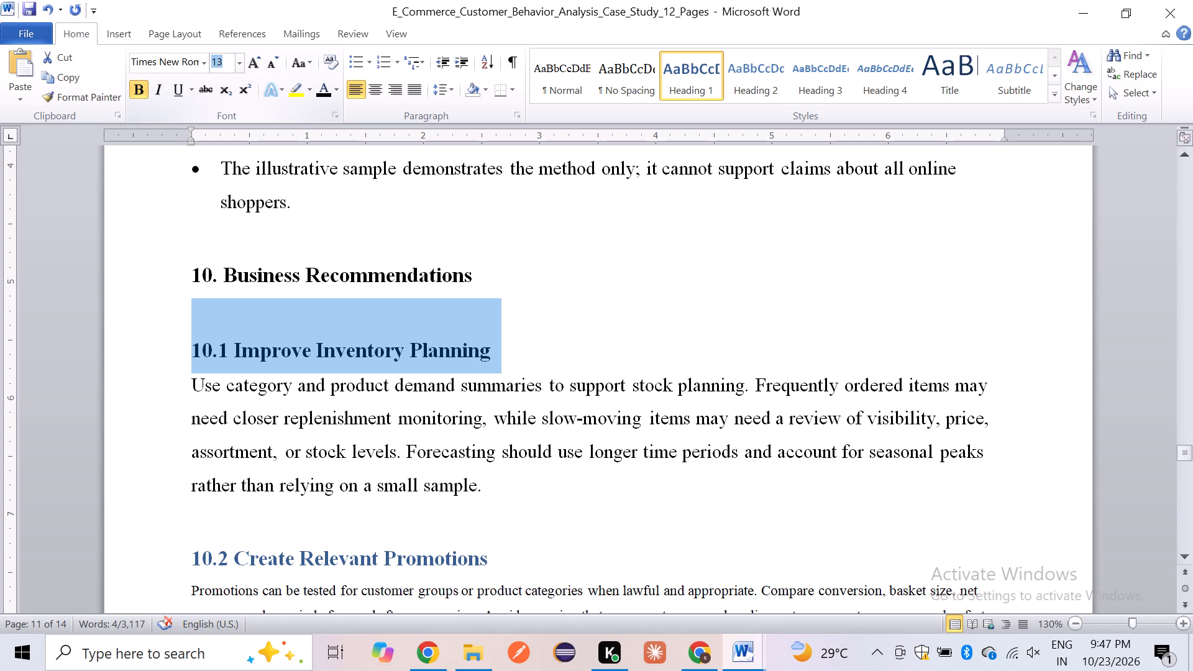
{"action": "type", "text": "14"}
{"action": "key", "text": "Return"}
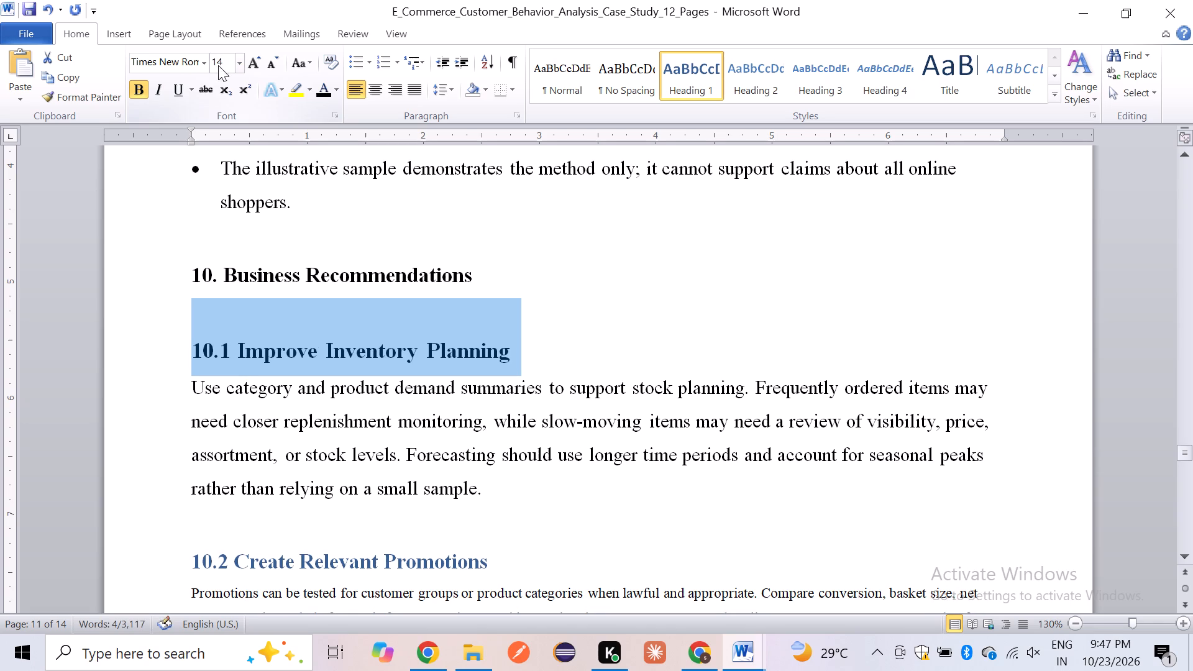
{"action": "left_click_drag", "start_coordinate": [480, 279], "coordinate": [166, 253]}
{"action": "left_click", "coordinate": [224, 63]}
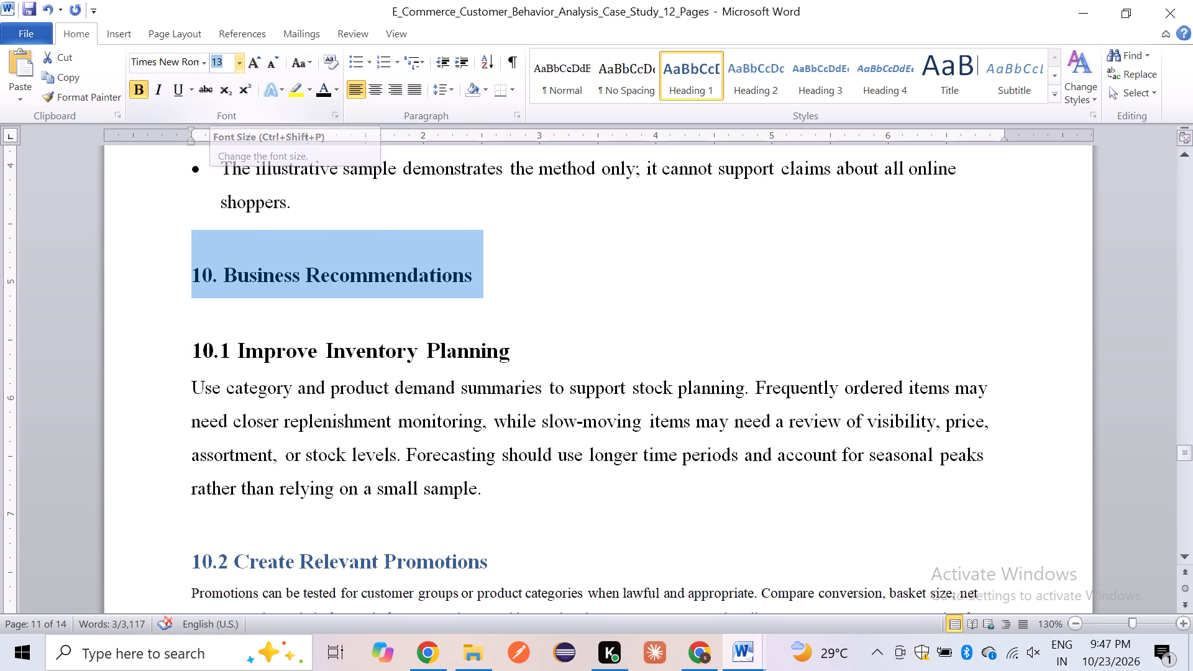
{"action": "type", "text": "14"}
{"action": "key", "text": "Return"}
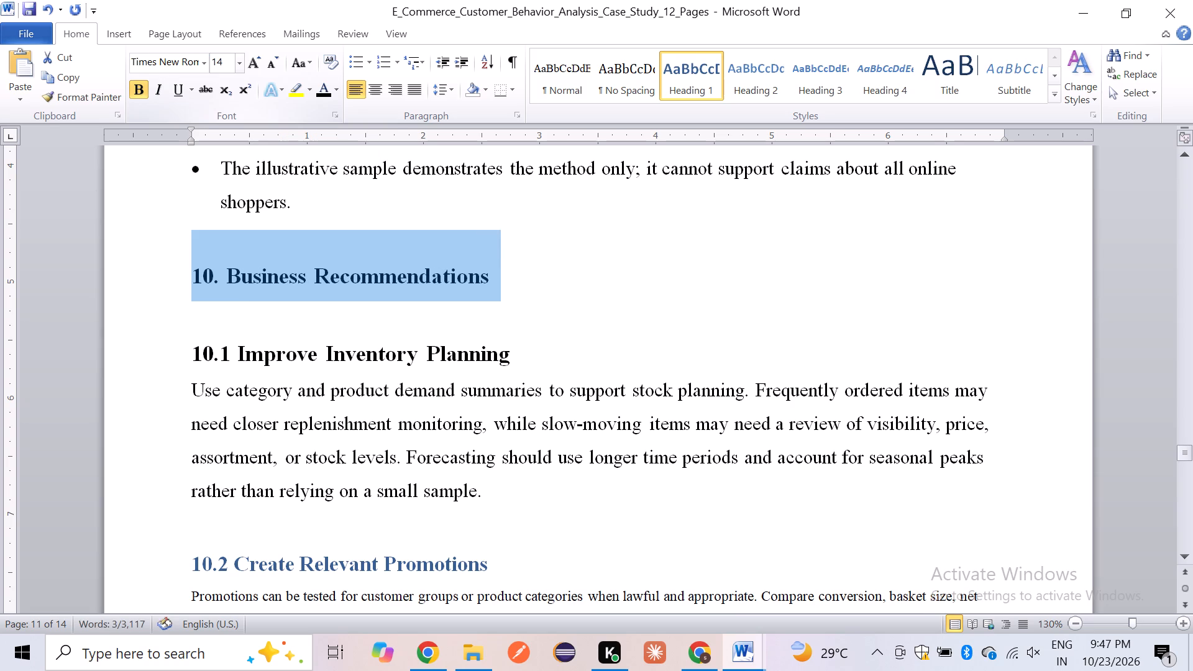
Set the font size of the heading "10.2 Create Relevant Promotions" to 14.
{"action": "scroll", "coordinate": [224, 63], "scroll_direction": "down", "scroll_amount": 1}
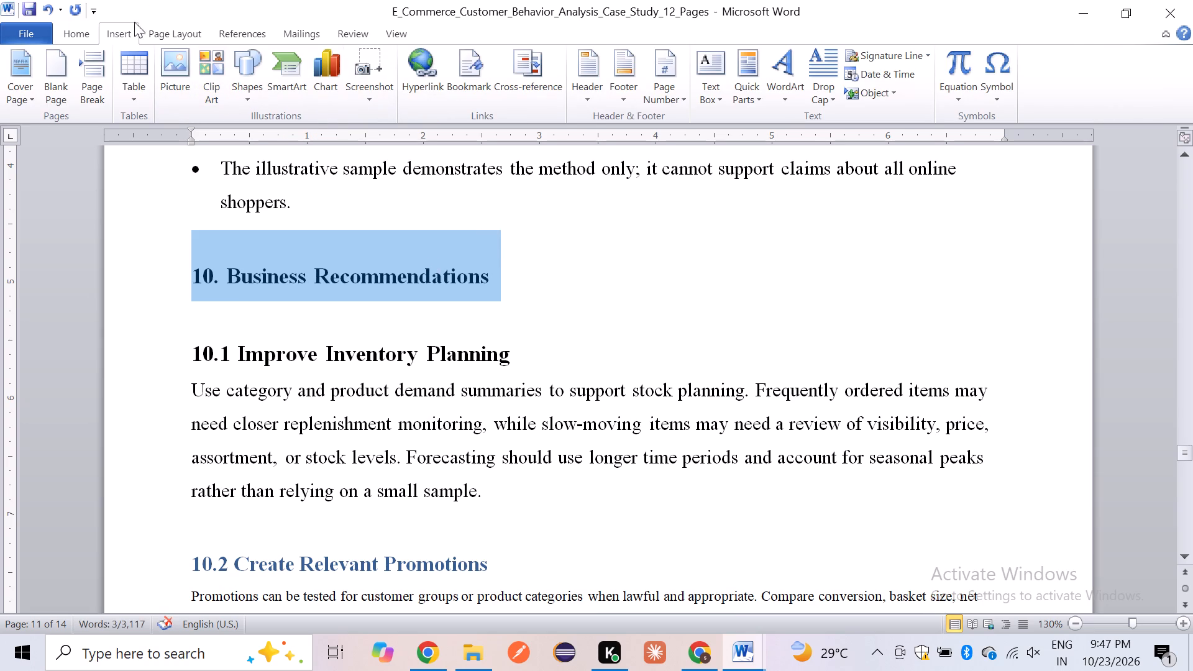
{"action": "left_click", "coordinate": [82, 29]}
{"action": "scroll", "coordinate": [216, 311], "scroll_direction": "down", "scroll_amount": 1}
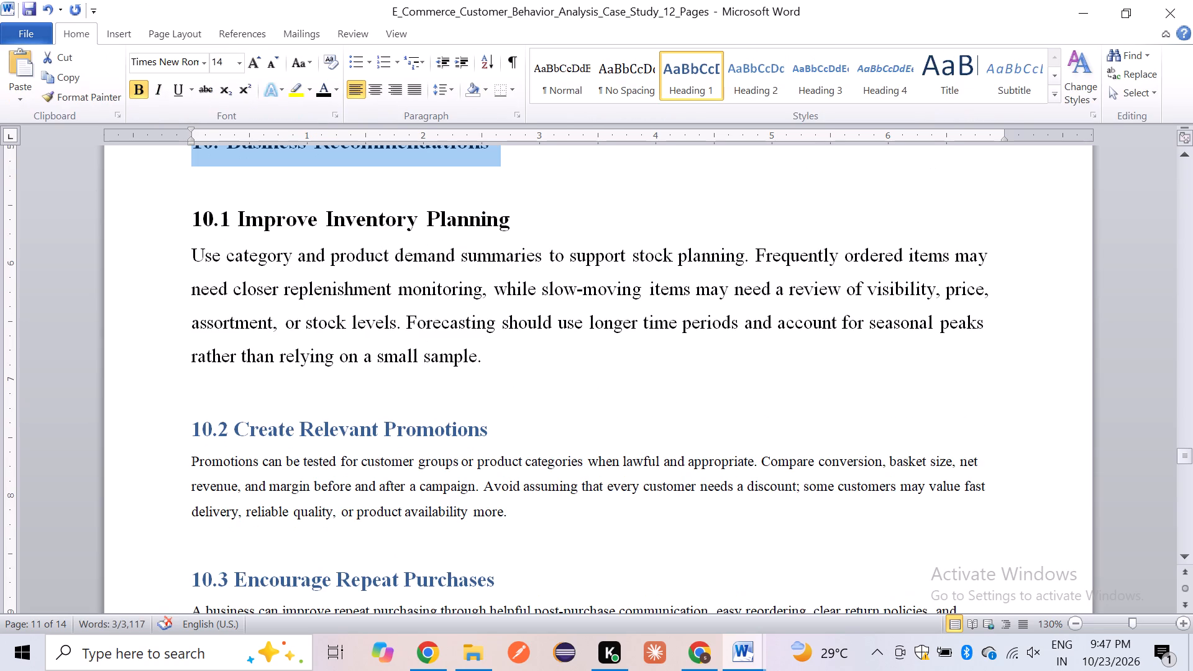
{"action": "left_click_drag", "start_coordinate": [507, 428], "coordinate": [124, 435]}
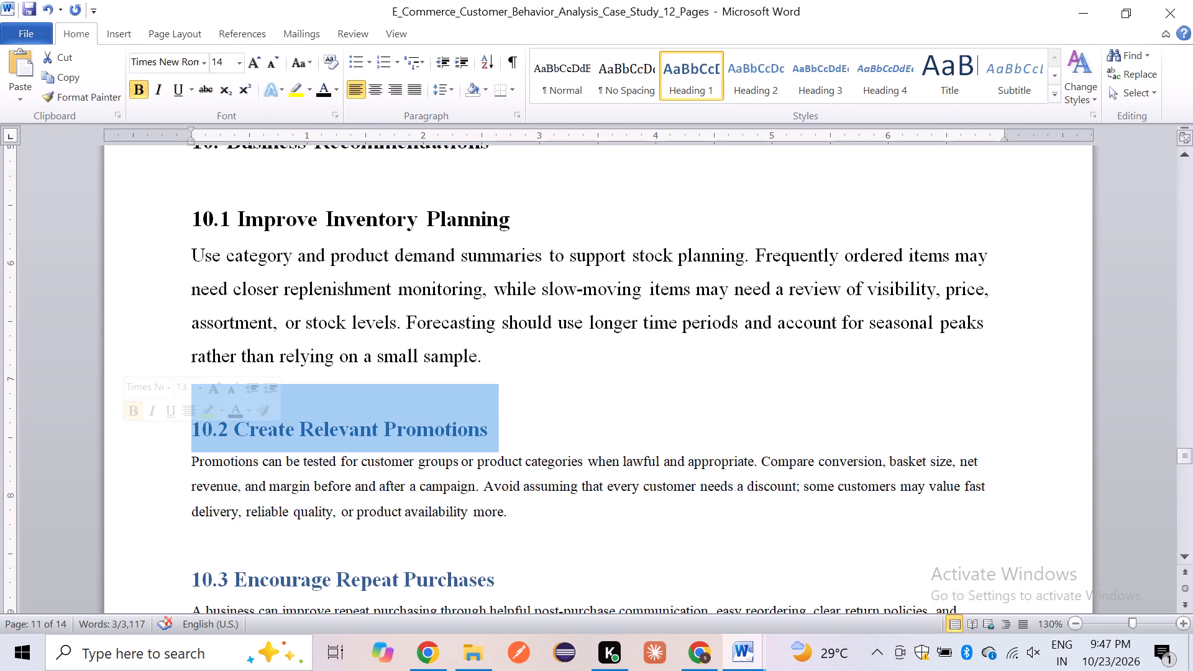
{"action": "left_click", "coordinate": [224, 57]}
{"action": "type", "text": "14"}
{"action": "key", "text": "Return"}
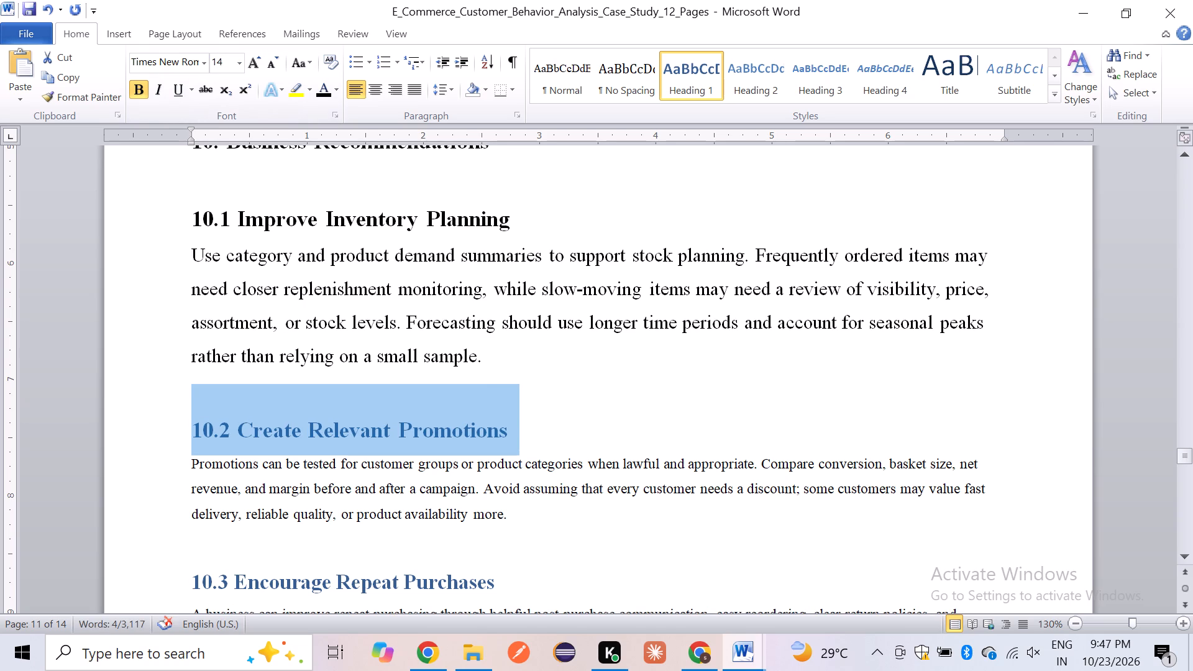
Set the font size of the body paragraph under "10.2 Create Relevant Promotions" to 12.
{"action": "left_click_drag", "start_coordinate": [193, 460], "coordinate": [594, 508]}
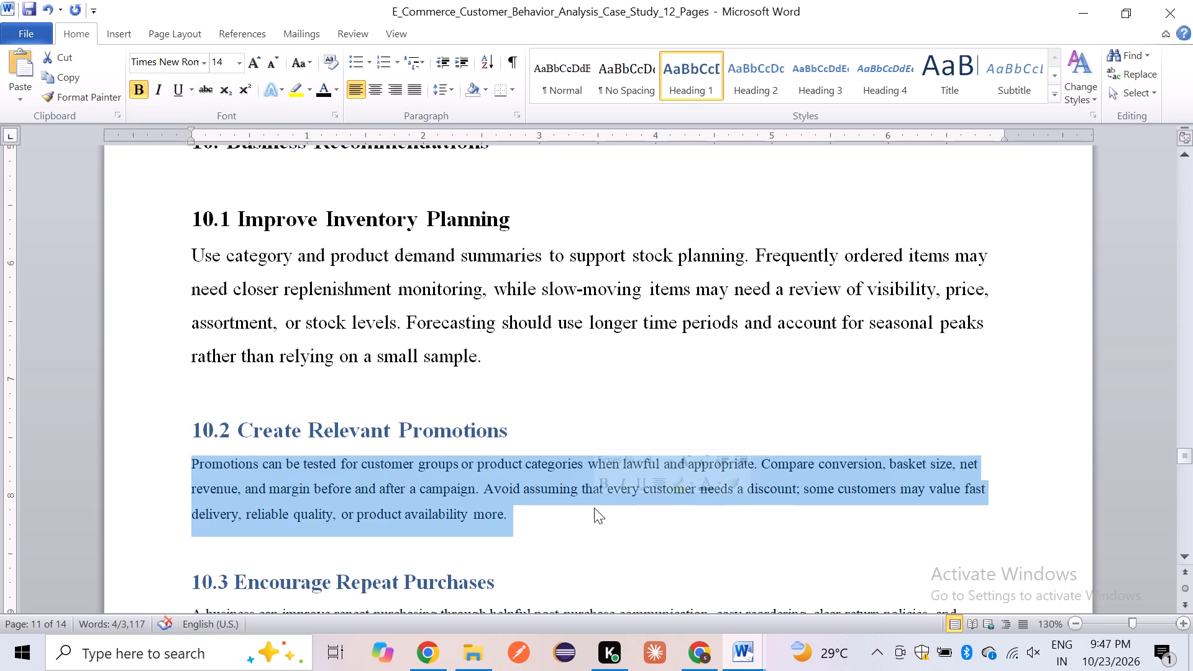
{"action": "left_click", "coordinate": [223, 58]}
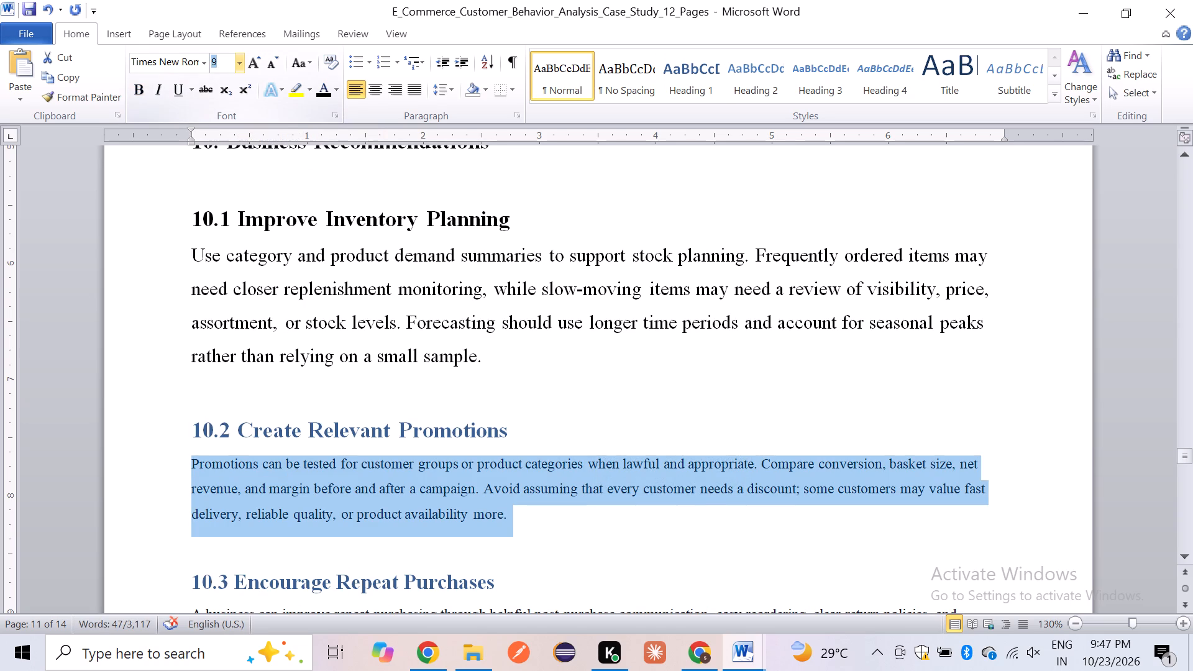
{"action": "type", "text": "12"}
{"action": "key", "text": "Return"}
Change the font colour of the heading "10.2 Create Relevant Promotions" to black.
{"action": "scroll", "coordinate": [223, 58], "scroll_direction": "down", "scroll_amount": 1}
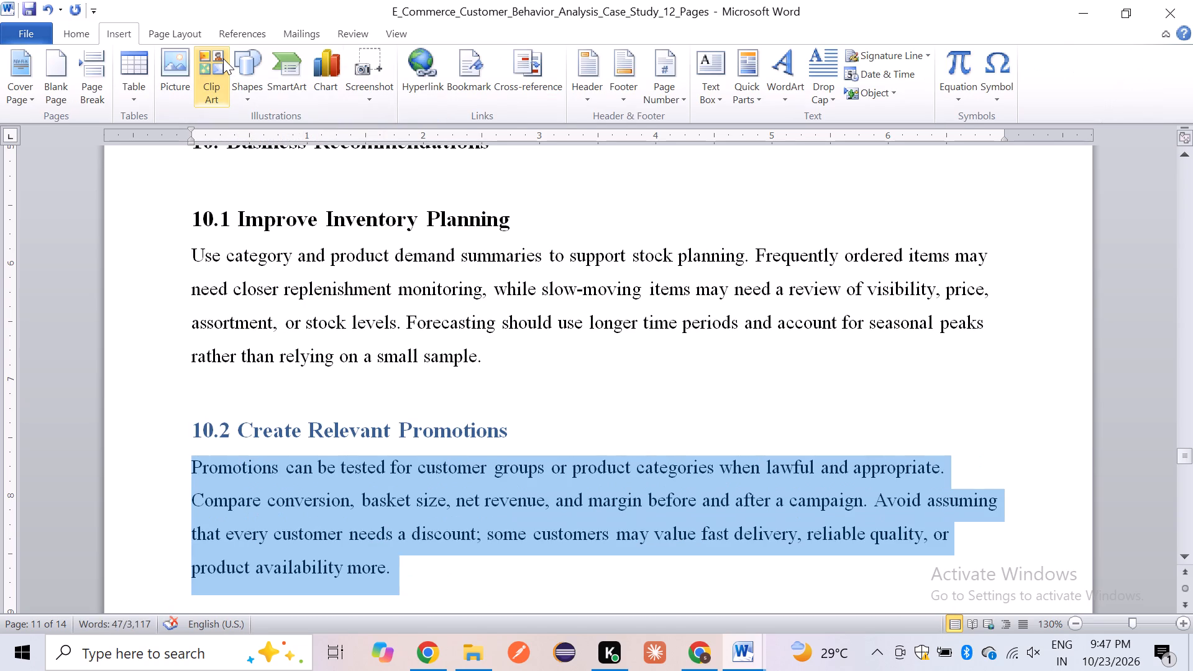
{"action": "scroll", "coordinate": [377, 208], "scroll_direction": "down", "scroll_amount": 1}
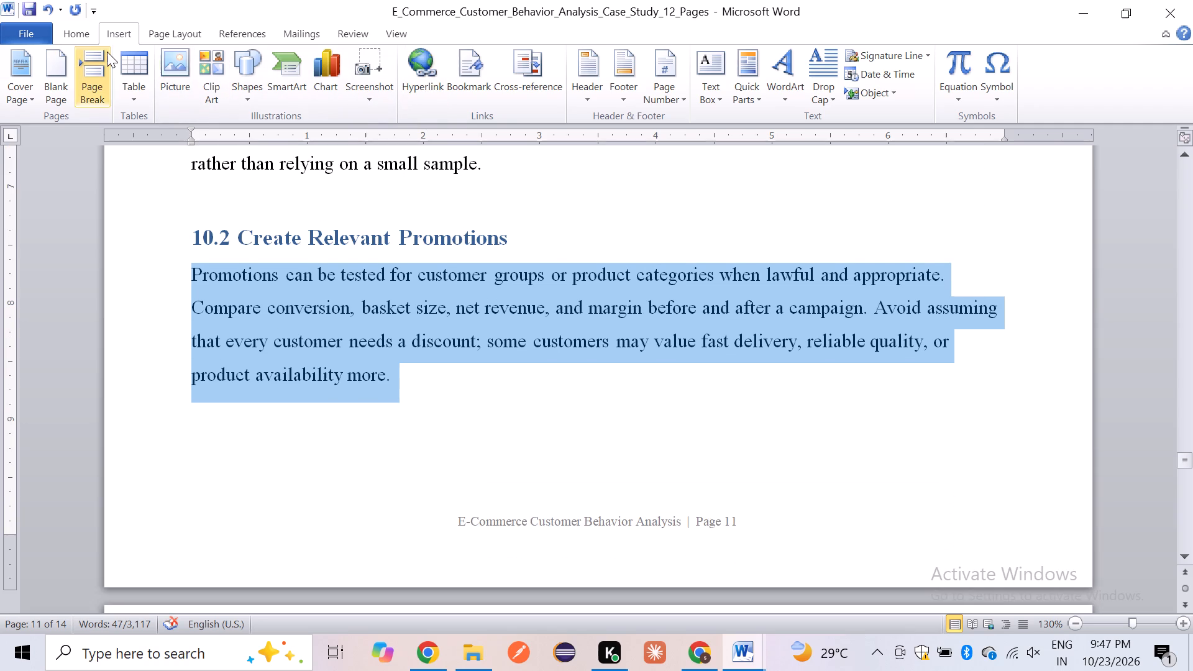
{"action": "left_click", "coordinate": [81, 27]}
{"action": "scroll", "coordinate": [334, 272], "scroll_direction": "down", "scroll_amount": 1}
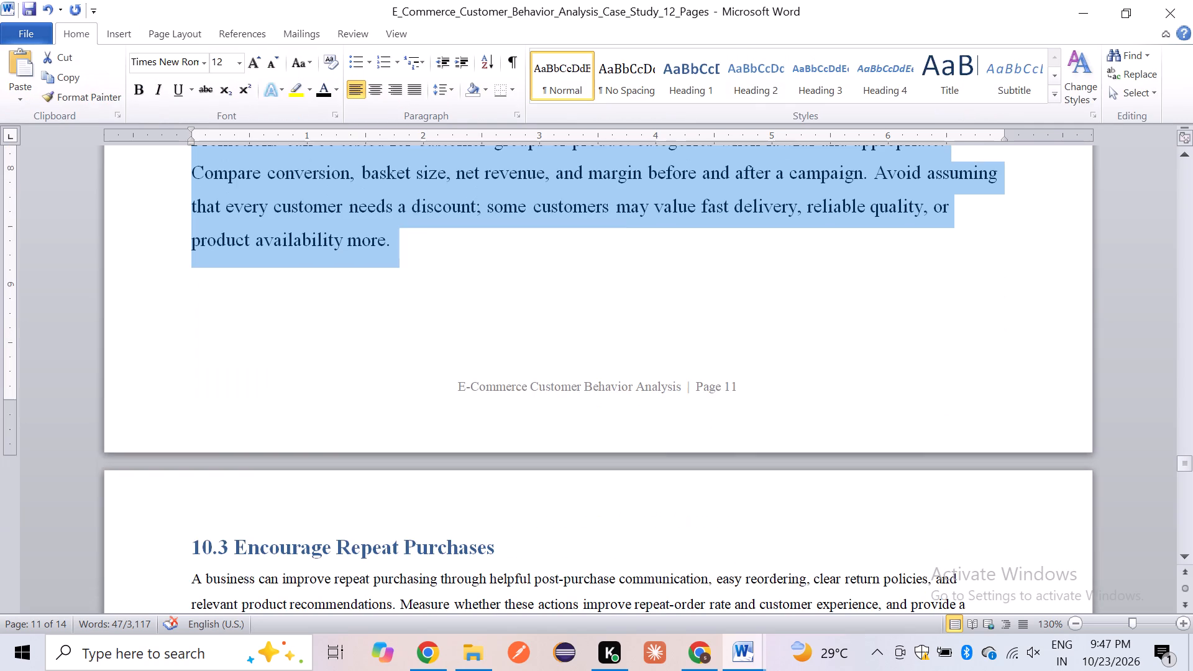
{"action": "scroll", "coordinate": [334, 272], "scroll_direction": "down", "scroll_amount": 2}
{"action": "scroll", "coordinate": [334, 272], "scroll_direction": "up", "scroll_amount": 2}
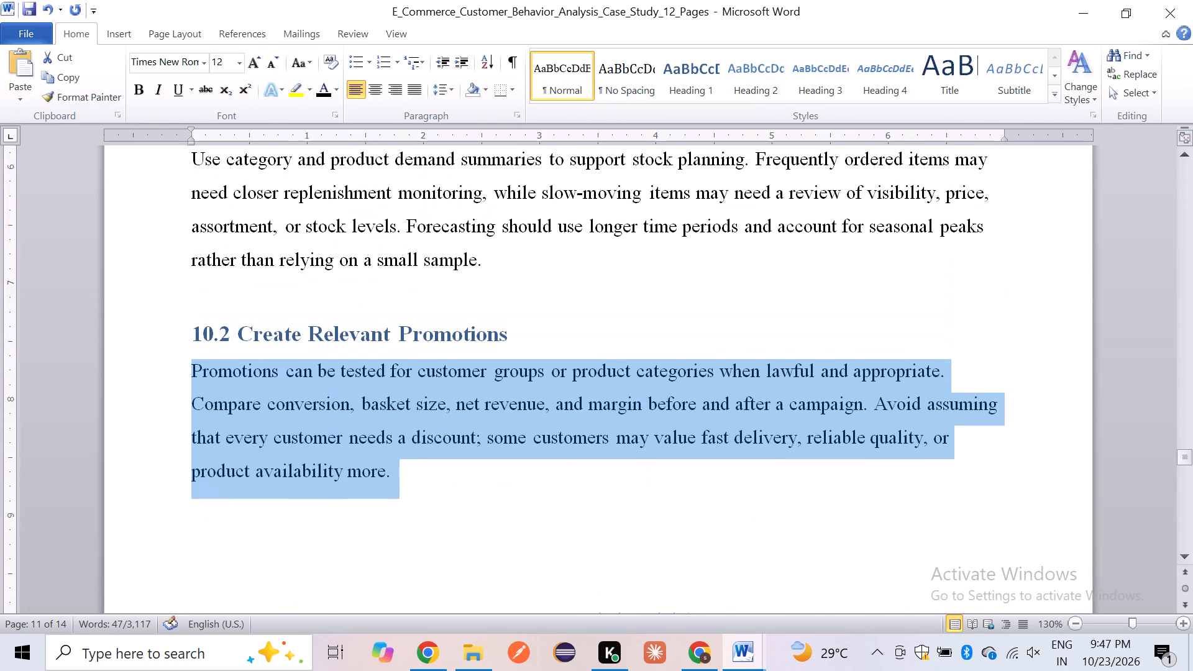
{"action": "scroll", "coordinate": [334, 272], "scroll_direction": "down", "scroll_amount": 1}
{"action": "scroll", "coordinate": [334, 272], "scroll_direction": "up", "scroll_amount": 1}
{"action": "scroll", "coordinate": [334, 272], "scroll_direction": "down", "scroll_amount": 1}
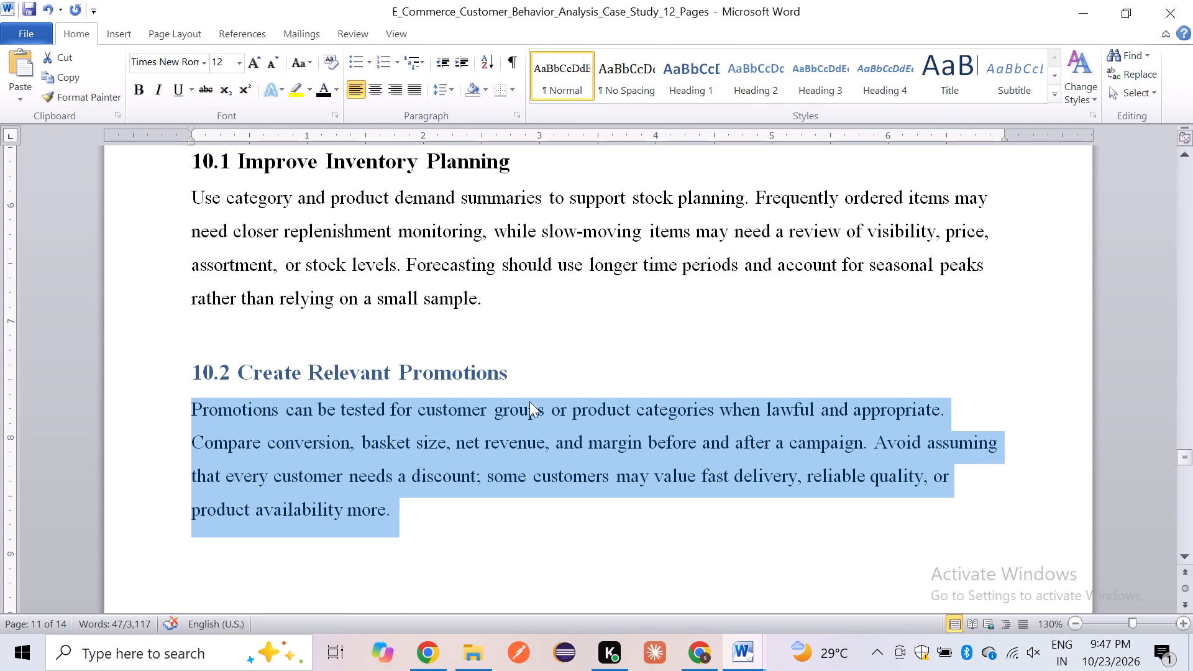
{"action": "left_click_drag", "start_coordinate": [538, 371], "coordinate": [134, 357]}
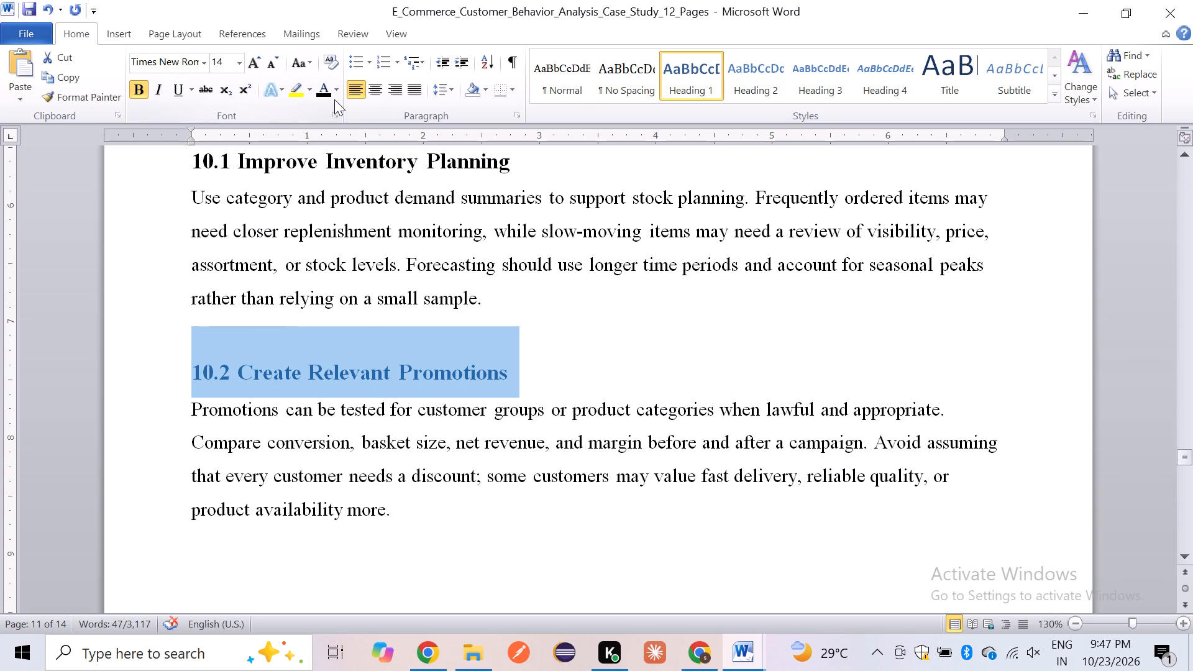
{"action": "left_click", "coordinate": [322, 93]}
Format the heading "10.3 Encourage Repeat Purchases" with font size 14 and black font colour.
{"action": "scroll", "coordinate": [276, 314], "scroll_direction": "down", "scroll_amount": 1}
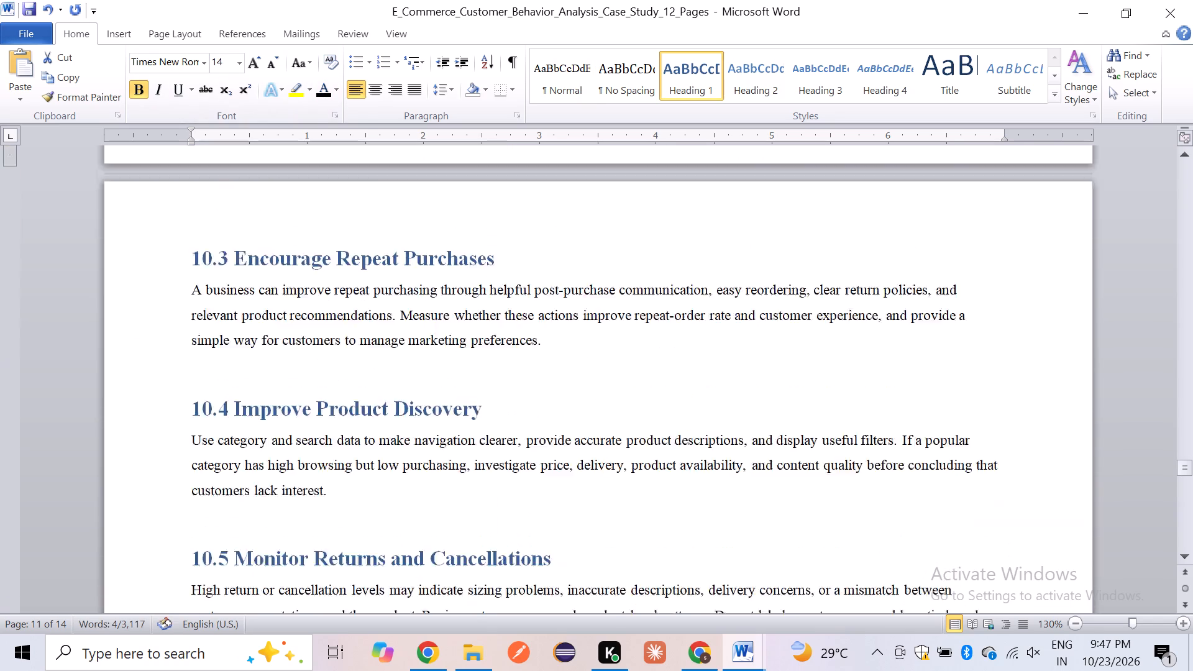
{"action": "scroll", "coordinate": [276, 314], "scroll_direction": "down", "scroll_amount": 1}
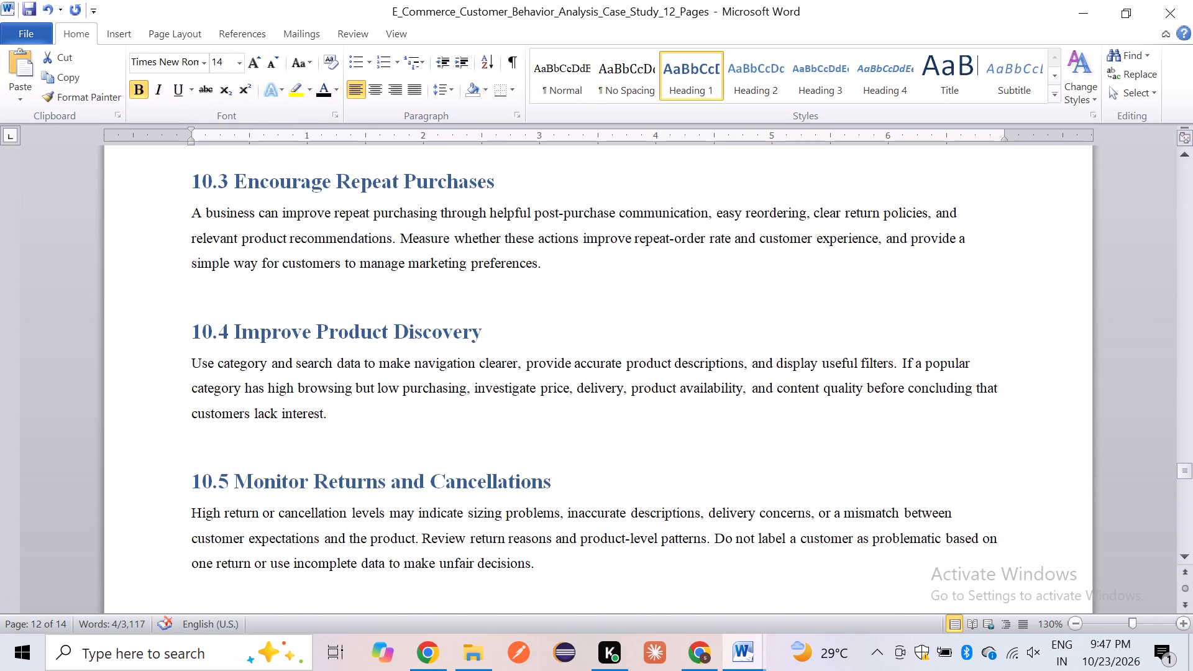
{"action": "left_click_drag", "start_coordinate": [514, 188], "coordinate": [105, 191]}
{"action": "left_click", "coordinate": [220, 63]}
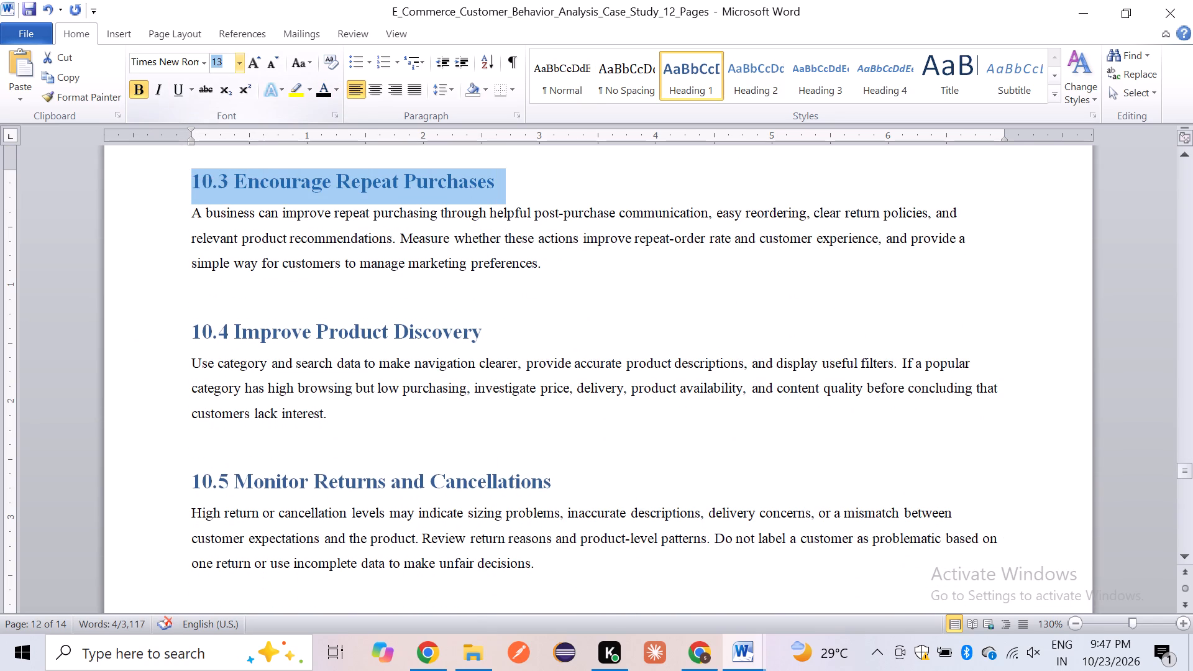
{"action": "key", "text": "1"}
{"action": "type", "text": "4\\"}
{"action": "key", "text": "BackSpace"}
{"action": "key", "text": "Return"}
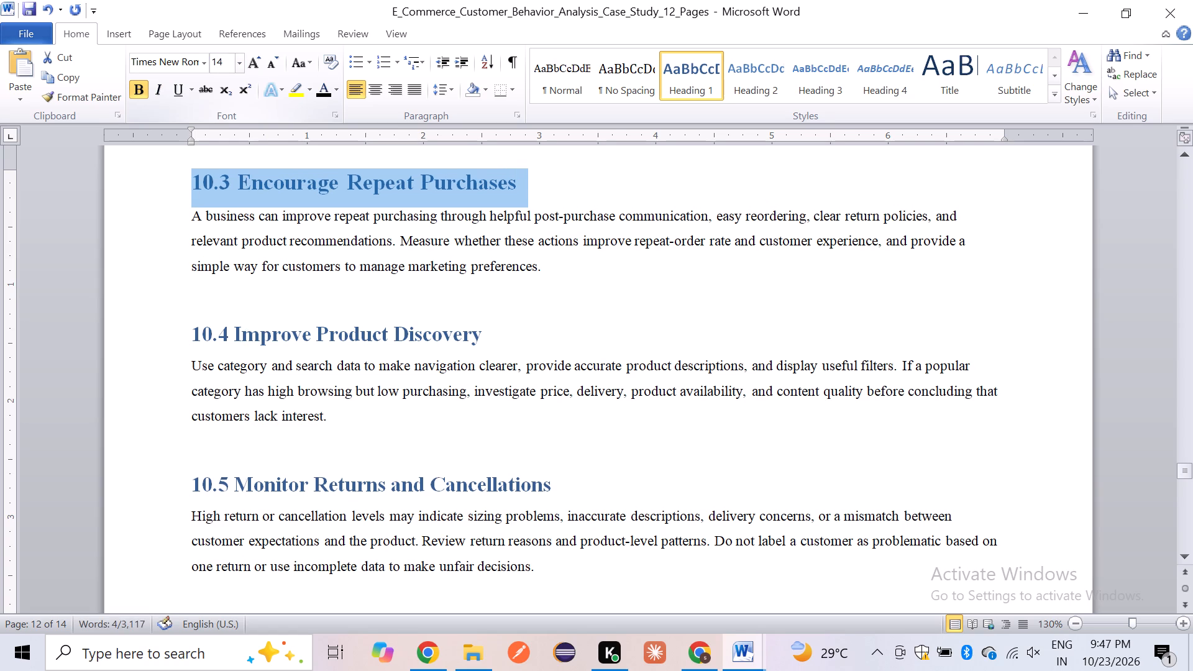
{"action": "left_click", "coordinate": [321, 92]}
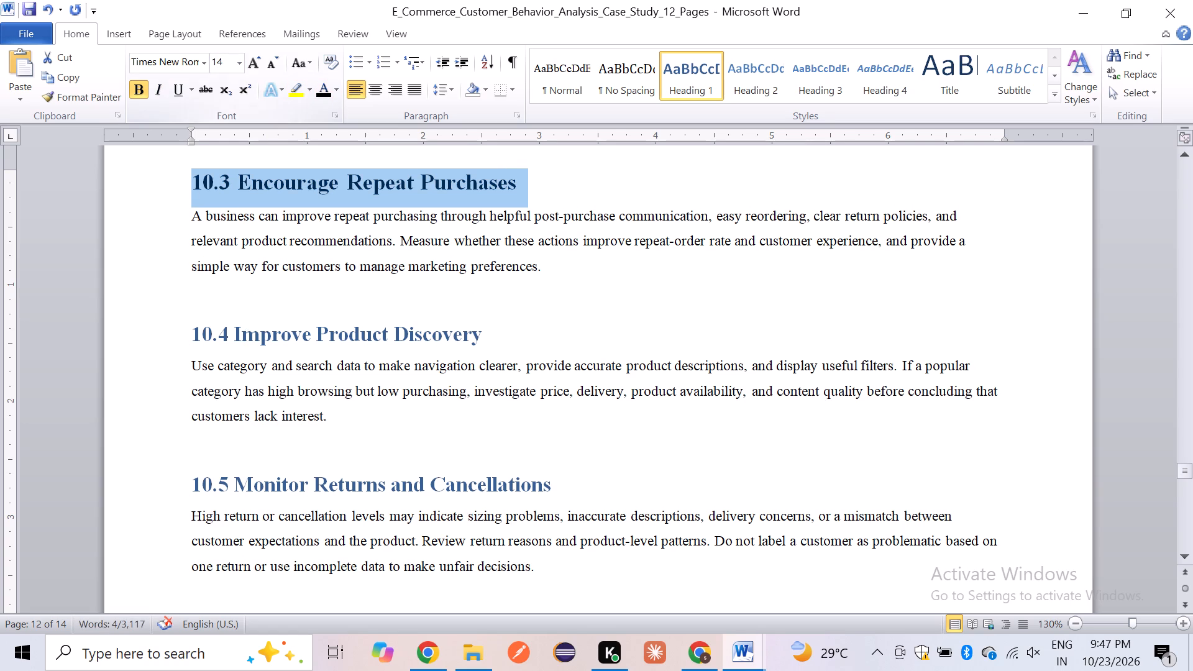
Set the font size of the body paragraph under "10.3 Encourage Repeat Purchases" to 12.
{"action": "left_click_drag", "start_coordinate": [189, 215], "coordinate": [543, 280]}
{"action": "left_click", "coordinate": [219, 60]}
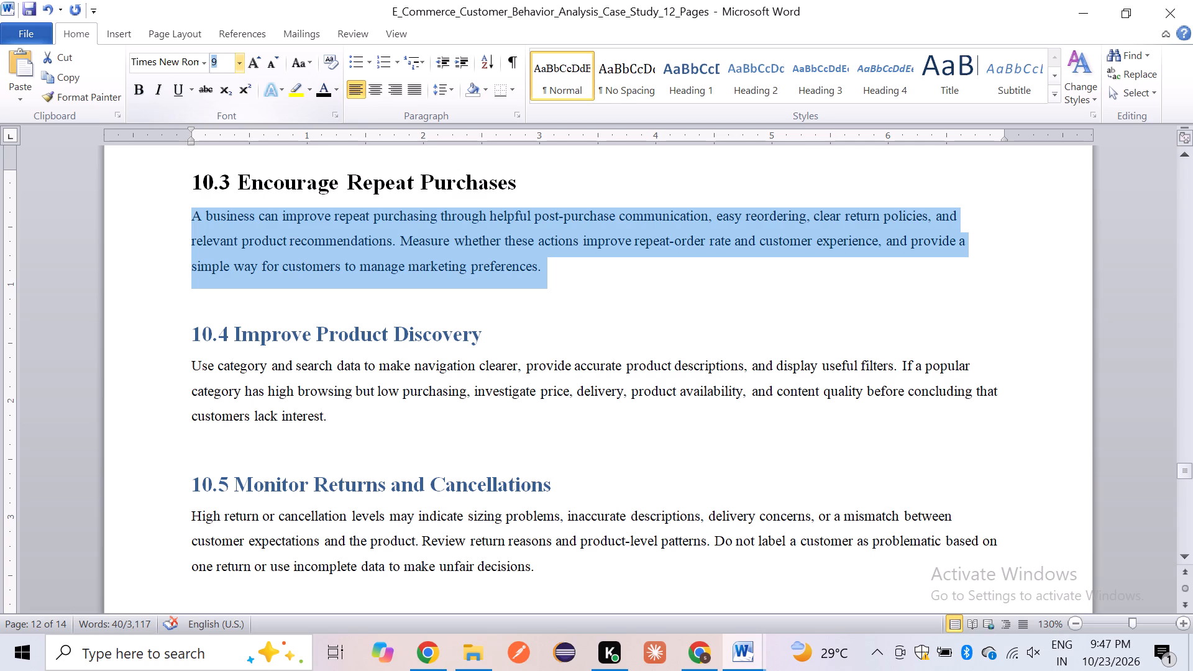
{"action": "type", "text": "12"}
{"action": "key", "text": "Return"}
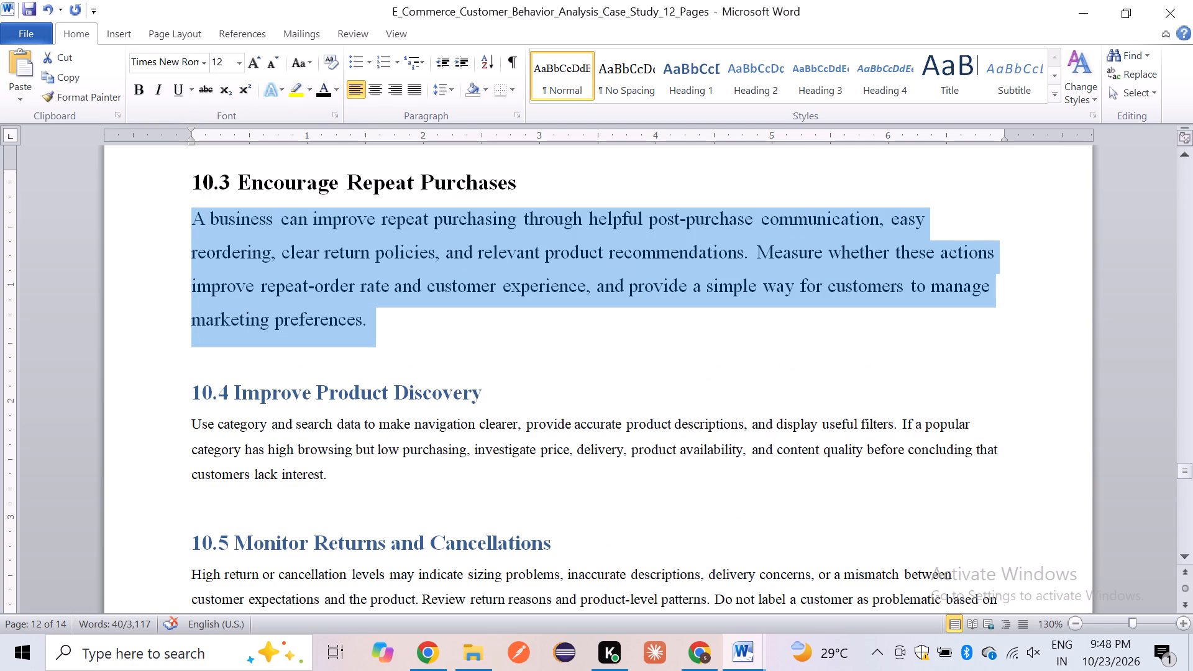
Format the heading "10.4 Improve Product Discovery" with font size 14 and black font colour.
{"action": "left_click_drag", "start_coordinate": [186, 399], "coordinate": [495, 373]}
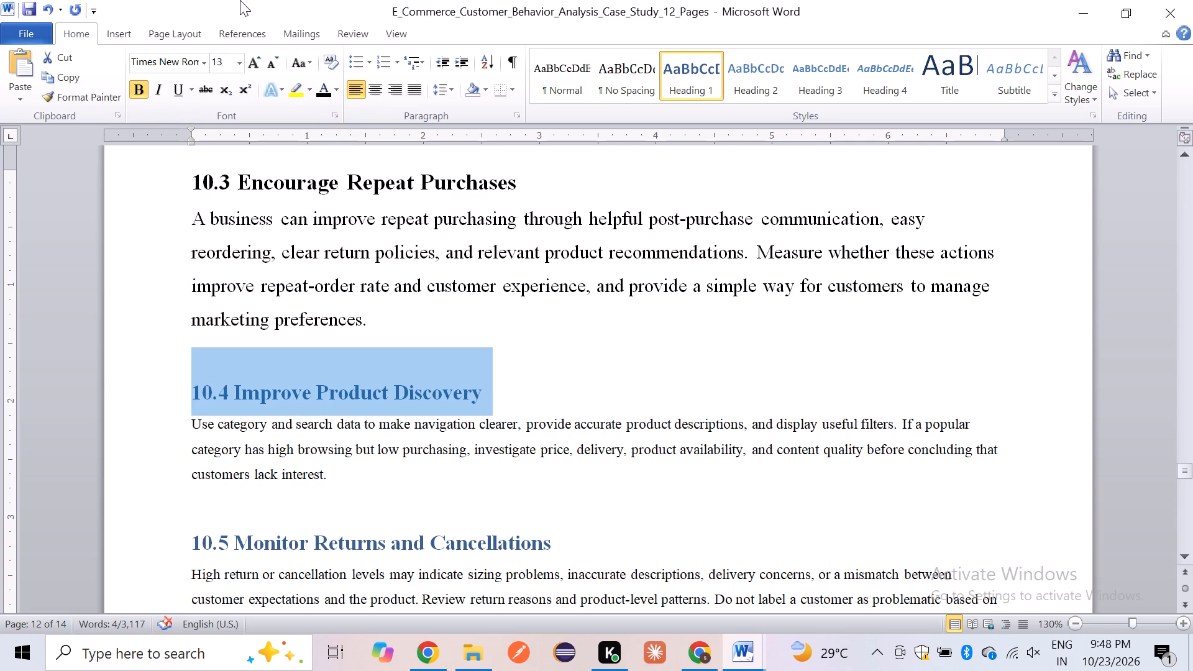
{"action": "left_click", "coordinate": [224, 59]}
{"action": "type", "text": "14"}
{"action": "key", "text": "Return"}
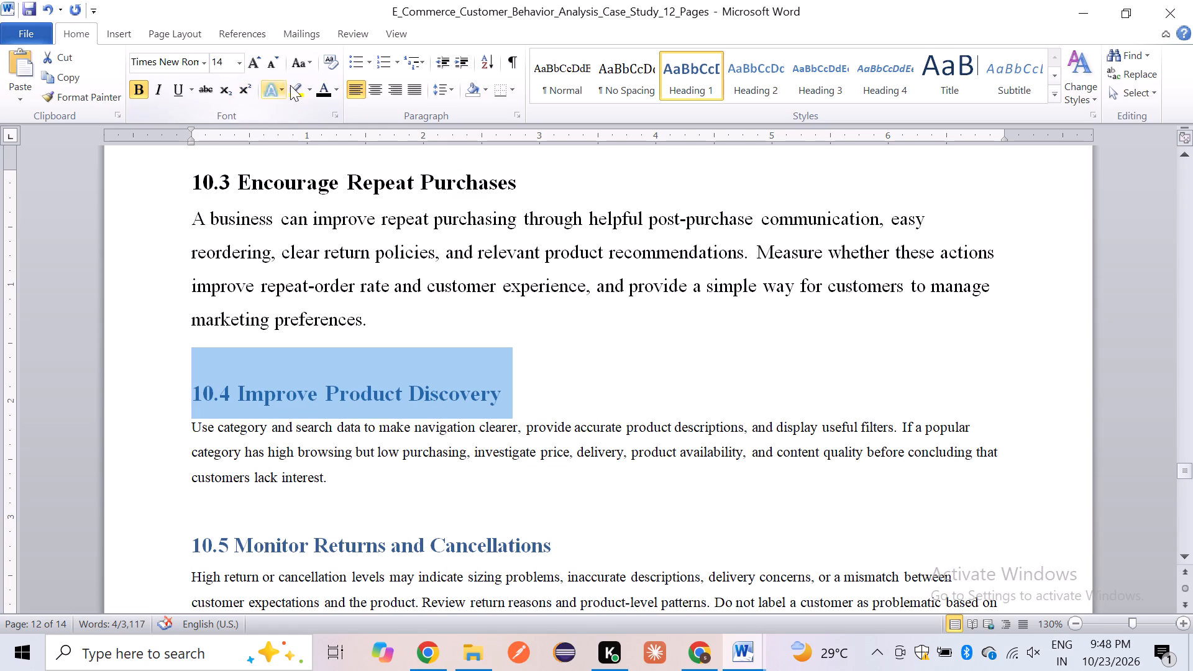
{"action": "left_click", "coordinate": [327, 89]}
Set the font size of the body paragraph under "10.4 Improve Product Discovery" to 12.
{"action": "scroll", "coordinate": [290, 207], "scroll_direction": "down", "scroll_amount": 1}
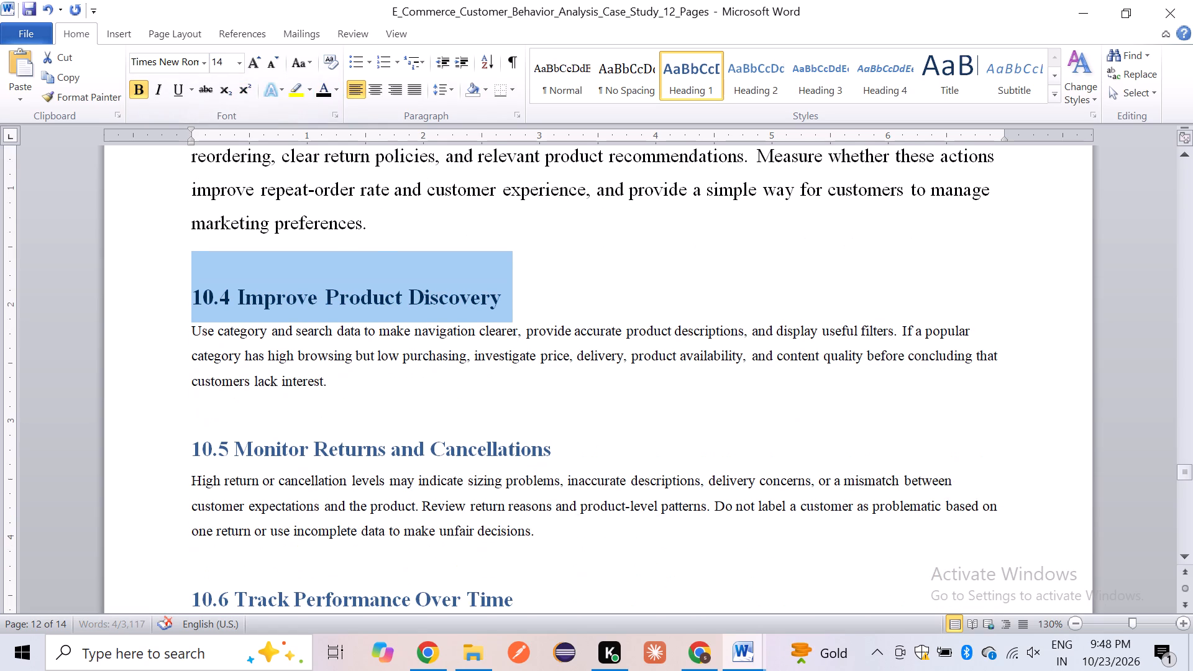
{"action": "left_click_drag", "start_coordinate": [184, 328], "coordinate": [380, 416]}
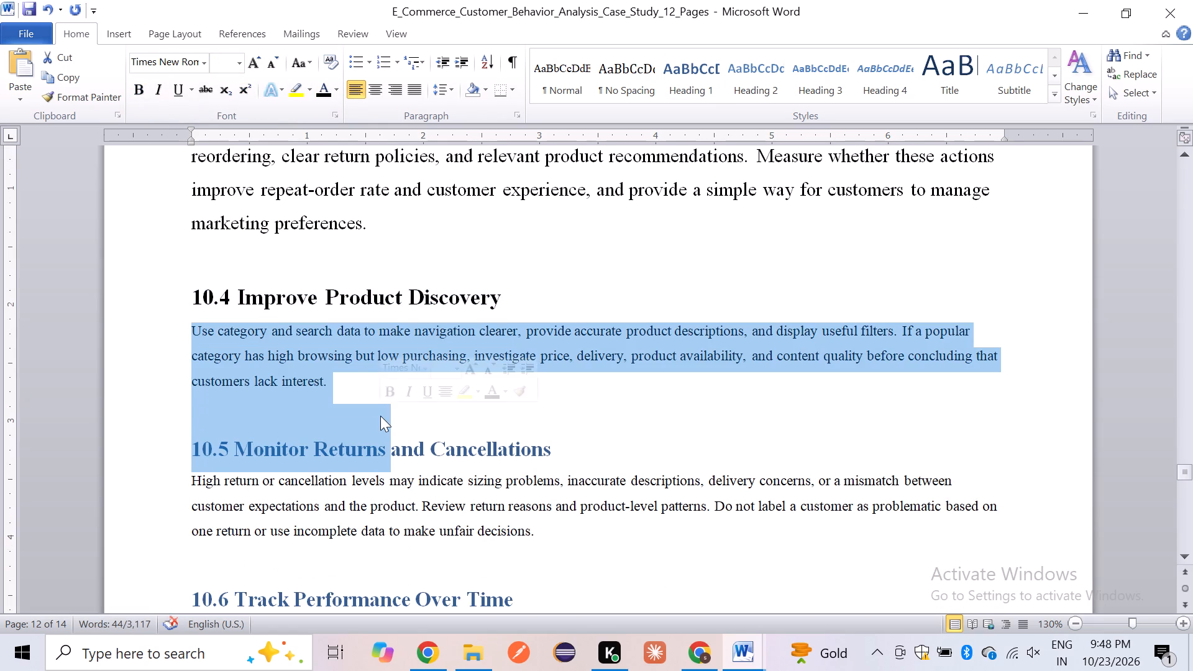
{"action": "left_click", "coordinate": [380, 416]}
{"action": "left_click_drag", "start_coordinate": [342, 381], "coordinate": [201, 326]}
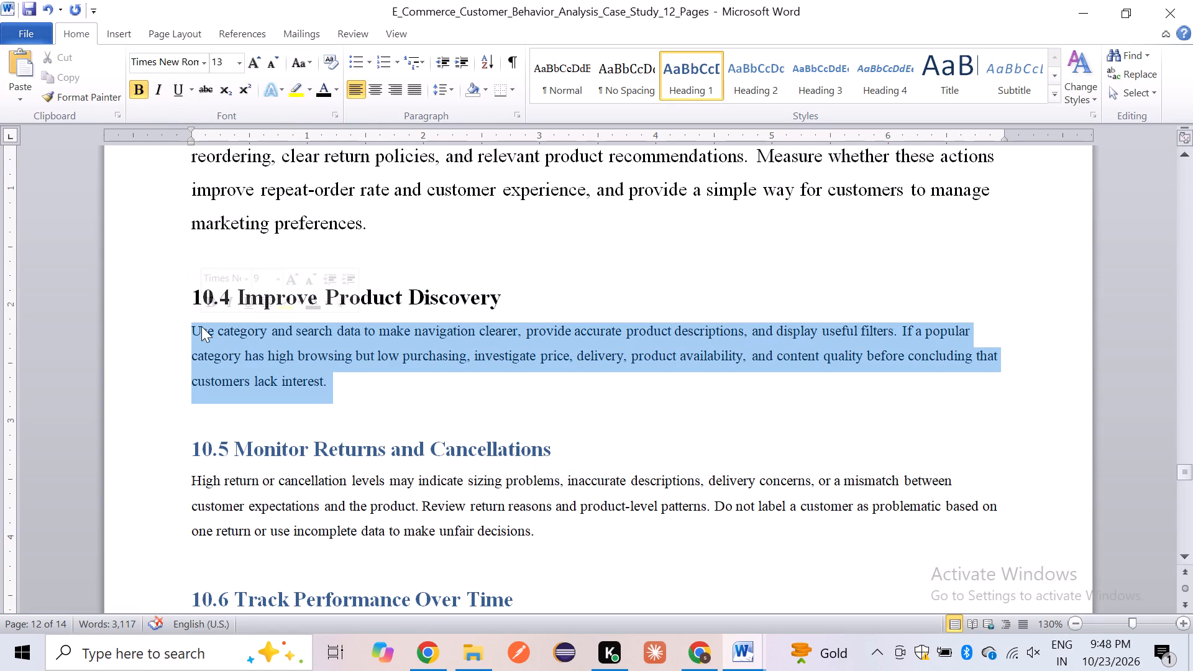
{"action": "left_click", "coordinate": [217, 54]}
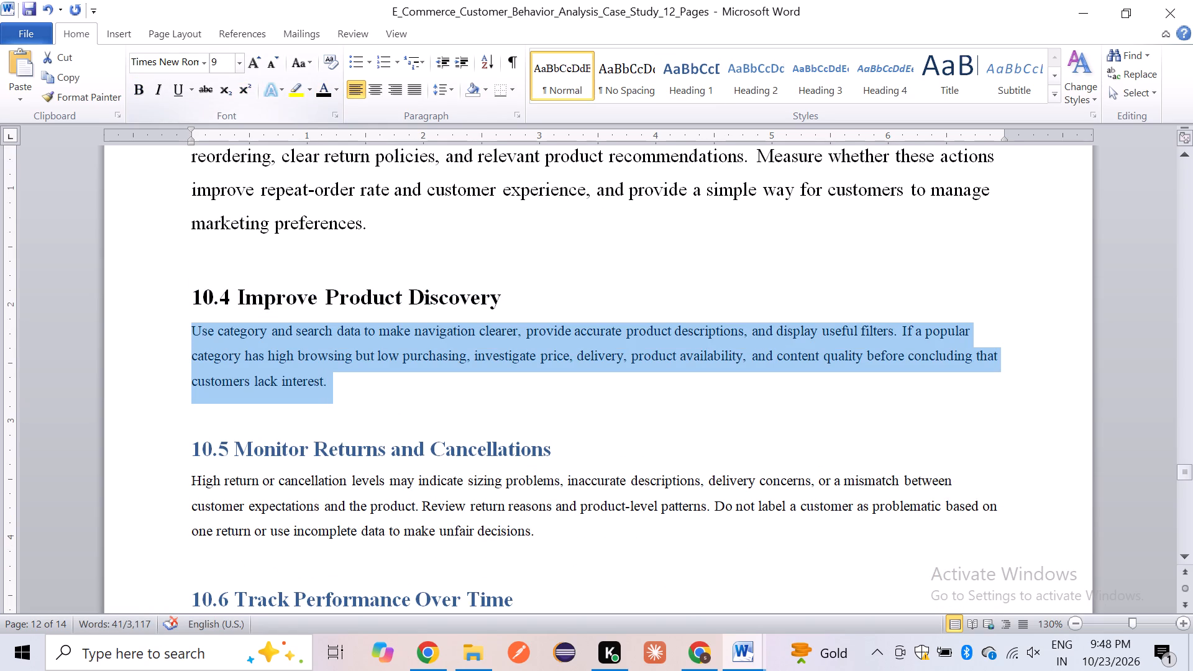
{"action": "left_click", "coordinate": [218, 67]}
{"action": "type", "text": "12"}
{"action": "key", "text": "Return"}
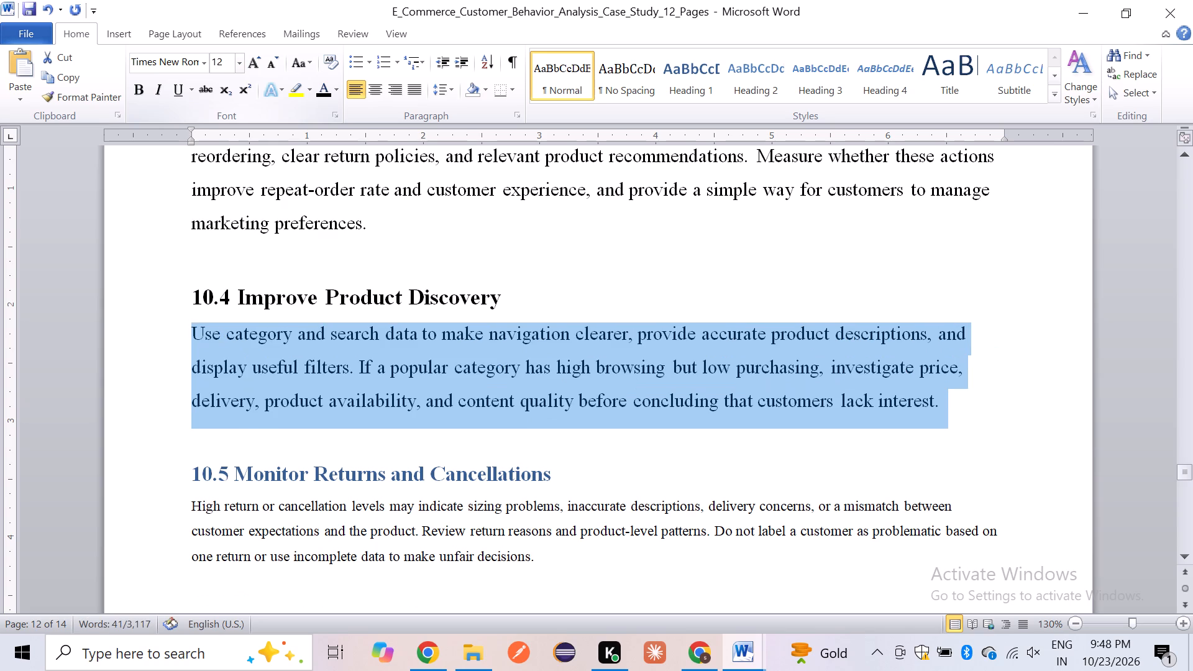
Format the heading "10.5 Monitor Returns and Cancellations" with font size 14 and black font colour.
{"action": "scroll", "coordinate": [288, 350], "scroll_direction": "down", "scroll_amount": 1}
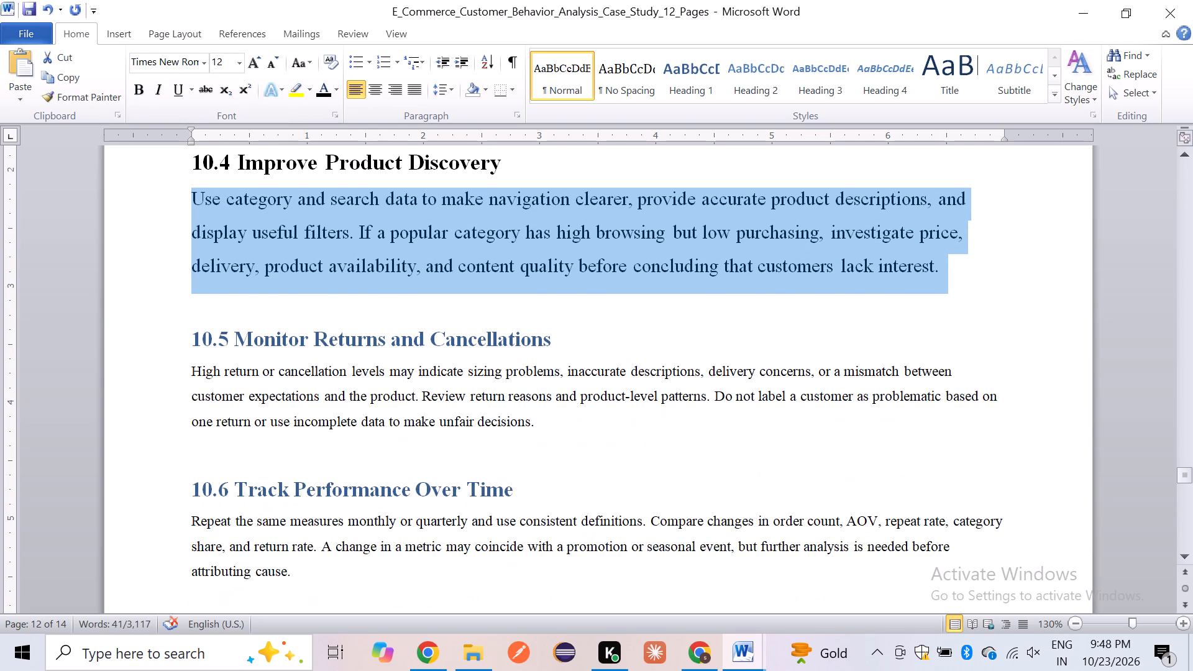
{"action": "left_click_drag", "start_coordinate": [197, 332], "coordinate": [600, 317]}
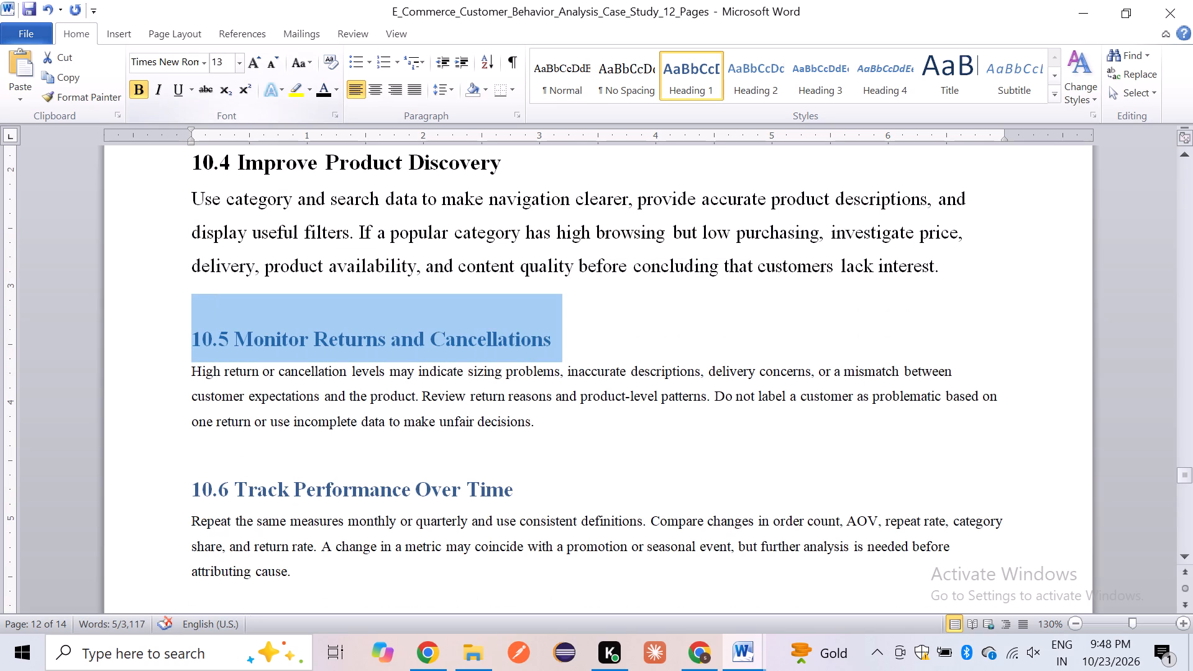
{"action": "left_click", "coordinate": [229, 61]}
{"action": "type", "text": "14"}
{"action": "key", "text": "Return"}
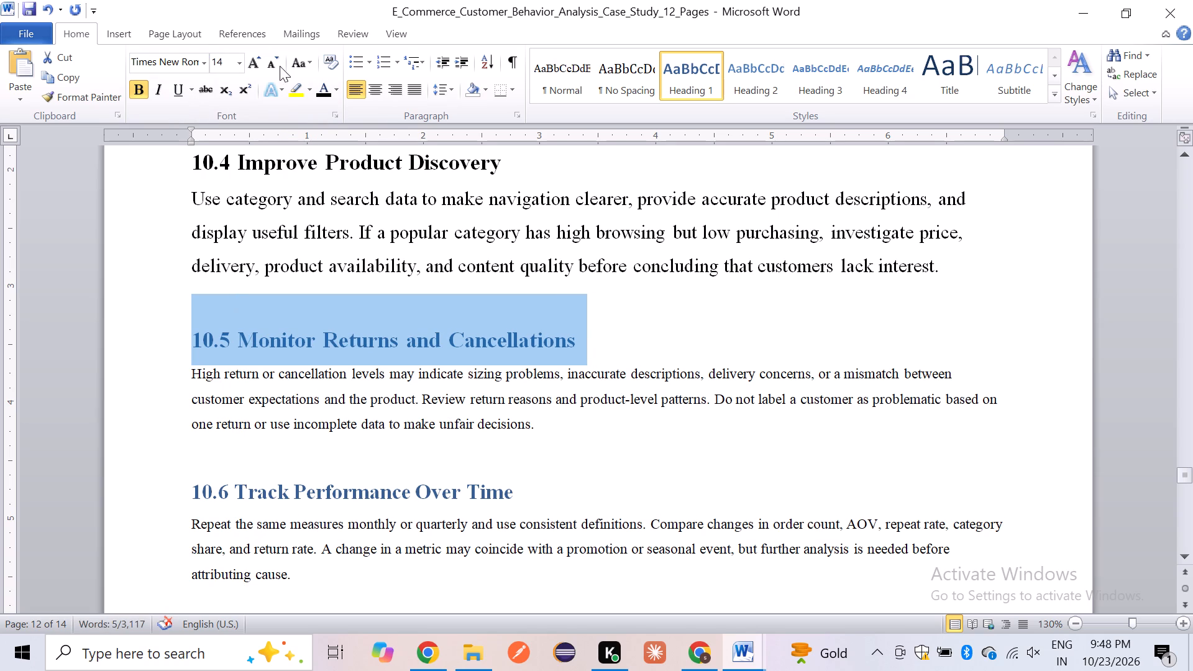
{"action": "left_click", "coordinate": [320, 95]}
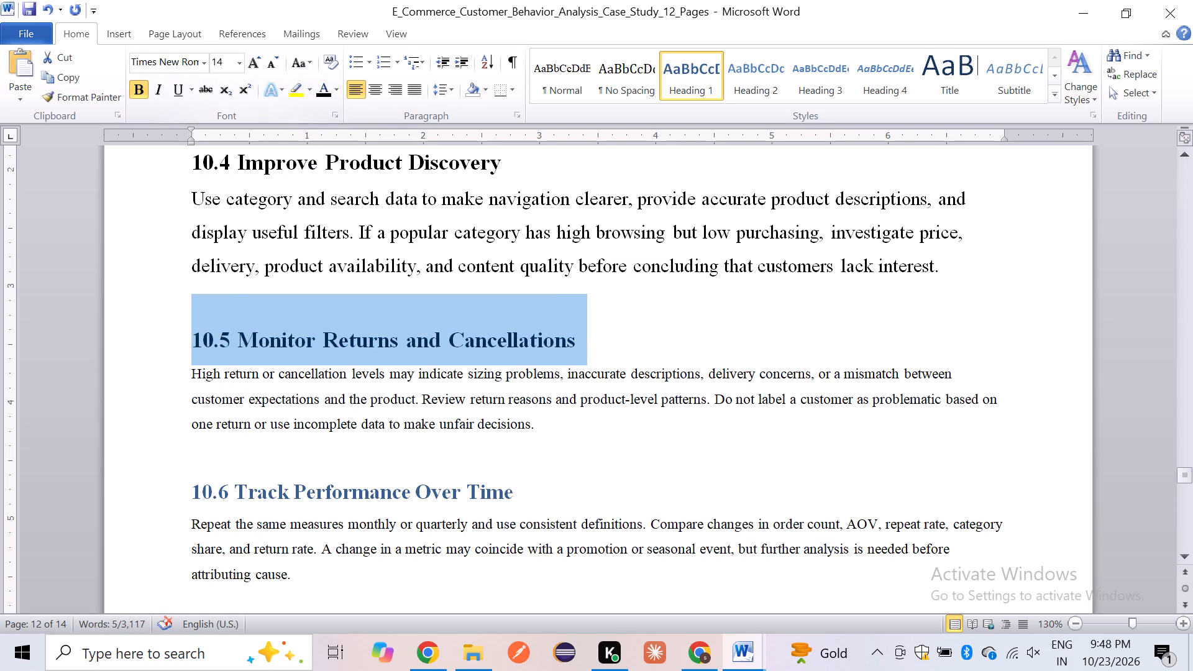
Set the font size of the body paragraph under "10.5 Monitor Returns and Cancellations" to 12.
{"action": "scroll", "coordinate": [288, 239], "scroll_direction": "down", "scroll_amount": 1}
{"action": "left_click_drag", "start_coordinate": [192, 356], "coordinate": [642, 431]}
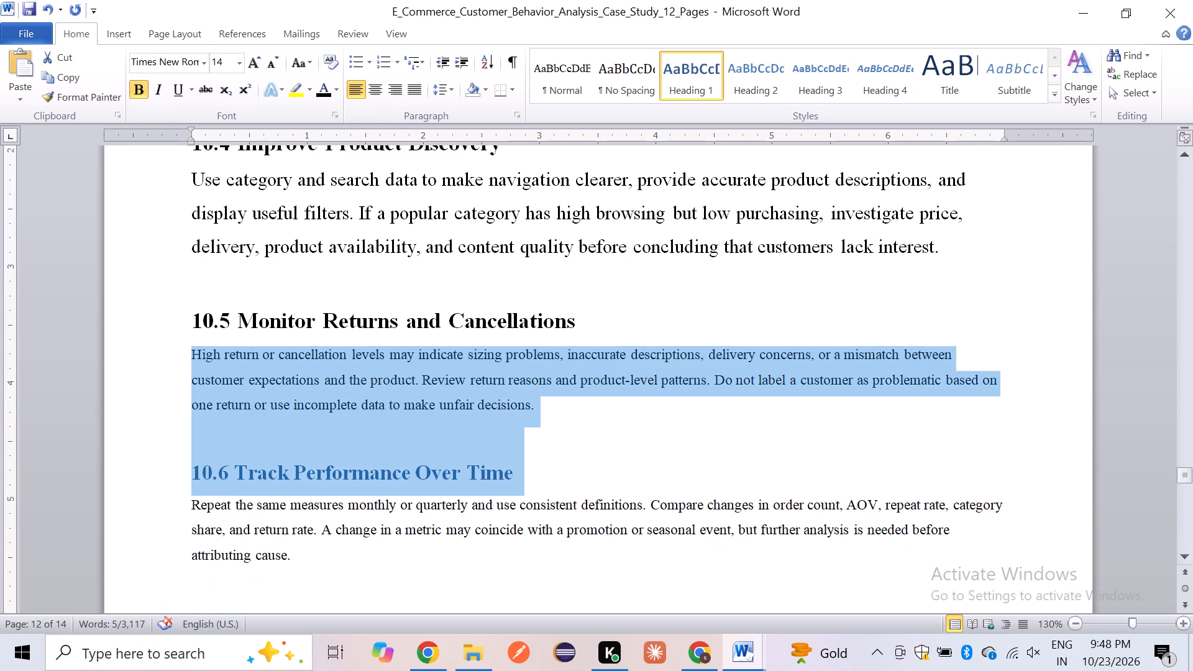
{"action": "left_click_drag", "start_coordinate": [642, 431], "coordinate": [611, 412]}
{"action": "left_click", "coordinate": [217, 62]}
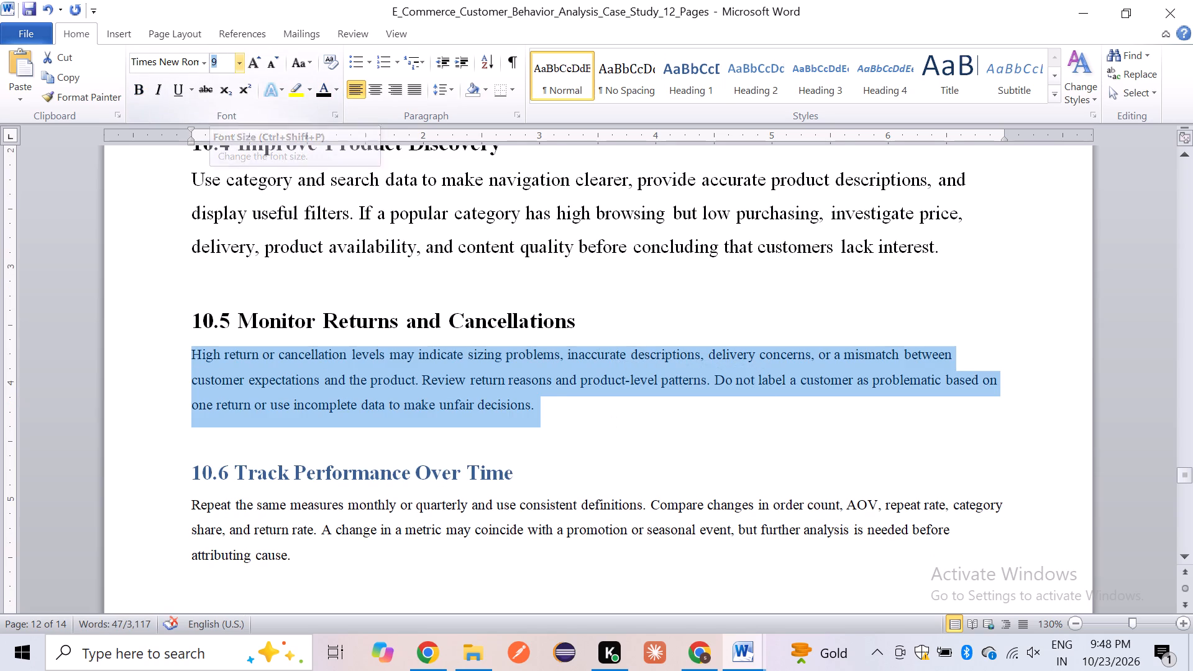
{"action": "type", "text": "14"}
{"action": "key", "text": "Return"}
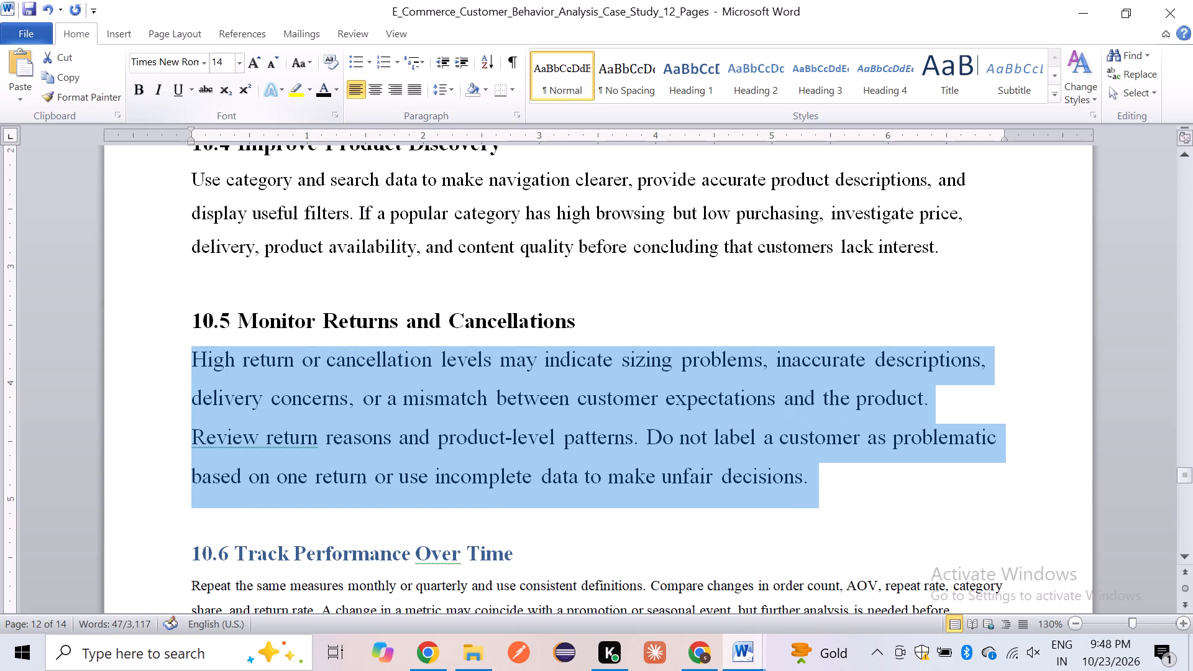
{"action": "left_click", "coordinate": [228, 65]}
{"action": "key", "text": "BackSpace"}
{"action": "key", "text": "BackSpace"}
{"action": "type", "text": "12"}
{"action": "key", "text": "Return"}
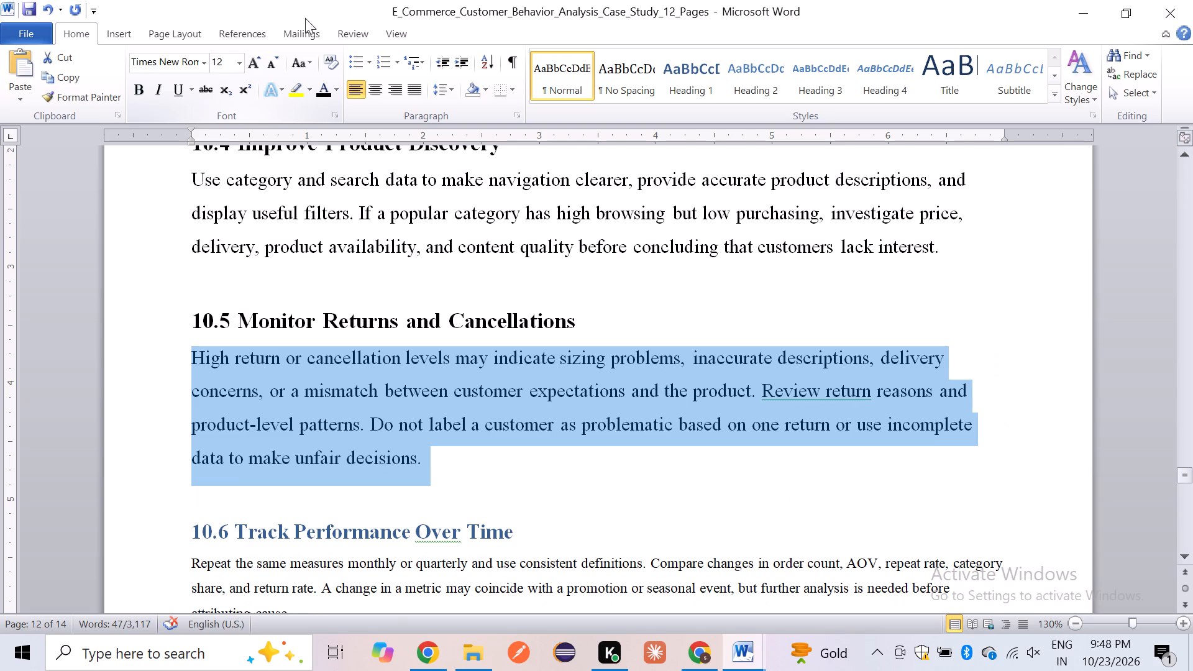
Format the heading "10.6 Track Performance Over Time" with font size 14 and black font colour.
{"action": "scroll", "coordinate": [396, 324], "scroll_direction": "down", "scroll_amount": 1}
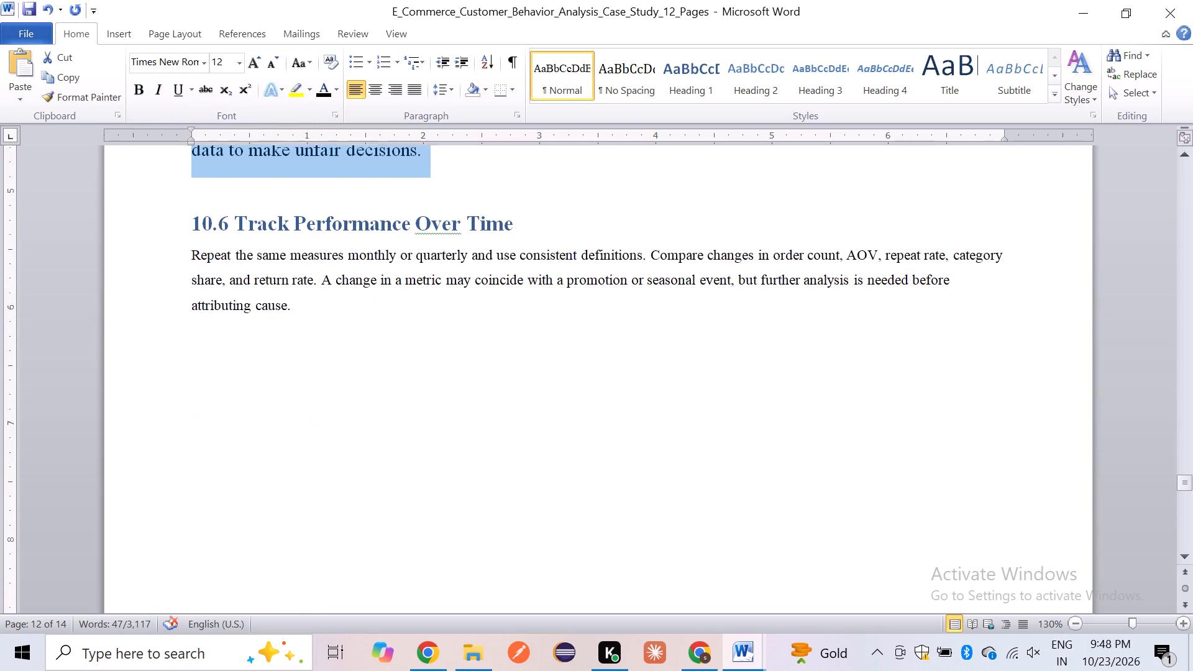
{"action": "scroll", "coordinate": [396, 324], "scroll_direction": "down", "scroll_amount": 1}
{"action": "left_click_drag", "start_coordinate": [531, 189], "coordinate": [198, 174]}
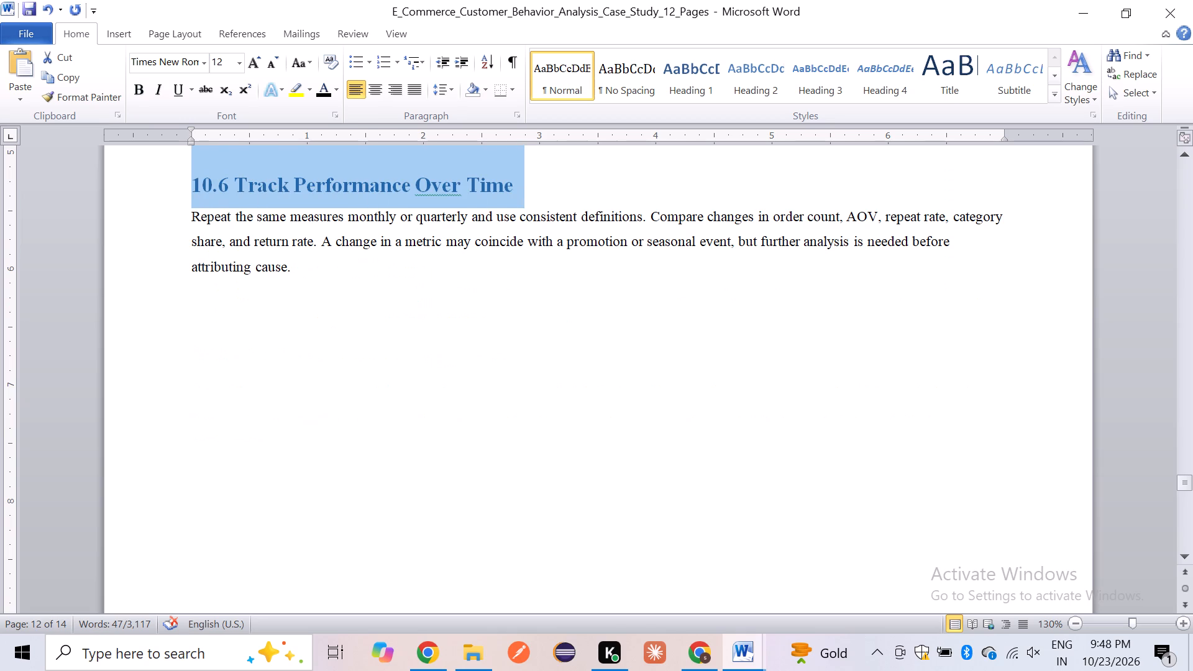
{"action": "left_click_drag", "start_coordinate": [198, 174], "coordinate": [194, 174]}
{"action": "left_click", "coordinate": [226, 63]}
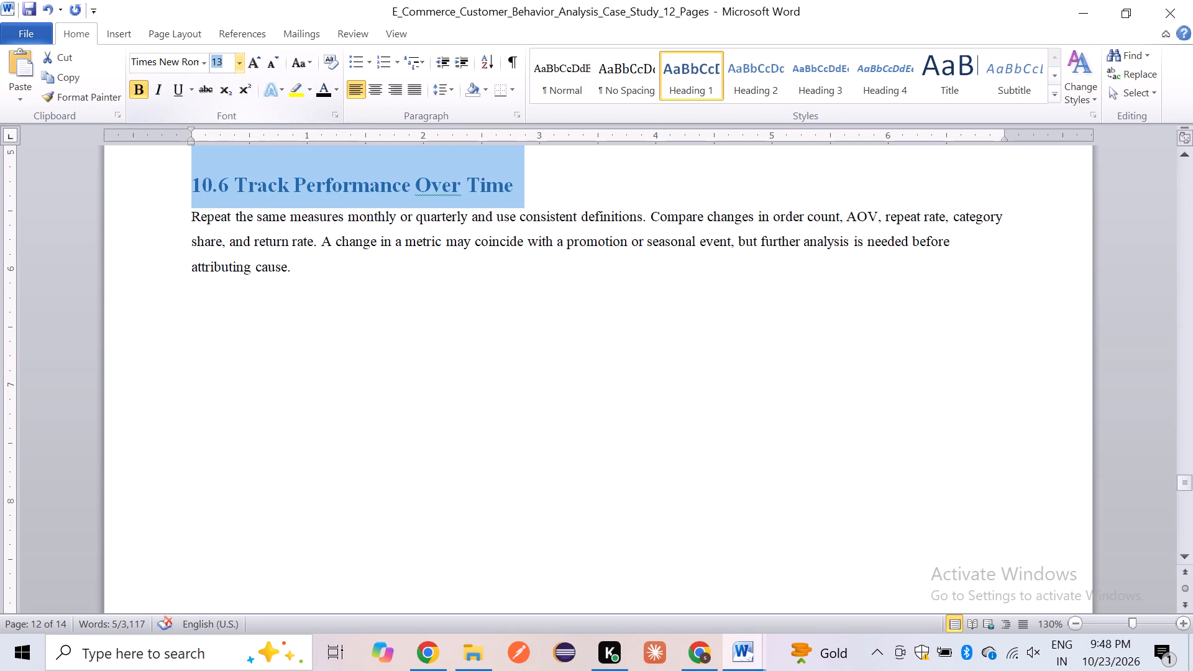
{"action": "type", "text": "14"}
{"action": "key", "text": "Return"}
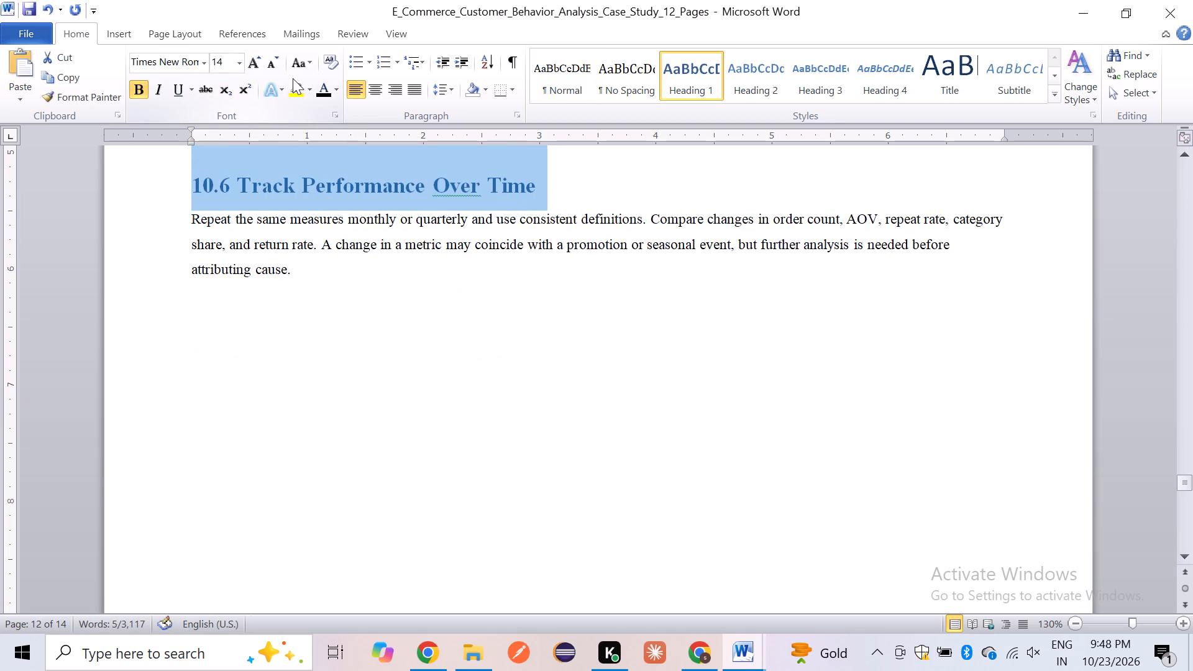
{"action": "left_click", "coordinate": [319, 90]}
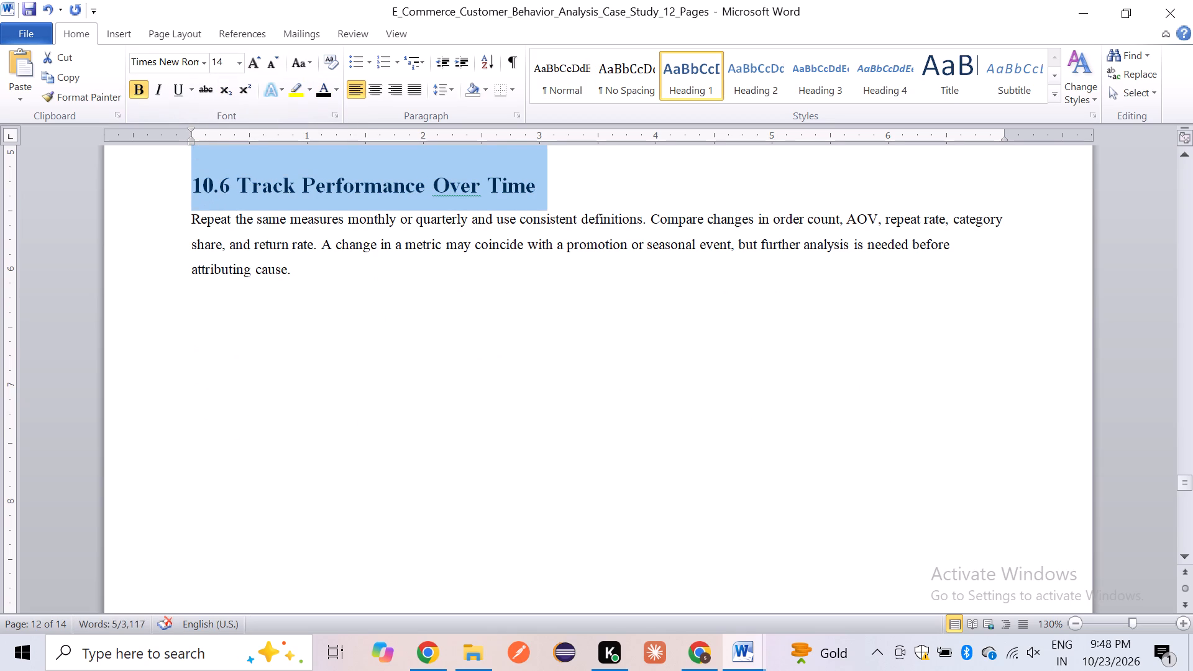
Set the font size of the body paragraph under "10.6 Track Performance Over Time" to 12.
{"action": "left_click_drag", "start_coordinate": [181, 221], "coordinate": [273, 272]}
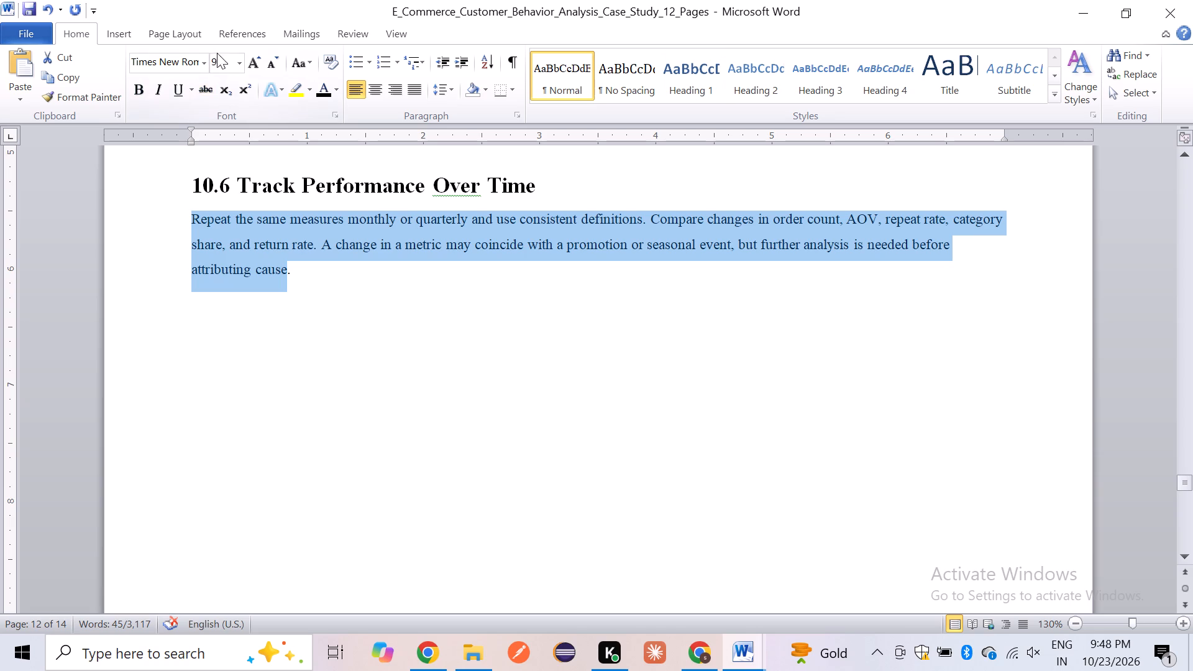
{"action": "left_click", "coordinate": [221, 62]}
{"action": "type", "text": "12"}
{"action": "key", "text": "Return"}
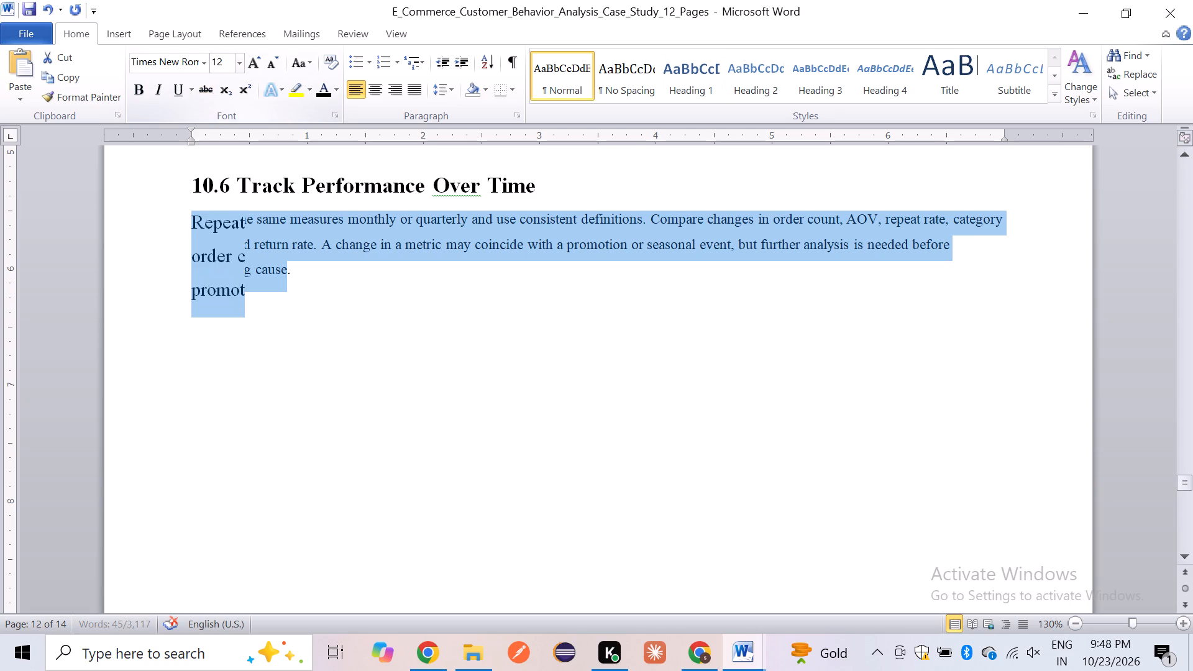
Remove the page break and empty line after the 10.6 paragraph so section 11 follows on the same page.
{"action": "scroll", "coordinate": [353, 463], "scroll_direction": "down", "scroll_amount": 2}
{"action": "scroll", "coordinate": [353, 463], "scroll_direction": "up", "scroll_amount": 1}
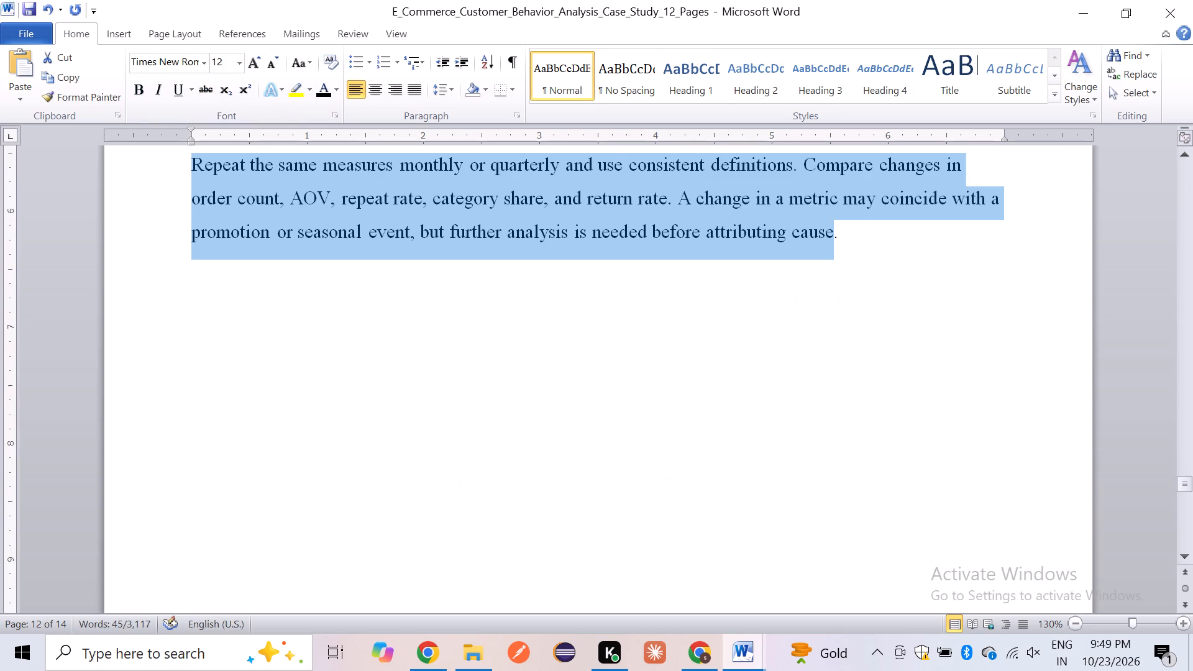
{"action": "double_click", "coordinate": [410, 362]}
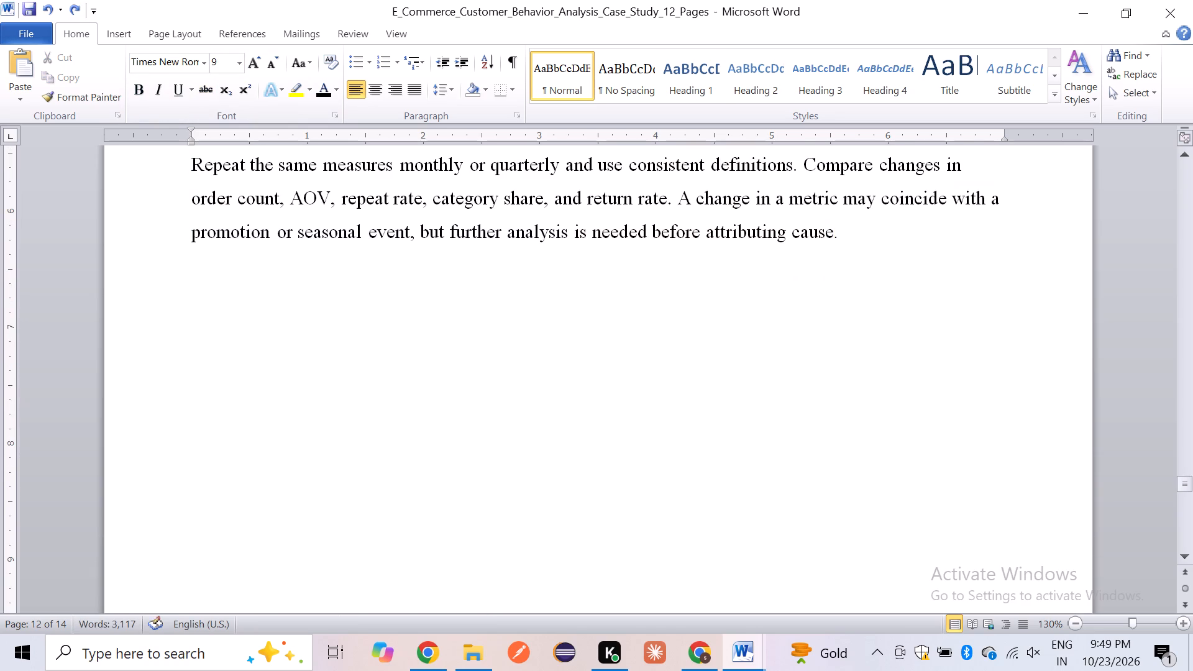
{"action": "key", "text": "BackSpace"}
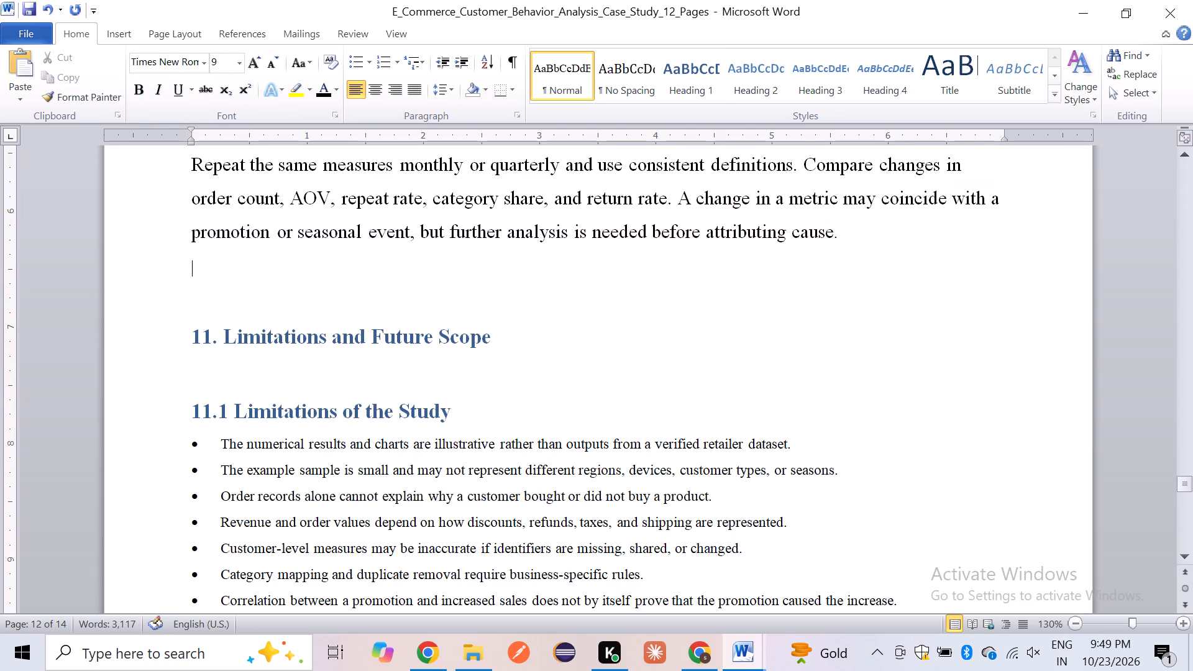
{"action": "key", "text": "Delete"}
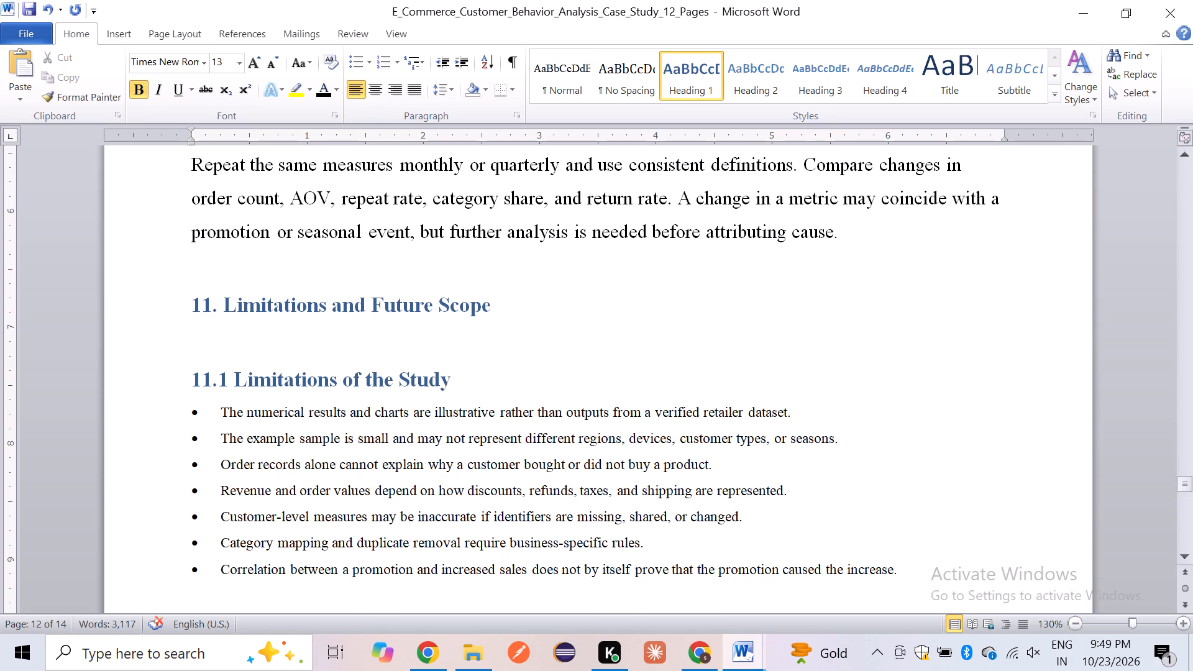
Format the heading "11. Limitations and Future Scope" with font size 14 and black font colour.
{"action": "left_click_drag", "start_coordinate": [526, 308], "coordinate": [181, 302]}
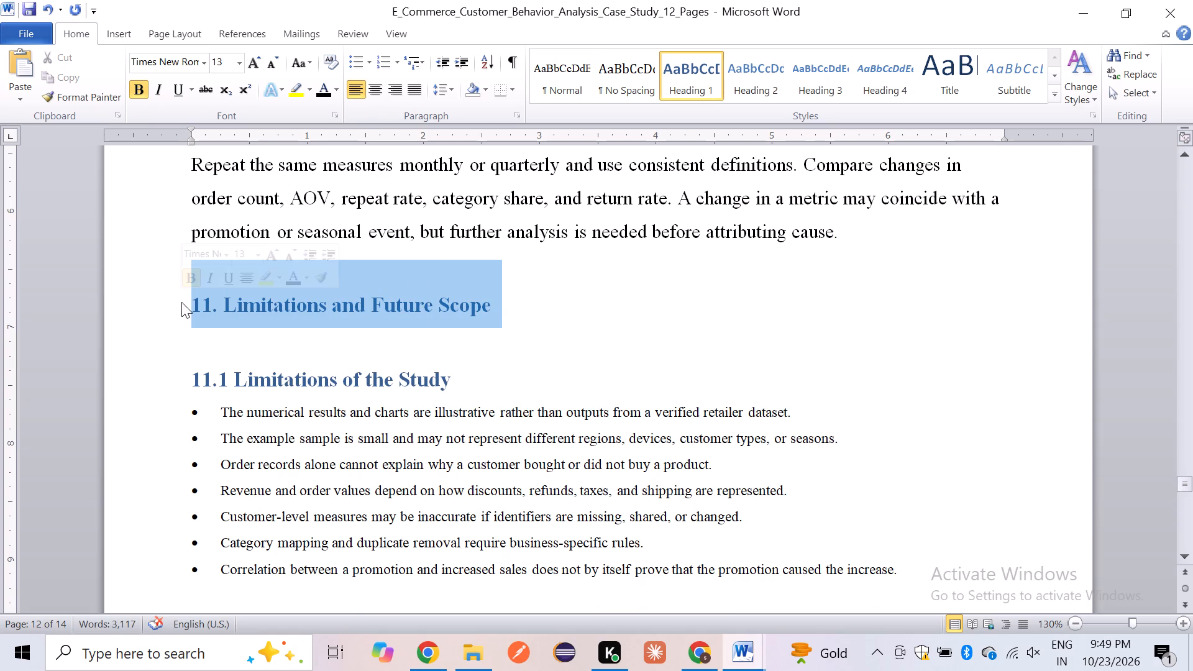
{"action": "left_click", "coordinate": [227, 63]}
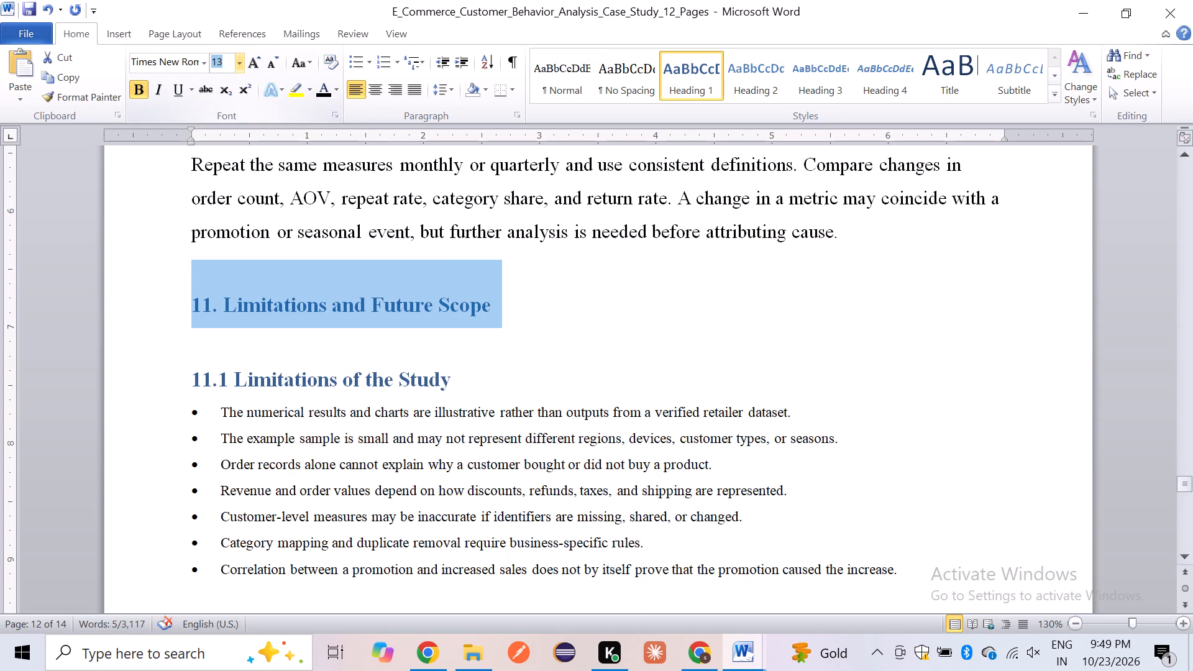
{"action": "type", "text": "14"}
{"action": "key", "text": "Return"}
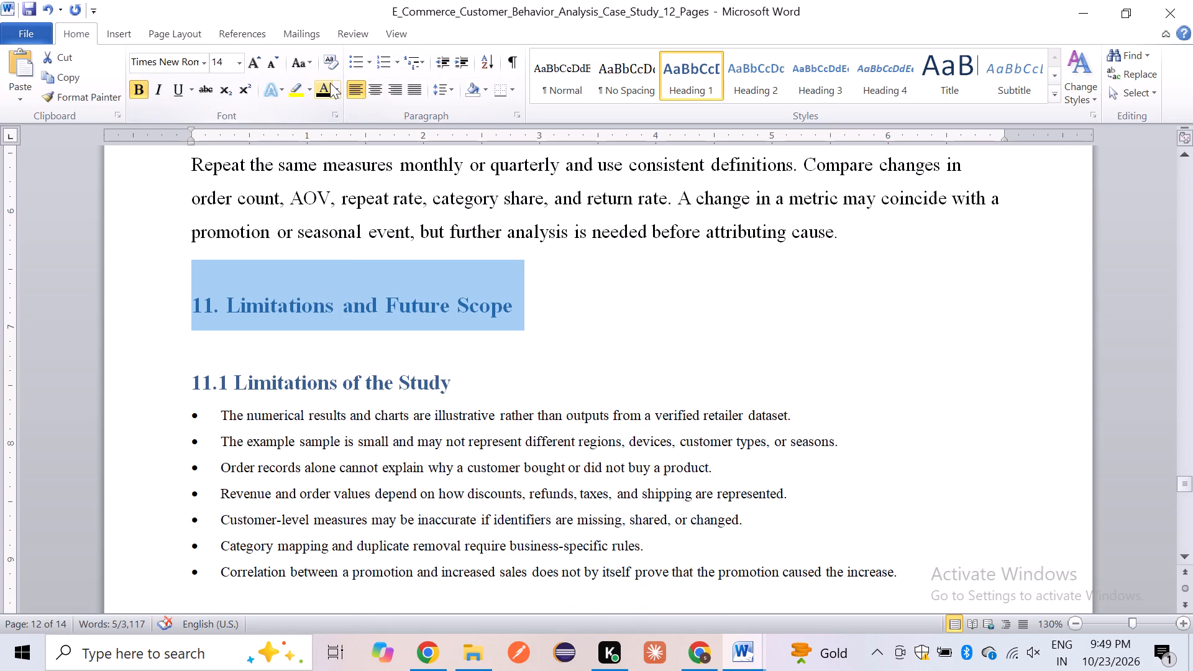
{"action": "left_click", "coordinate": [322, 94]}
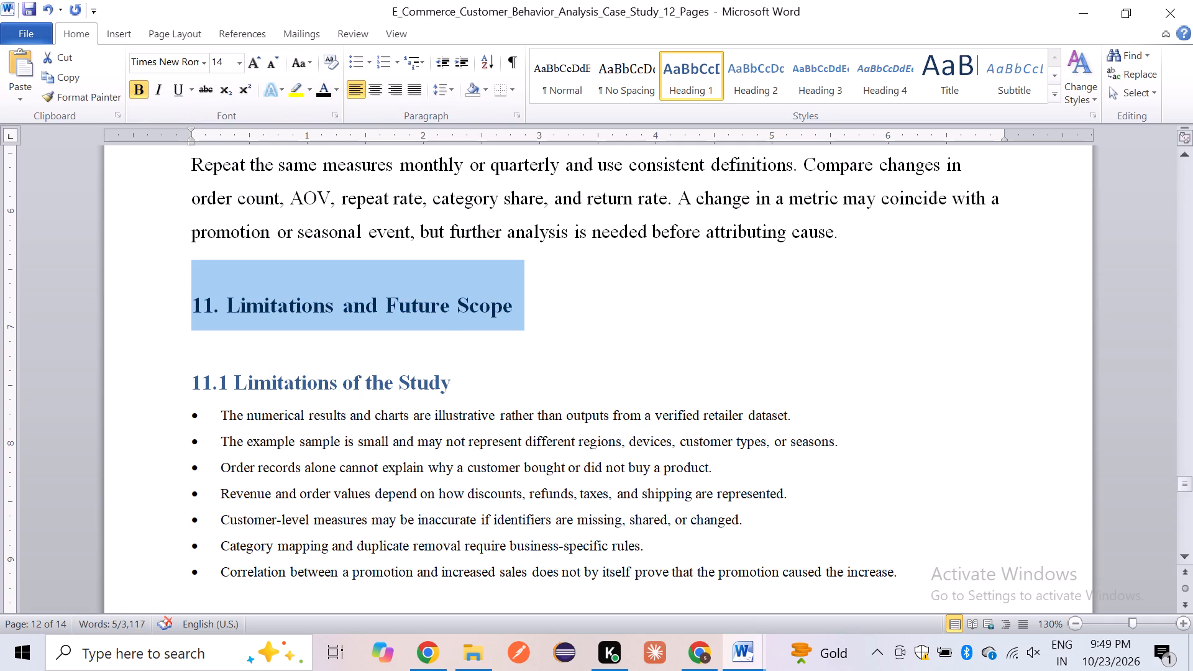
Format the heading "11.1 Limitations of the Study" with black font colour and font size 14.
{"action": "left_click_drag", "start_coordinate": [490, 391], "coordinate": [149, 393]}
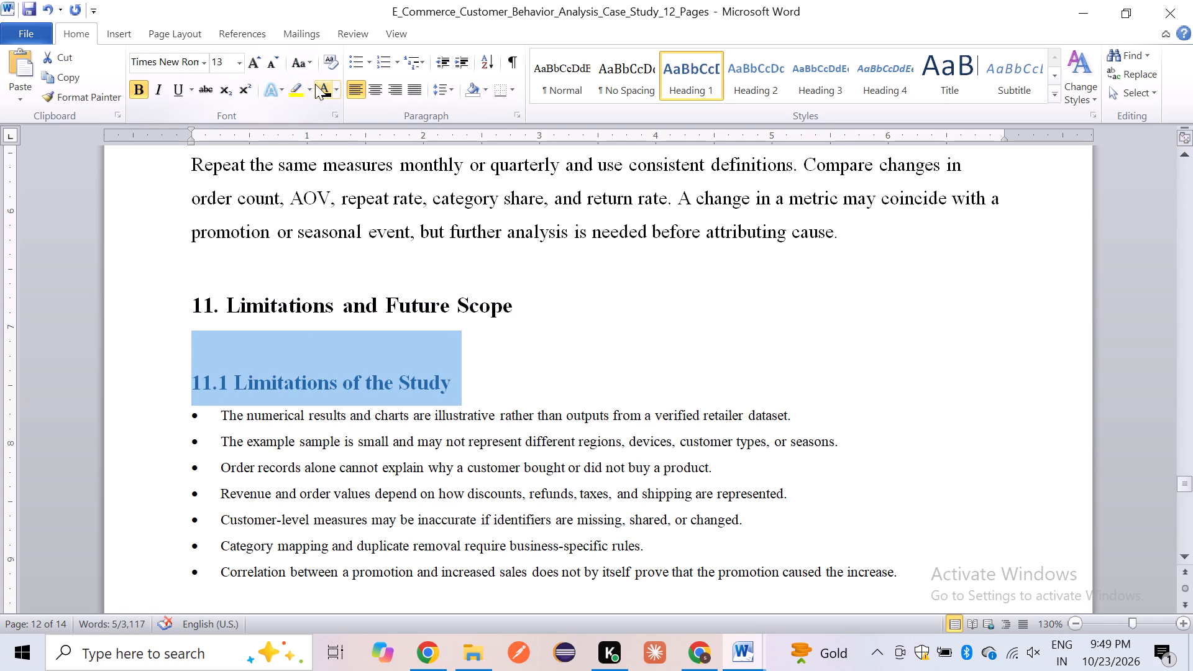
{"action": "left_click", "coordinate": [315, 84]}
{"action": "left_click", "coordinate": [224, 58]}
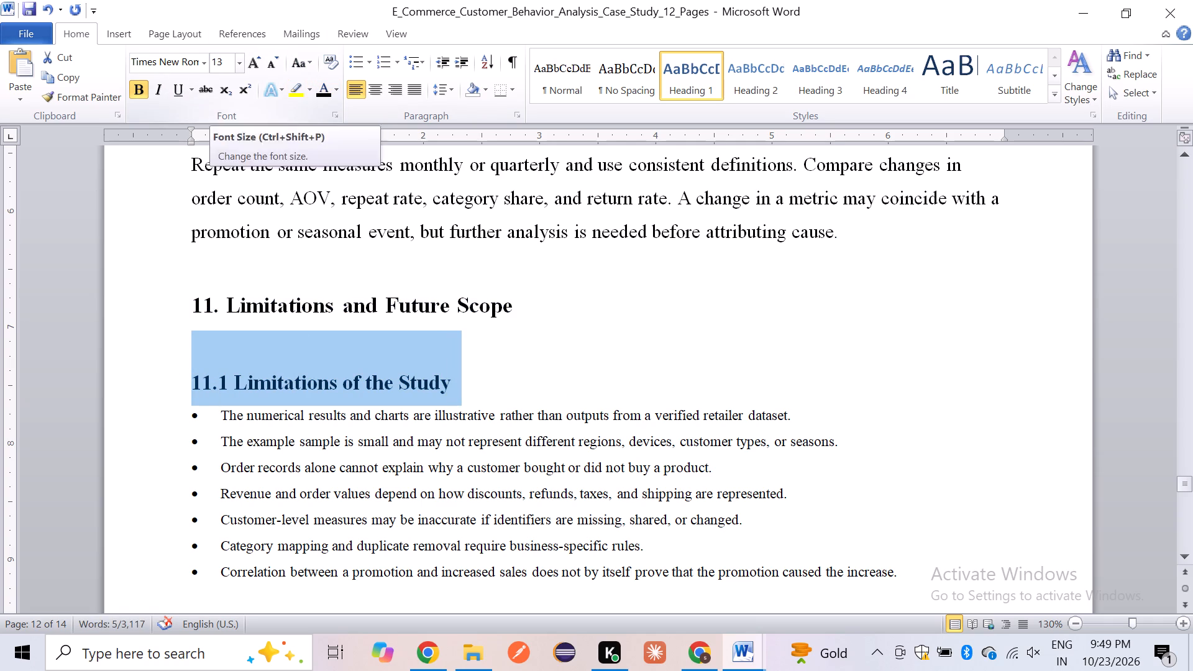
{"action": "type", "text": "14"}
{"action": "key", "text": "Return"}
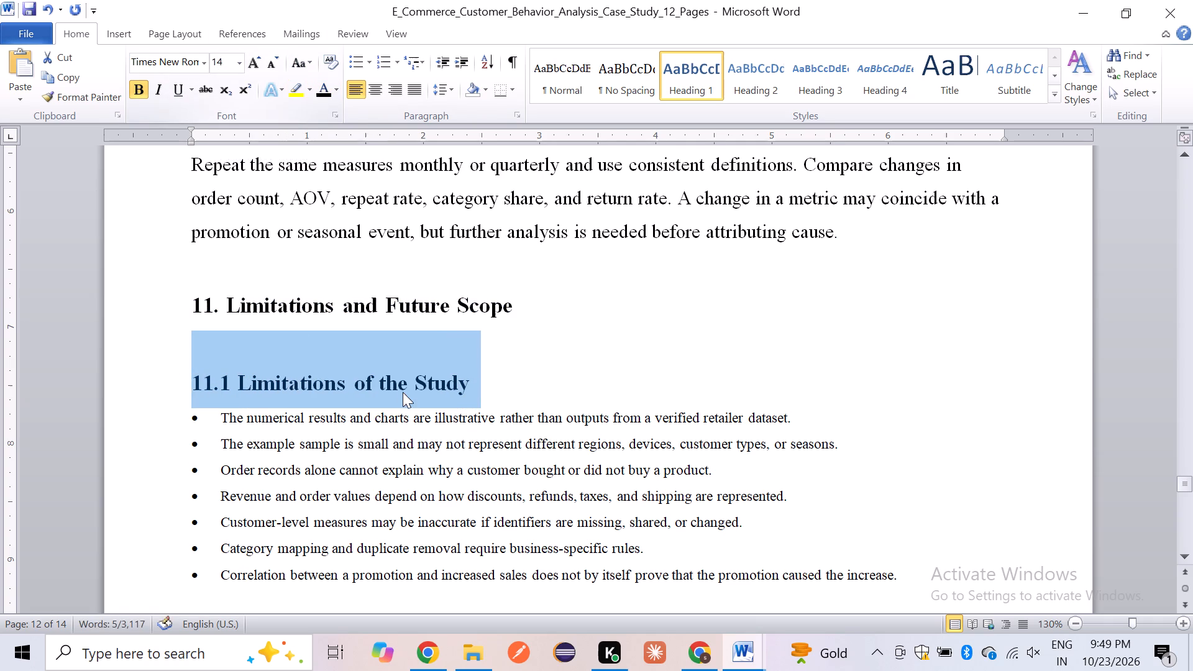
Set the font size of the bulleted list under "11.1 Limitations of the Study" to 12.
{"action": "scroll", "coordinate": [403, 392], "scroll_direction": "down", "scroll_amount": 1}
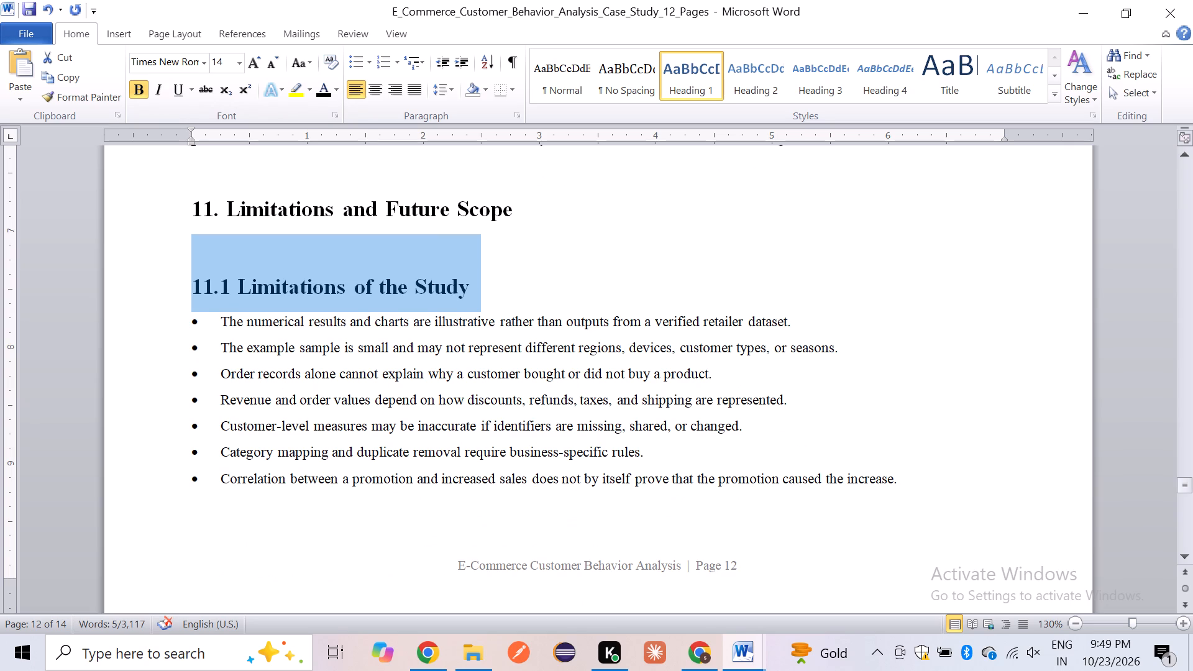
{"action": "left_click_drag", "start_coordinate": [219, 319], "coordinate": [946, 560]}
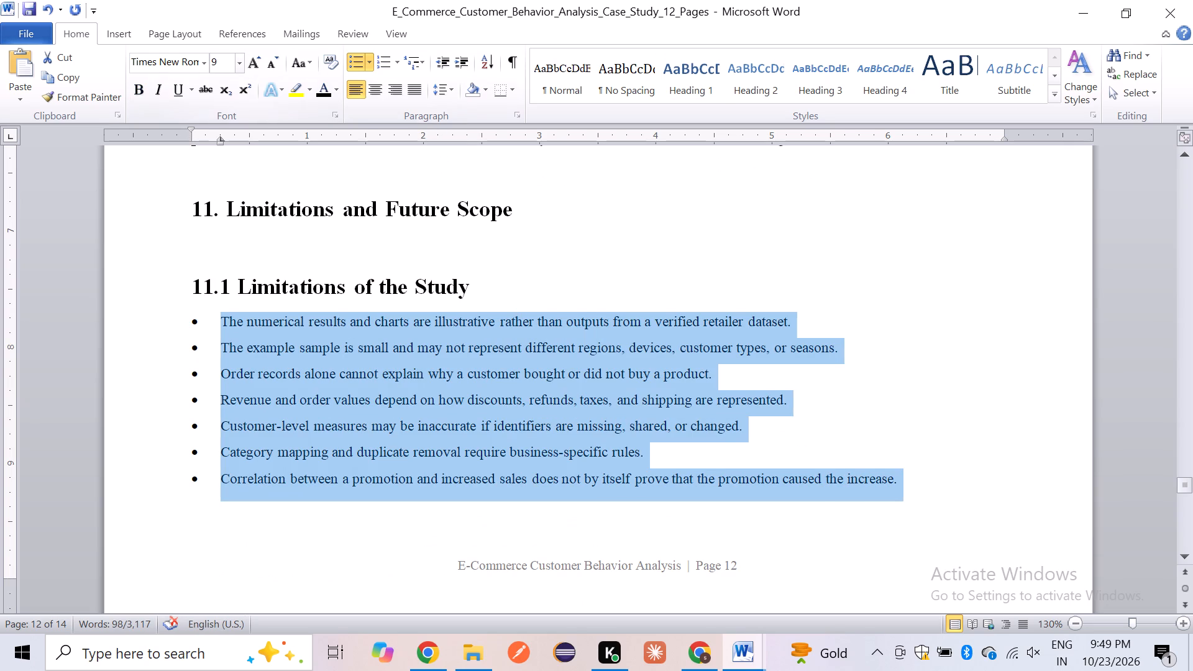
{"action": "left_click", "coordinate": [224, 65]}
{"action": "type", "text": "12"}
{"action": "key", "text": "Return"}
Format the heading "11.2 Future Scope" with font size 14 and black font colour.
{"action": "scroll", "coordinate": [311, 345], "scroll_direction": "down", "scroll_amount": 2}
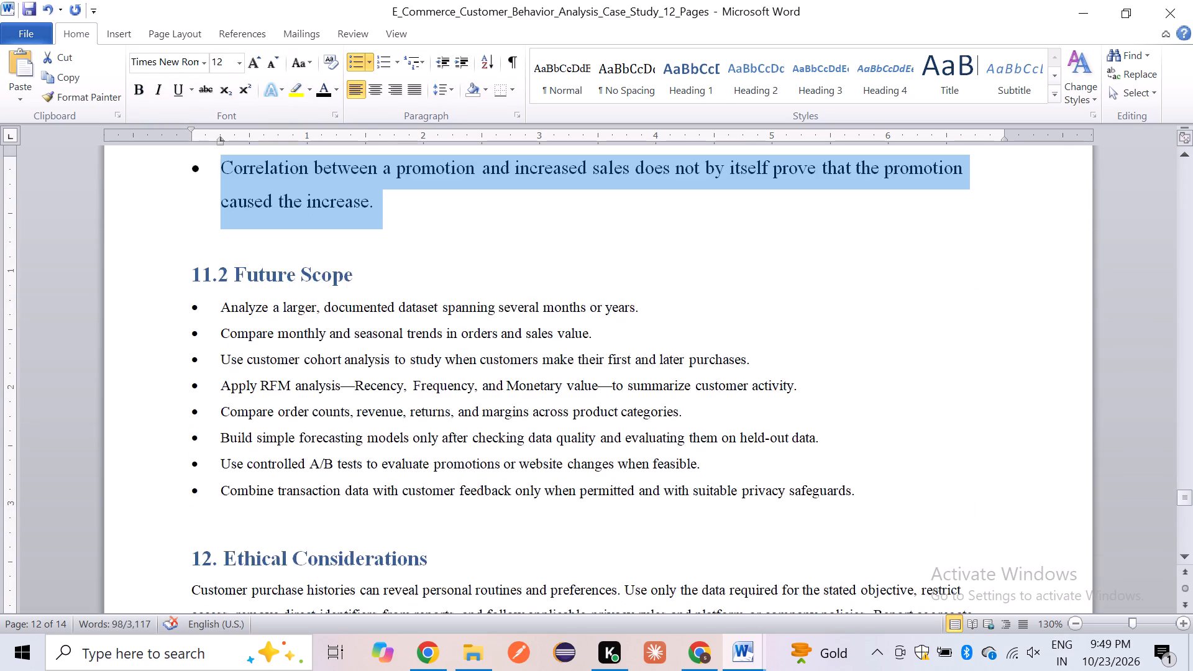
{"action": "scroll", "coordinate": [311, 345], "scroll_direction": "down", "scroll_amount": 1}
{"action": "left_click_drag", "start_coordinate": [365, 180], "coordinate": [58, 176]}
{"action": "left_click", "coordinate": [213, 65]}
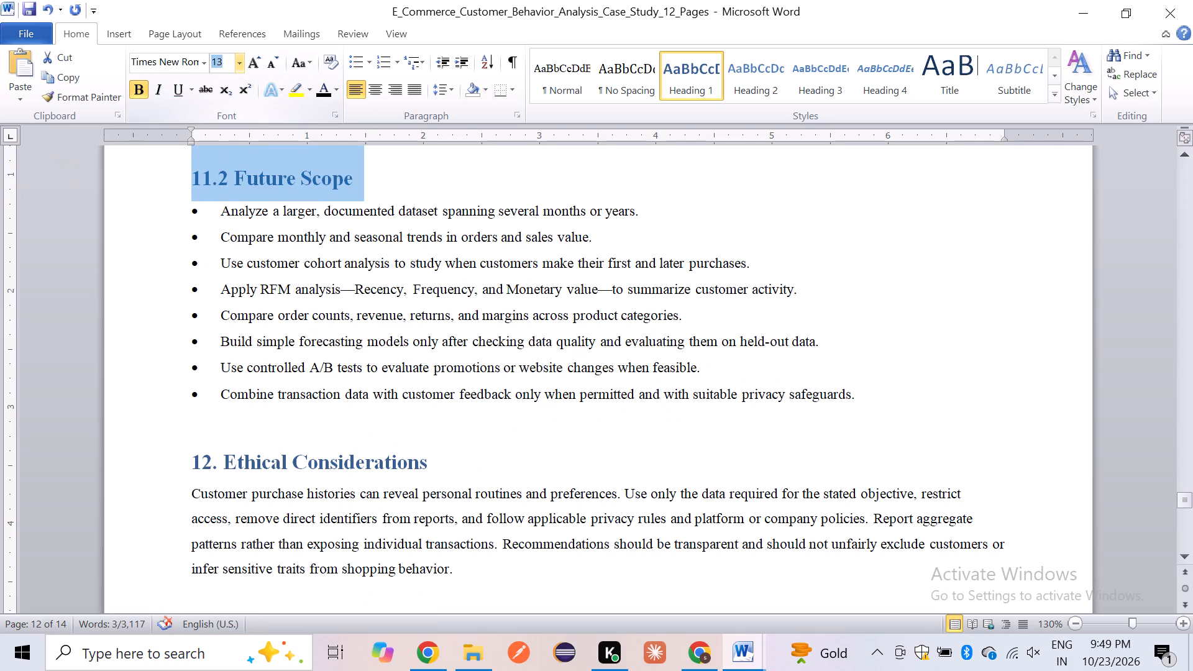
{"action": "type", "text": "14"}
{"action": "key", "text": "Return"}
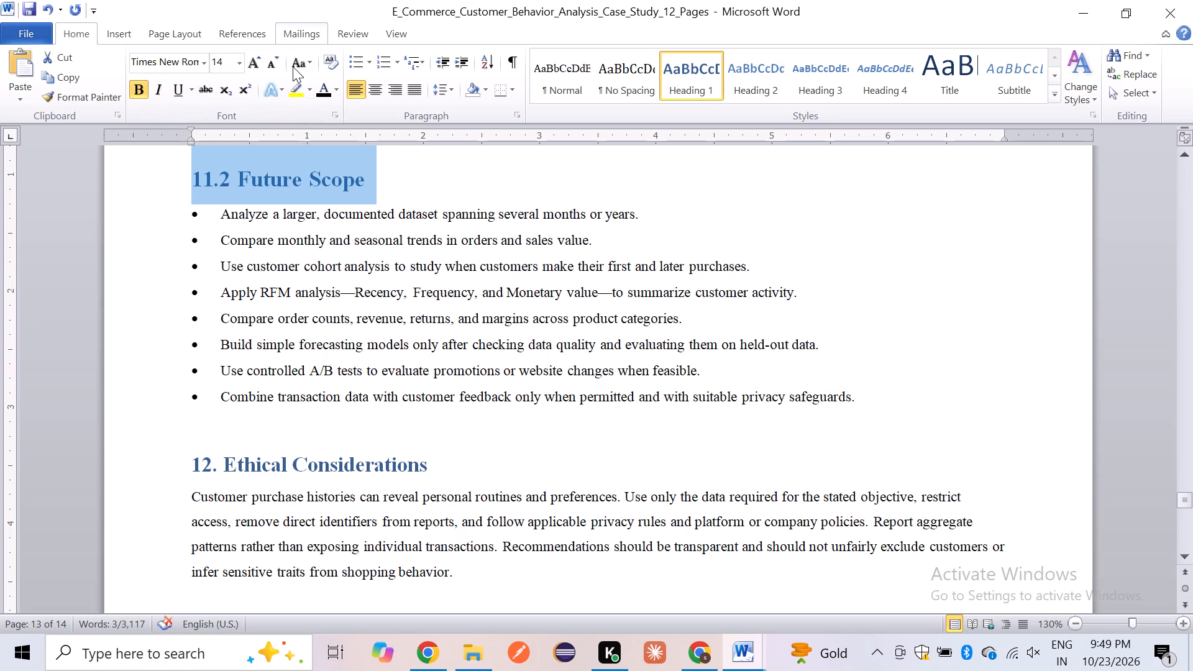
{"action": "left_click", "coordinate": [325, 98]}
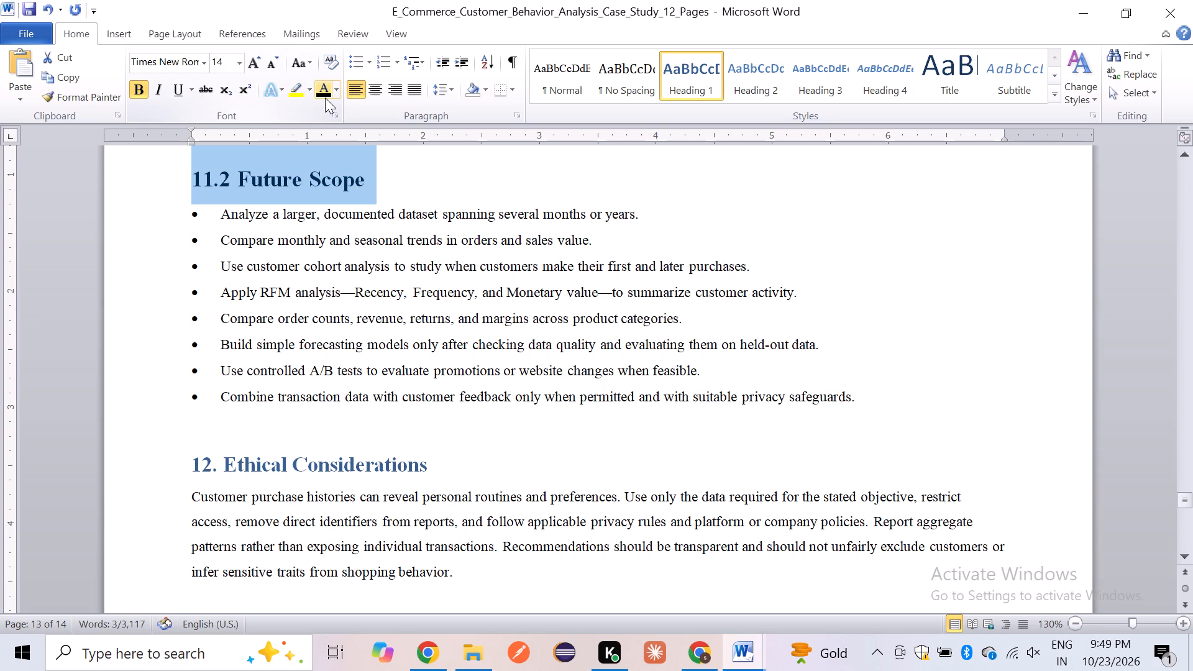
{"action": "left_click", "coordinate": [325, 98]}
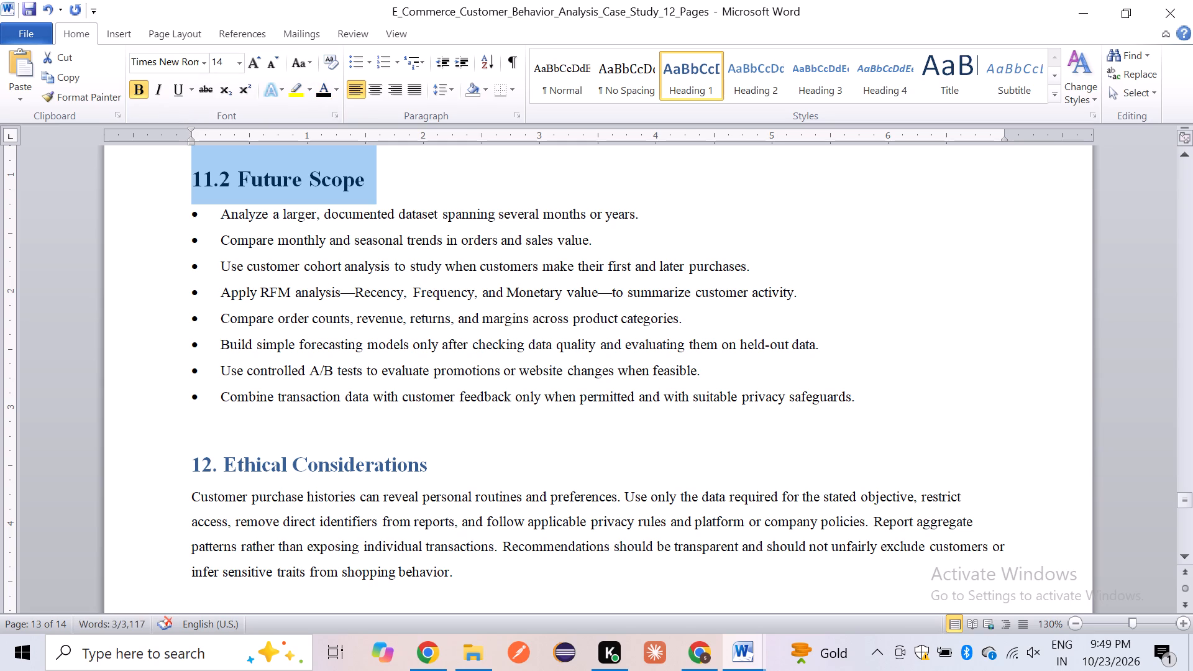
Set the font size of the bulleted list under "11.2 Future Scope" to 12.
{"action": "left_click_drag", "start_coordinate": [217, 217], "coordinate": [895, 395]}
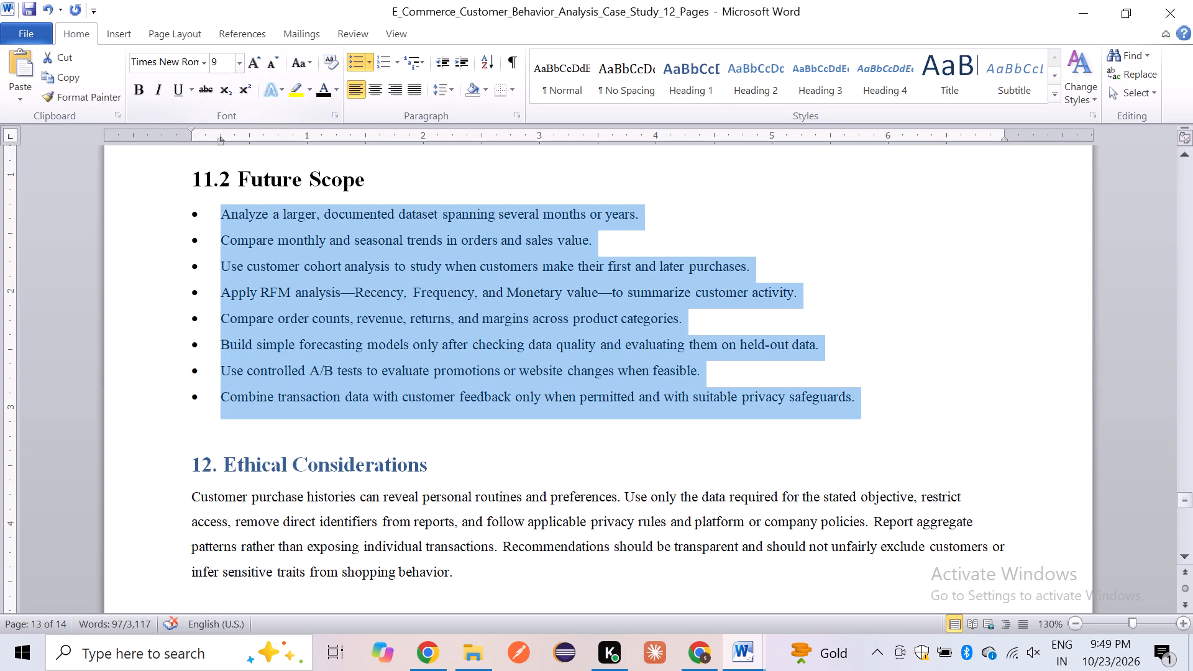
{"action": "left_click", "coordinate": [218, 62]}
{"action": "type", "text": "12"}
{"action": "key", "text": "Return"}
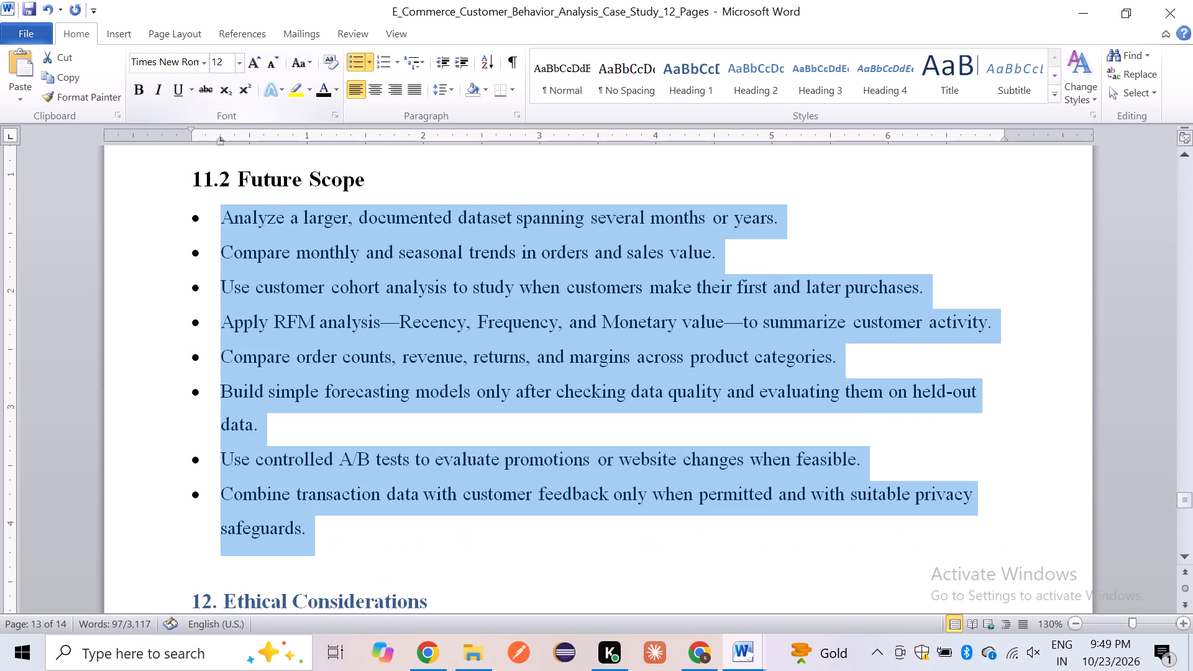
Set the font size of the heading "12. Ethical Considerations" to 14.
{"action": "scroll", "coordinate": [262, 334], "scroll_direction": "down", "scroll_amount": 2}
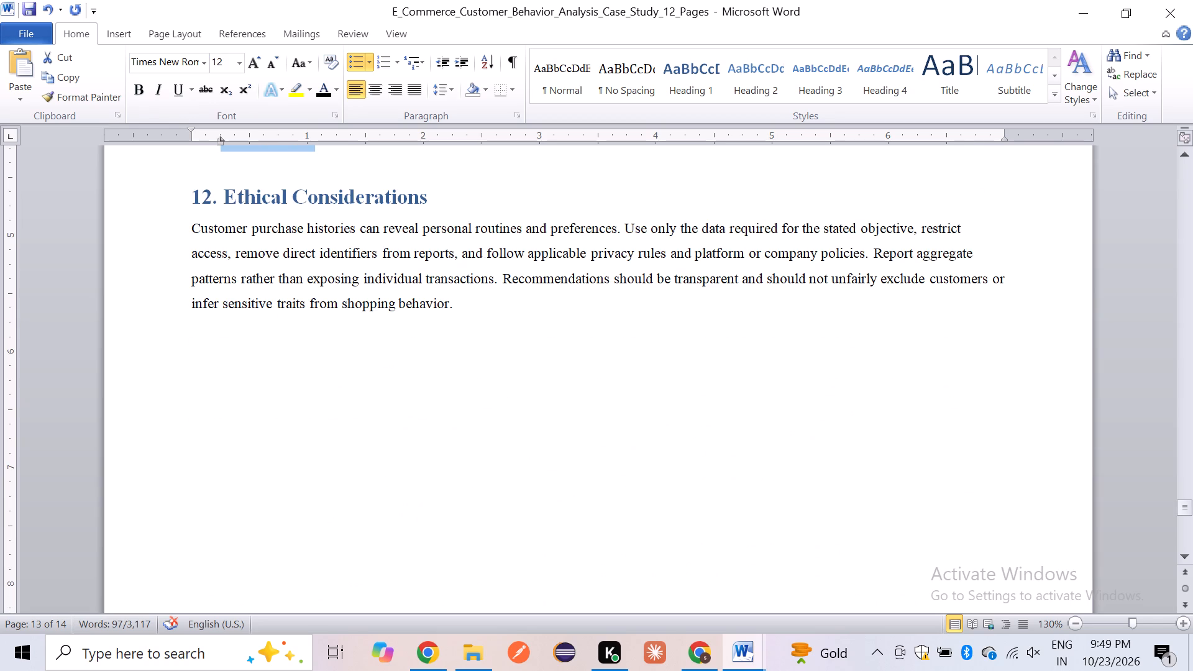
{"action": "scroll", "coordinate": [237, 345], "scroll_direction": "up", "scroll_amount": 1}
{"action": "left_click_drag", "start_coordinate": [191, 292], "coordinate": [378, 293]}
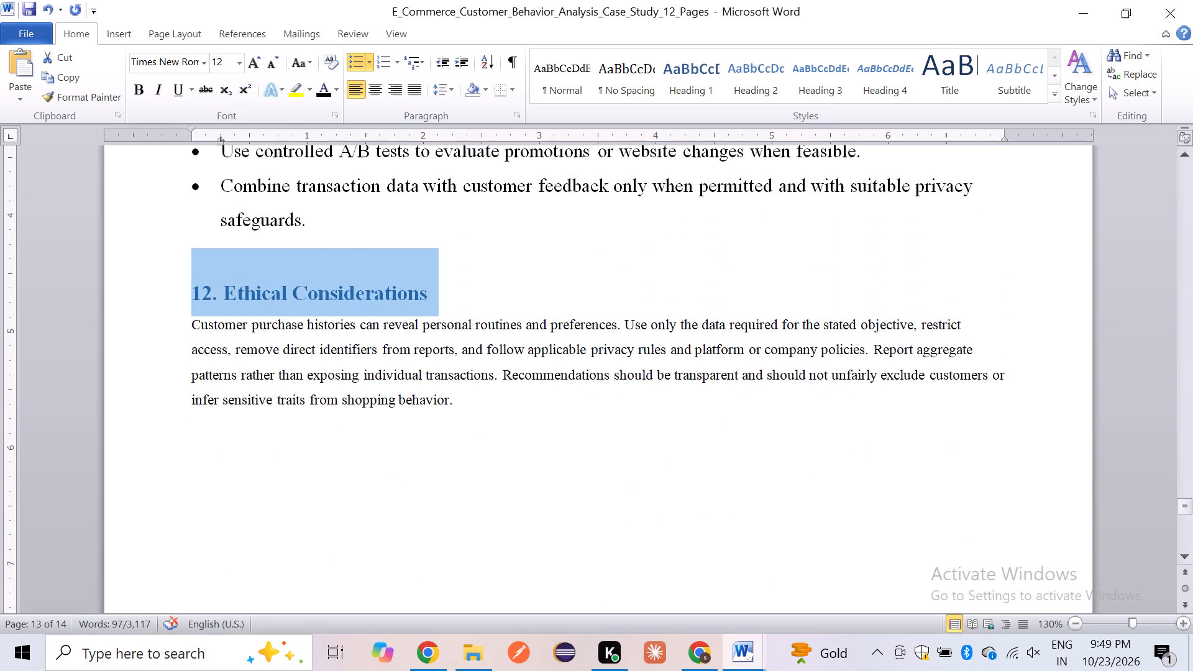
{"action": "left_click_drag", "start_coordinate": [378, 293], "coordinate": [496, 292]}
{"action": "left_click", "coordinate": [221, 58]}
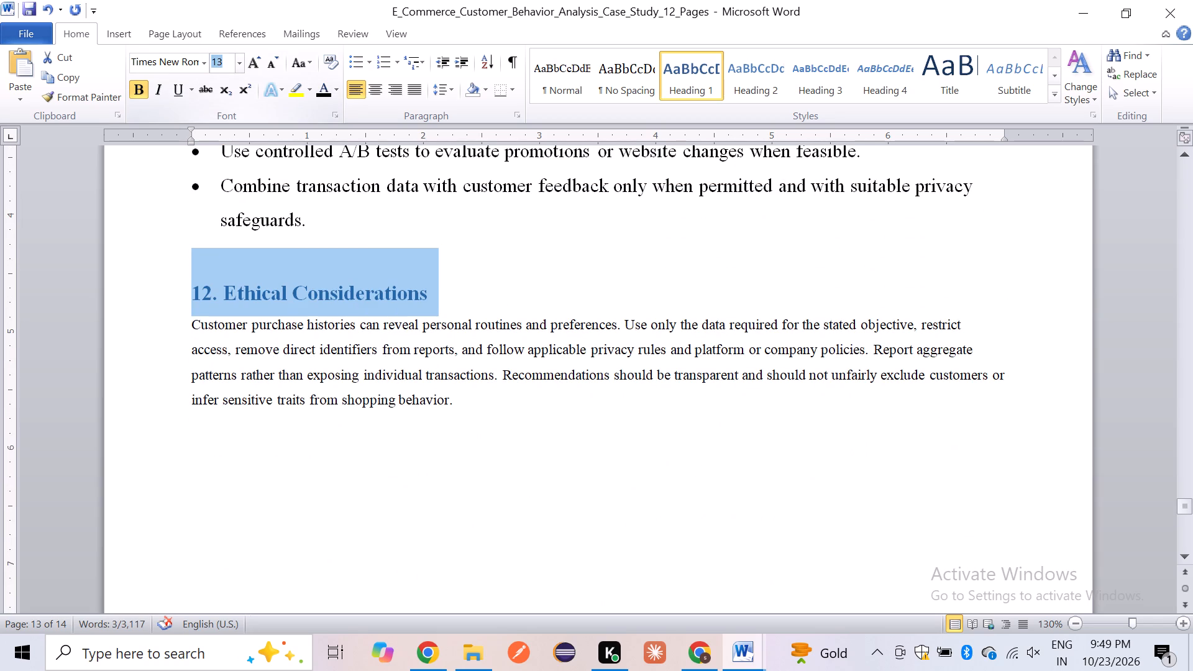
{"action": "type", "text": "14"}
{"action": "key", "text": "Return"}
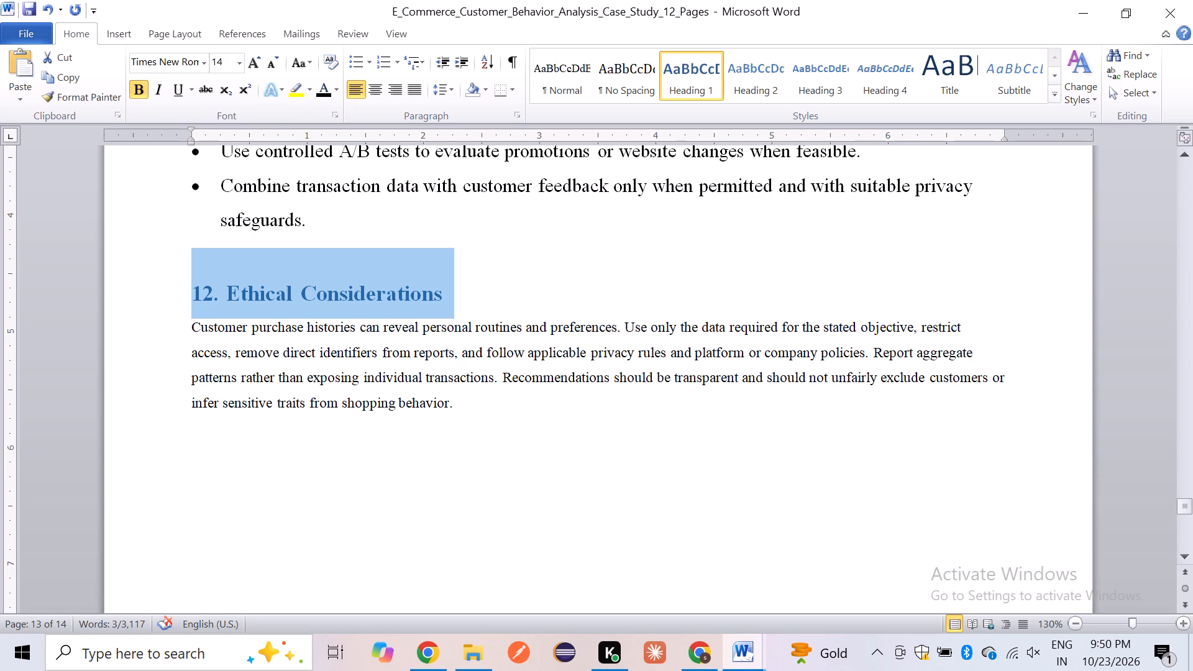
Format the body paragraph under "12. Ethical Considerations" with font size 12 and justified alignment.
{"action": "left_click_drag", "start_coordinate": [194, 324], "coordinate": [492, 423]}
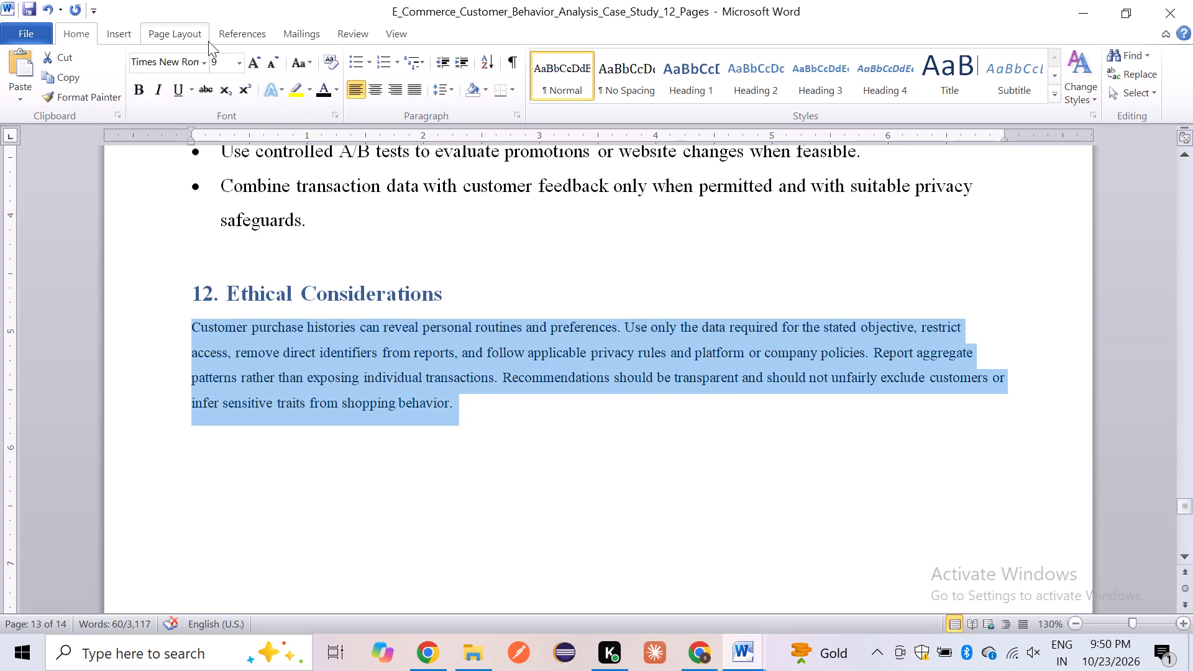
{"action": "left_click", "coordinate": [223, 61]}
{"action": "type", "text": "12"}
{"action": "key", "text": "Return"}
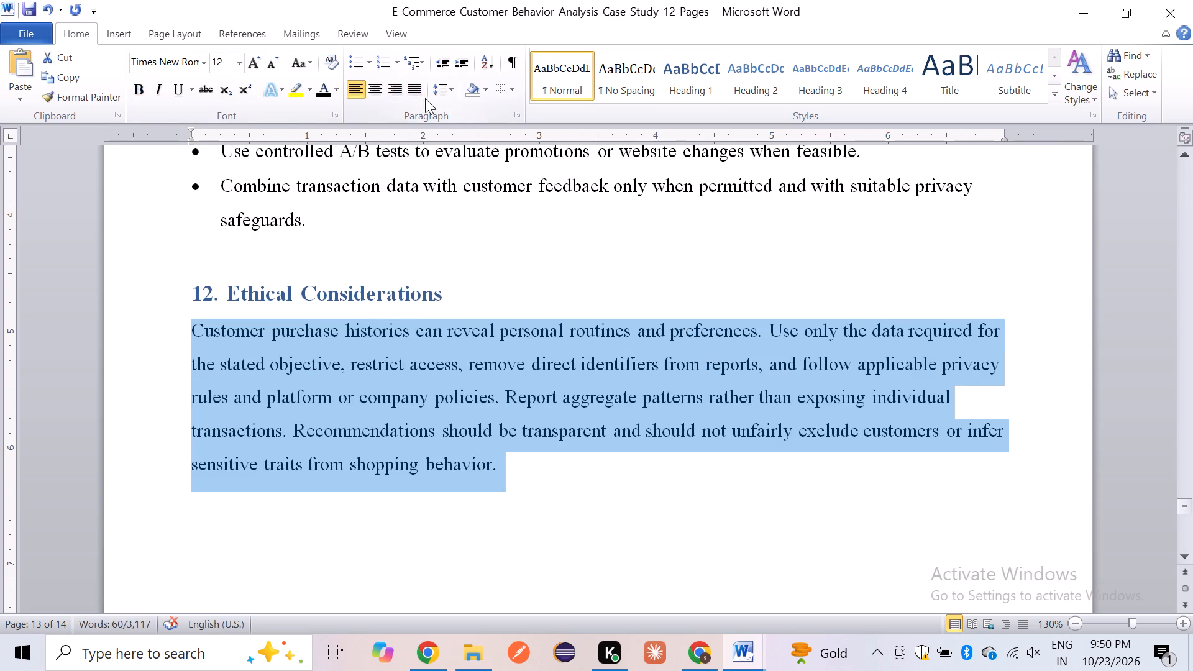
{"action": "left_click", "coordinate": [416, 94]}
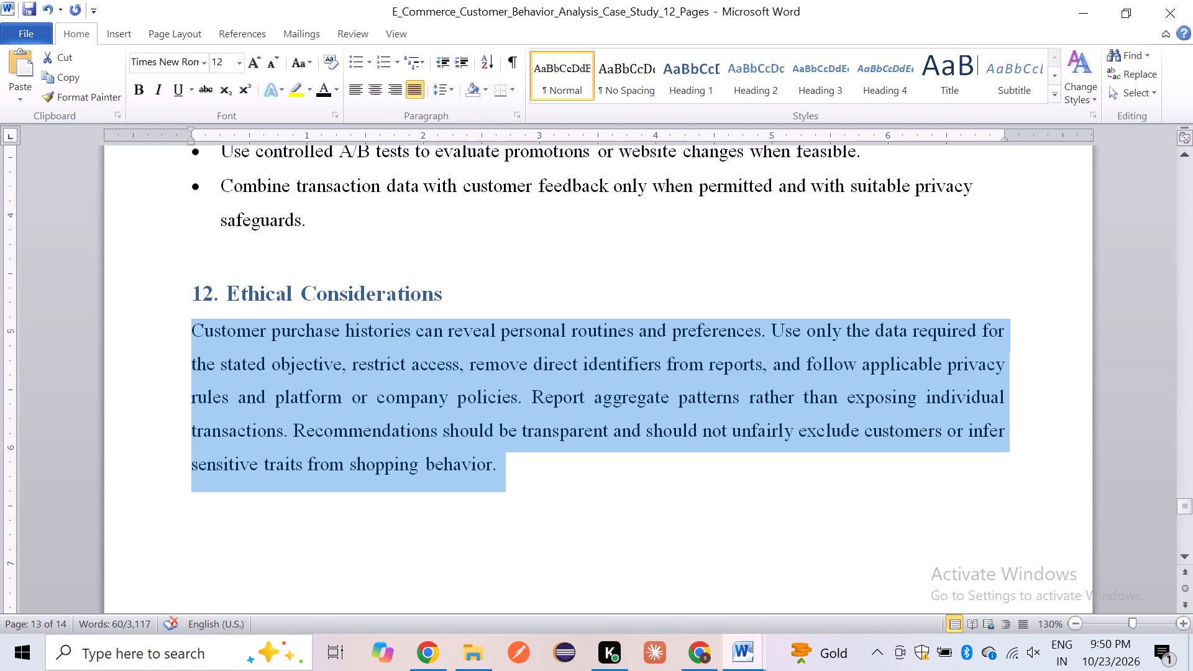
Justify all the bullet points under "11.2 Future Scope".
{"action": "scroll", "coordinate": [401, 252], "scroll_direction": "up", "scroll_amount": 1}
{"action": "left_click_drag", "start_coordinate": [329, 299], "coordinate": [286, 163]}
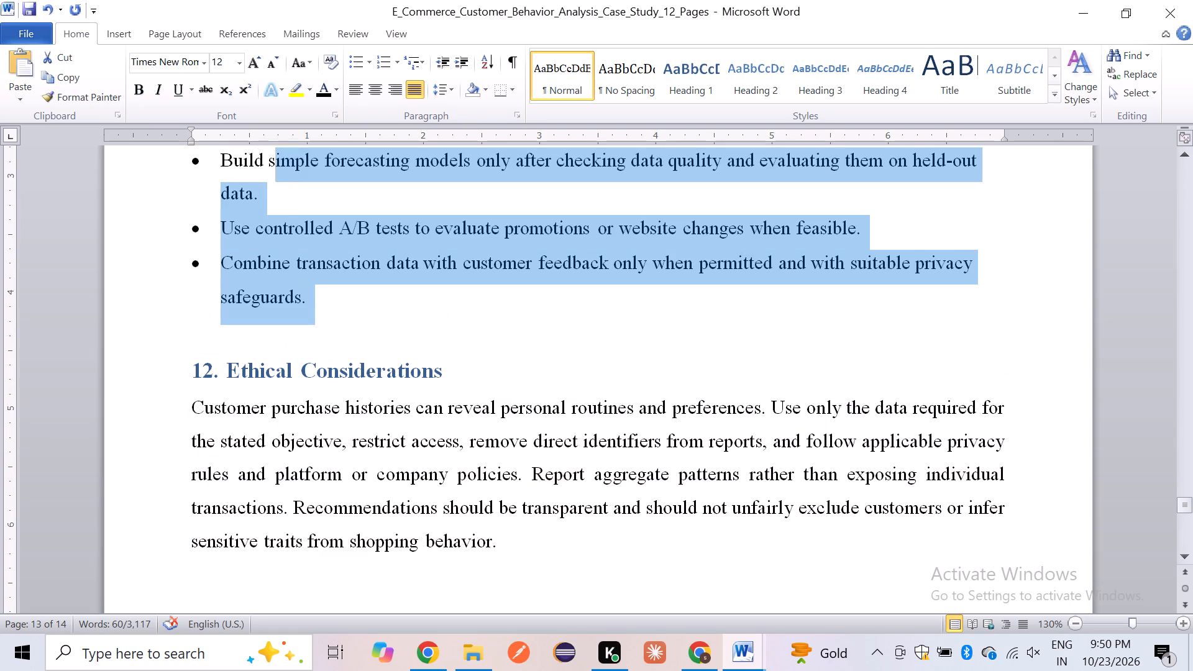
{"action": "left_click_drag", "start_coordinate": [286, 163], "coordinate": [329, 147]}
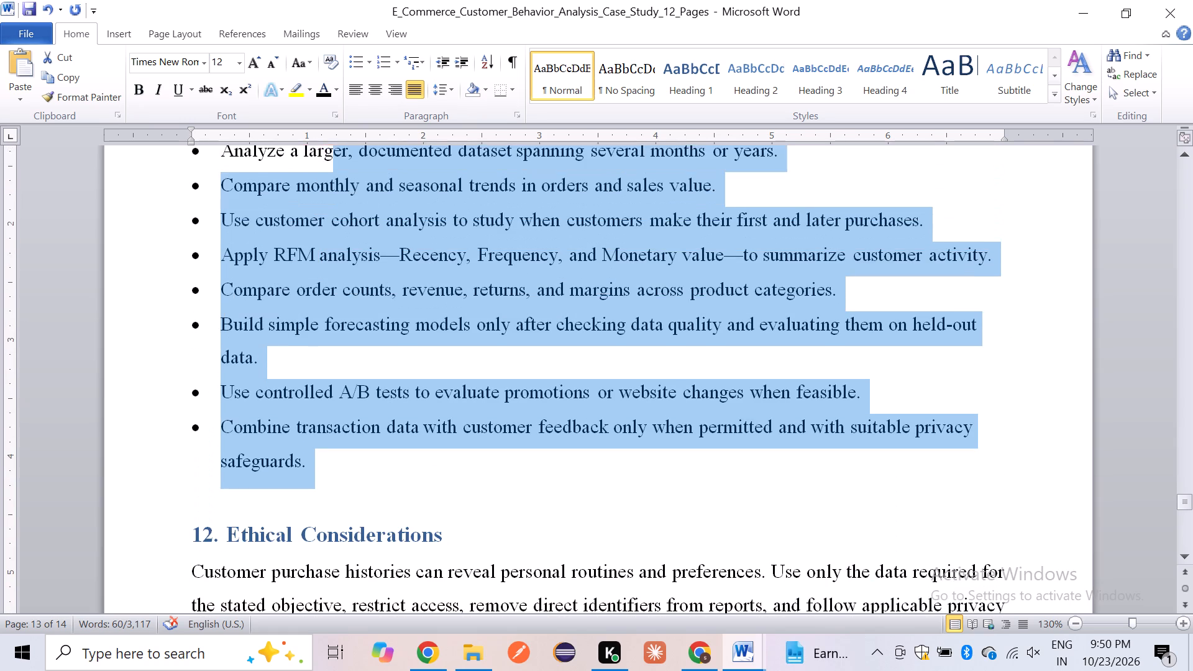
{"action": "left_click_drag", "start_coordinate": [329, 147], "coordinate": [207, 326]}
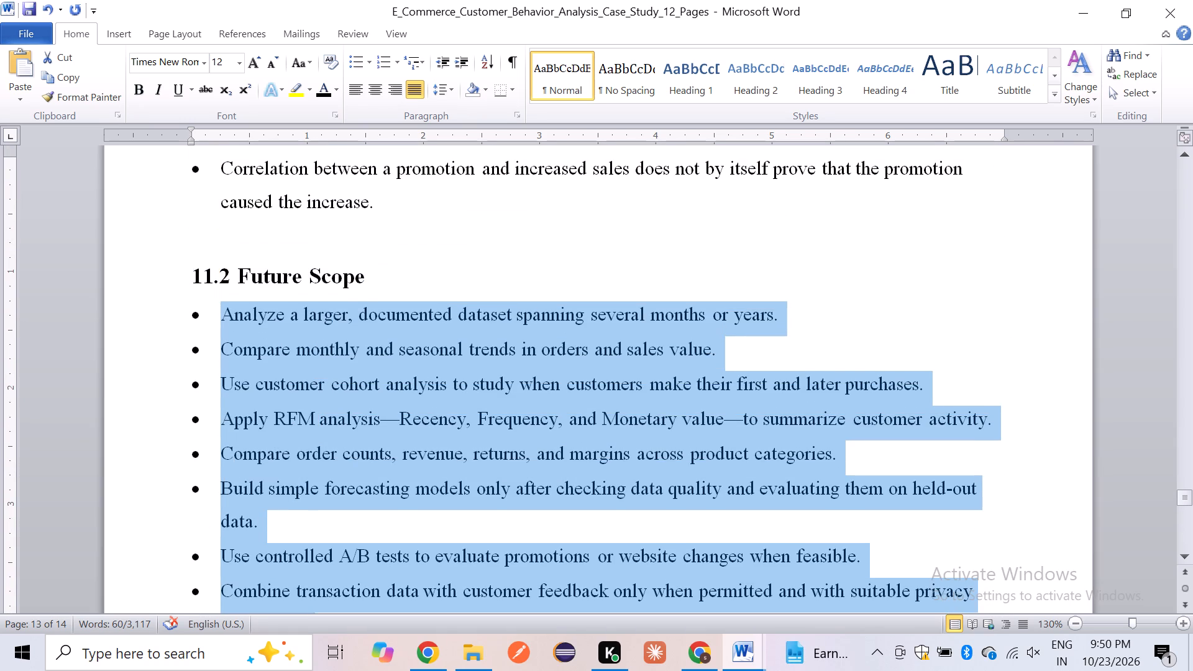
{"action": "left_click_drag", "start_coordinate": [207, 326], "coordinate": [206, 326]}
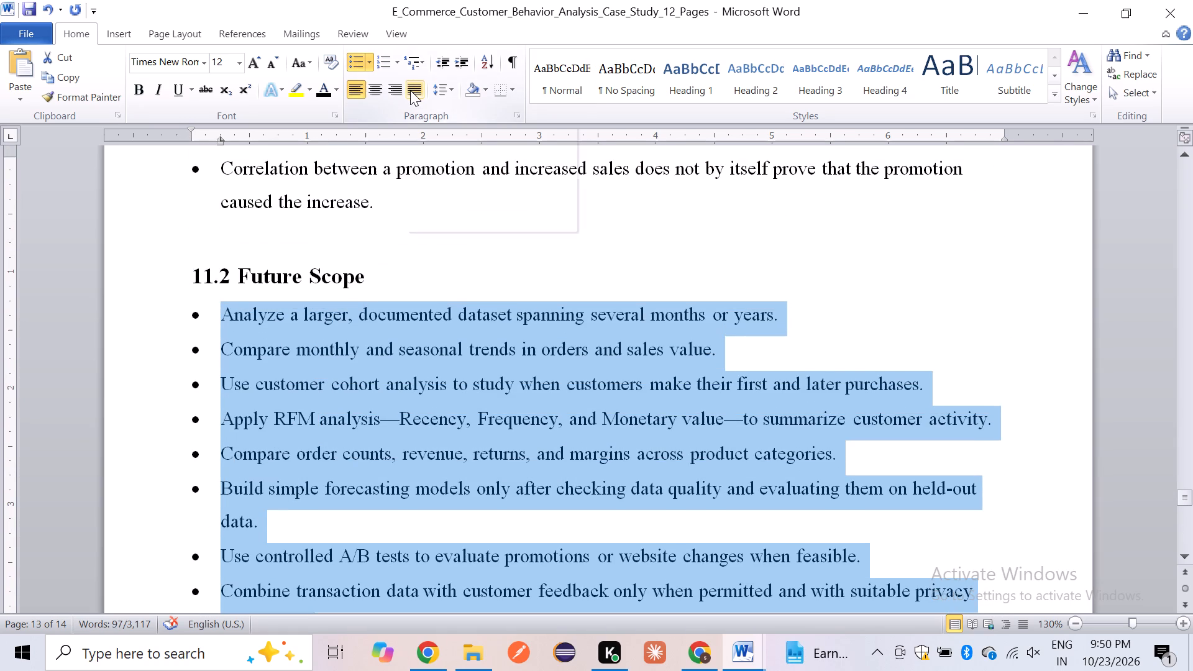
{"action": "left_click", "coordinate": [410, 90]}
Remove the page break and empty line after the section 12 paragraph so "13. Conclusion" follows on the same page with its heading style intact.
{"action": "scroll", "coordinate": [321, 383], "scroll_direction": "down", "scroll_amount": 4}
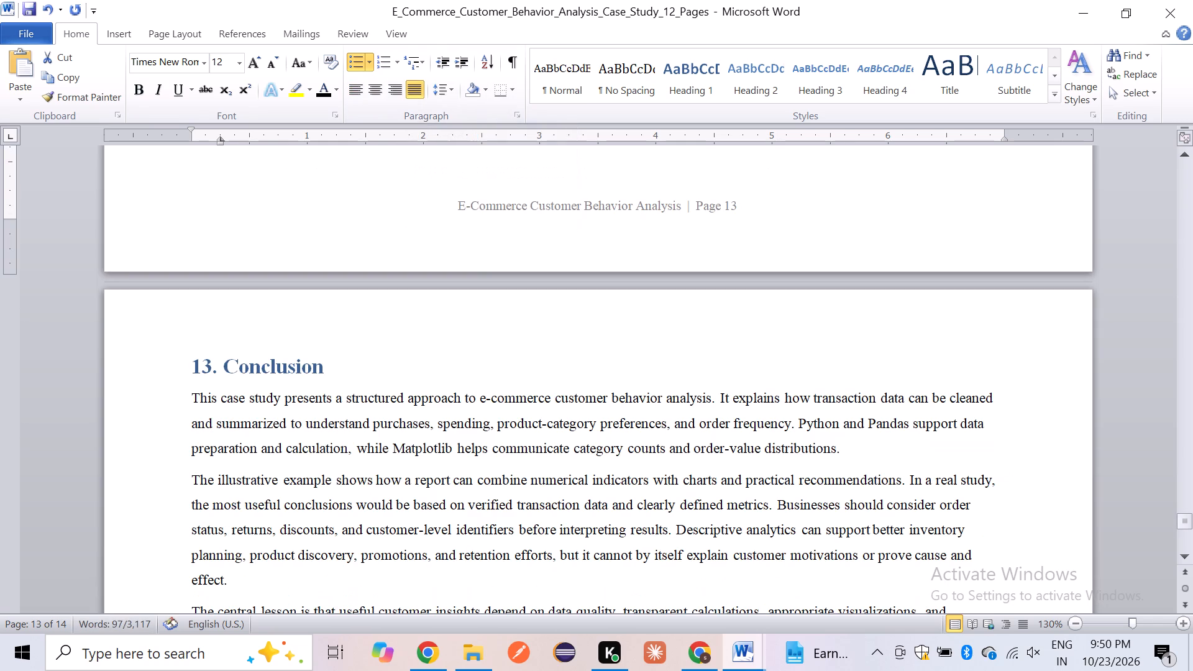
{"action": "scroll", "coordinate": [321, 383], "scroll_direction": "up", "scroll_amount": 2}
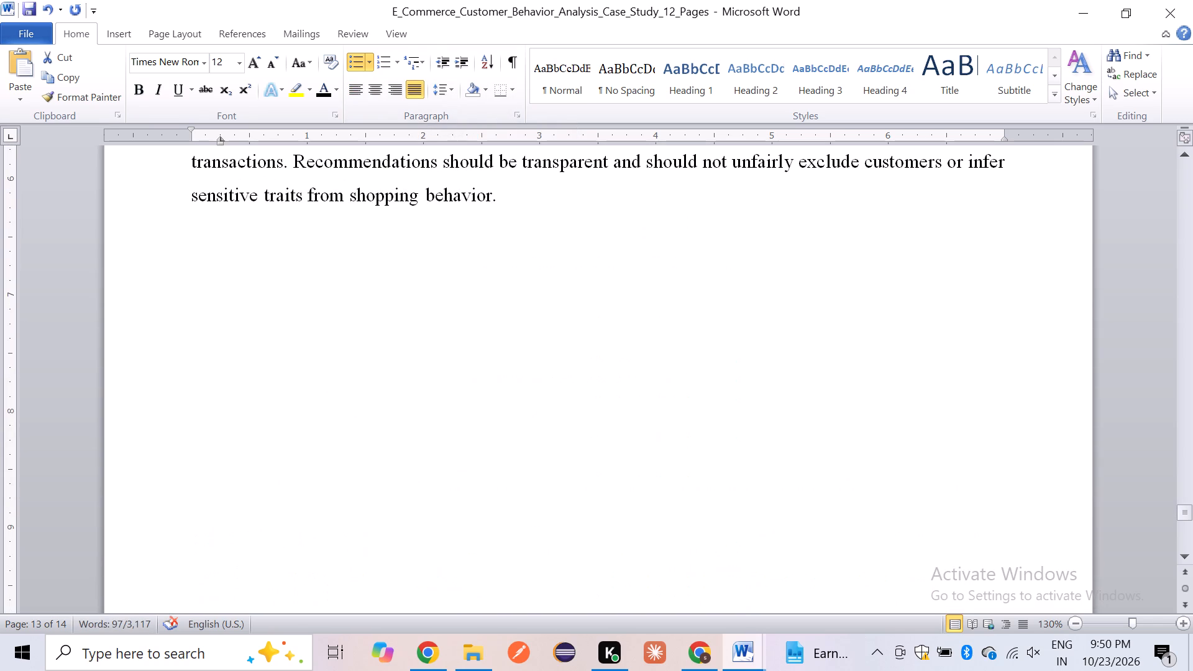
{"action": "left_click", "coordinate": [518, 276]}
{"action": "key", "text": "Delete"}
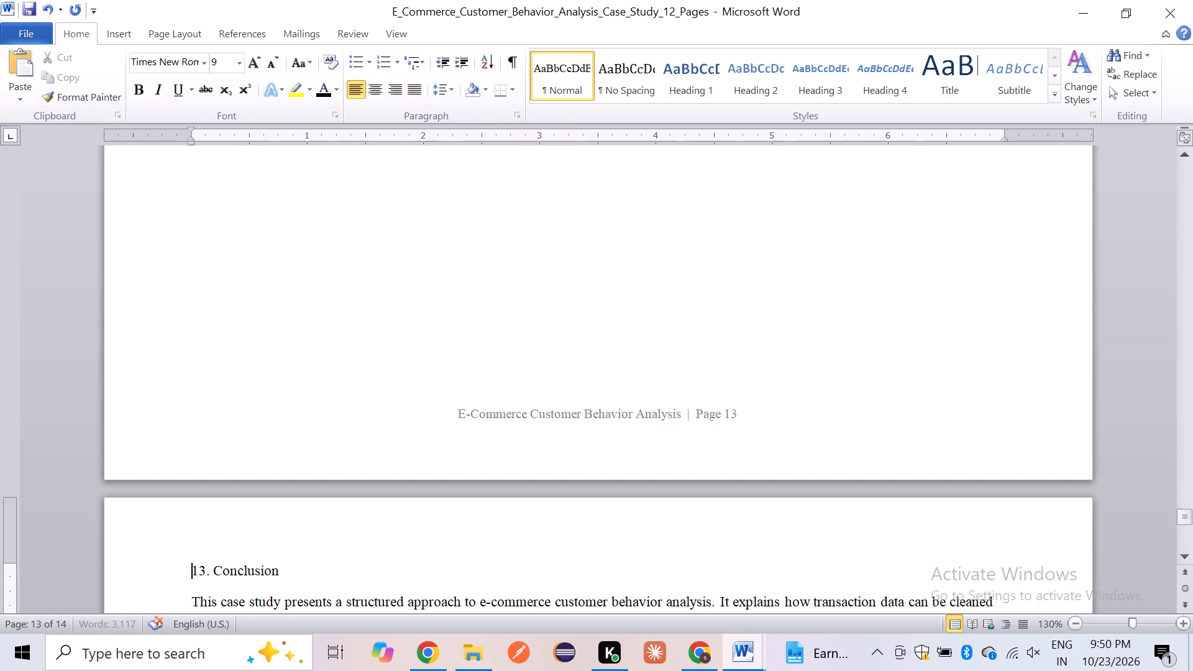
{"action": "key", "text": "ctrl+z"}
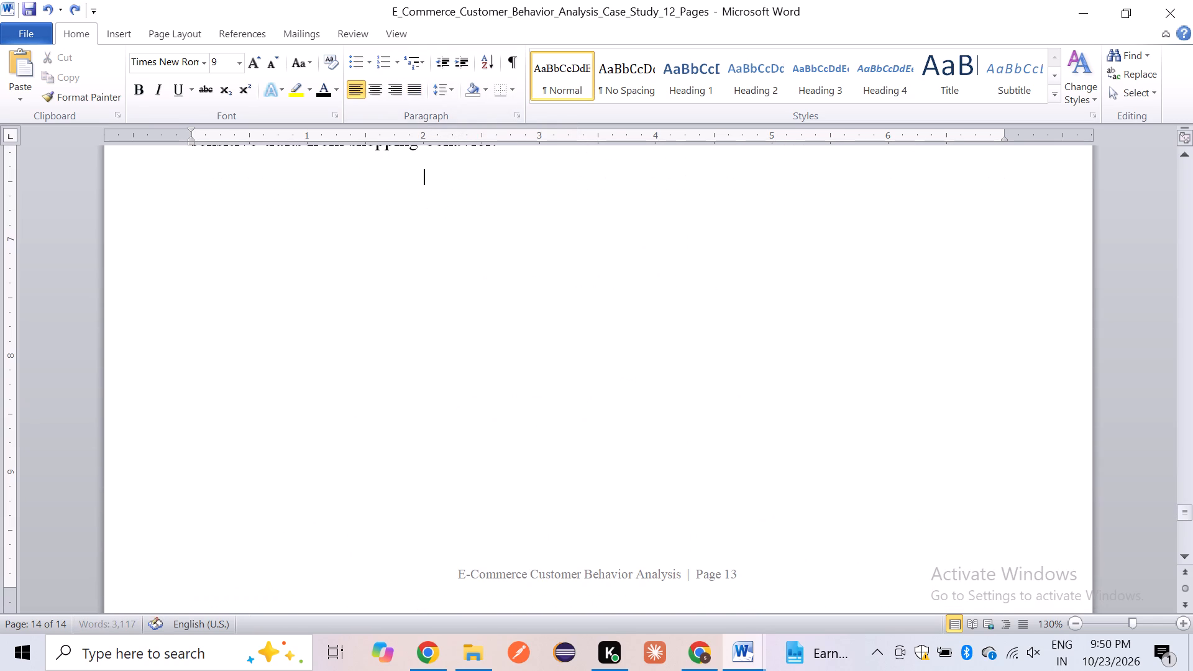
{"action": "key", "text": "BackSpace"}
{"action": "key", "text": "BackSpace"}
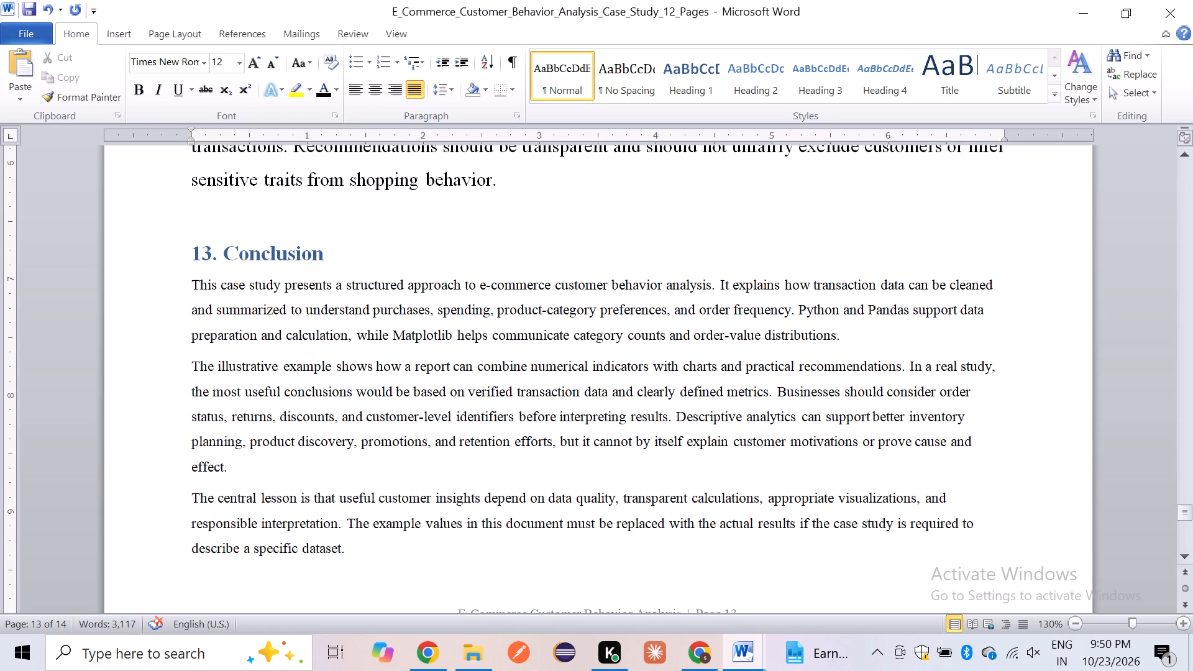
Format the heading "13. Conclusion" with black font colour and font size 14.
{"action": "left_click_drag", "start_coordinate": [337, 258], "coordinate": [188, 249]}
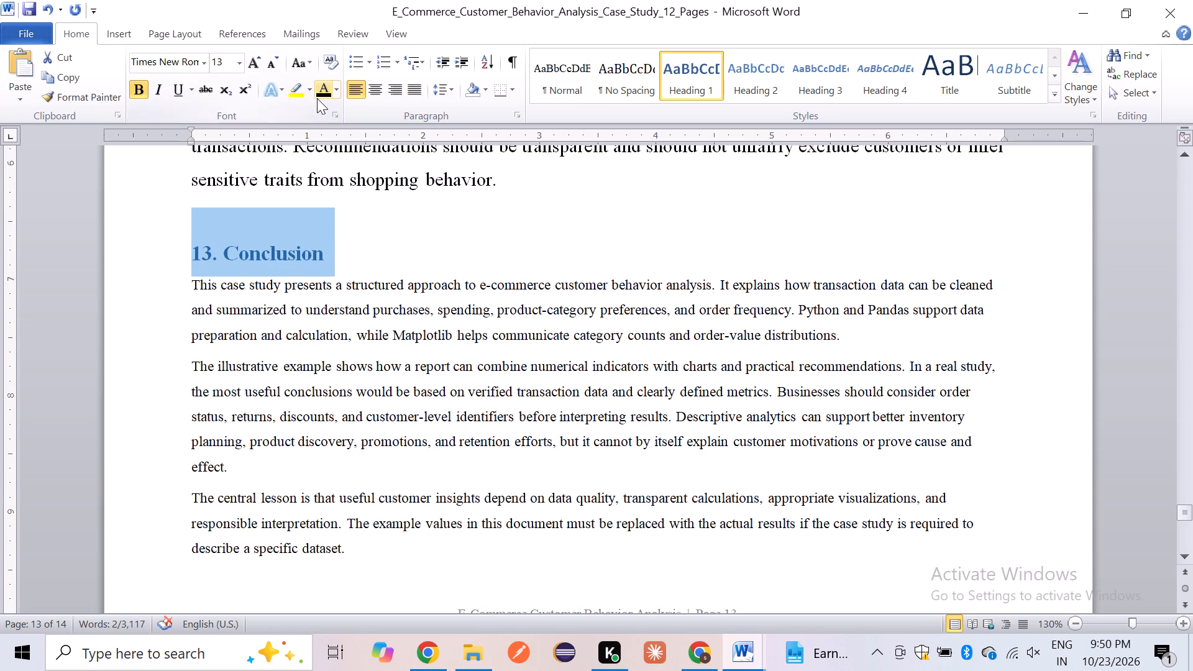
{"action": "left_click", "coordinate": [318, 98]}
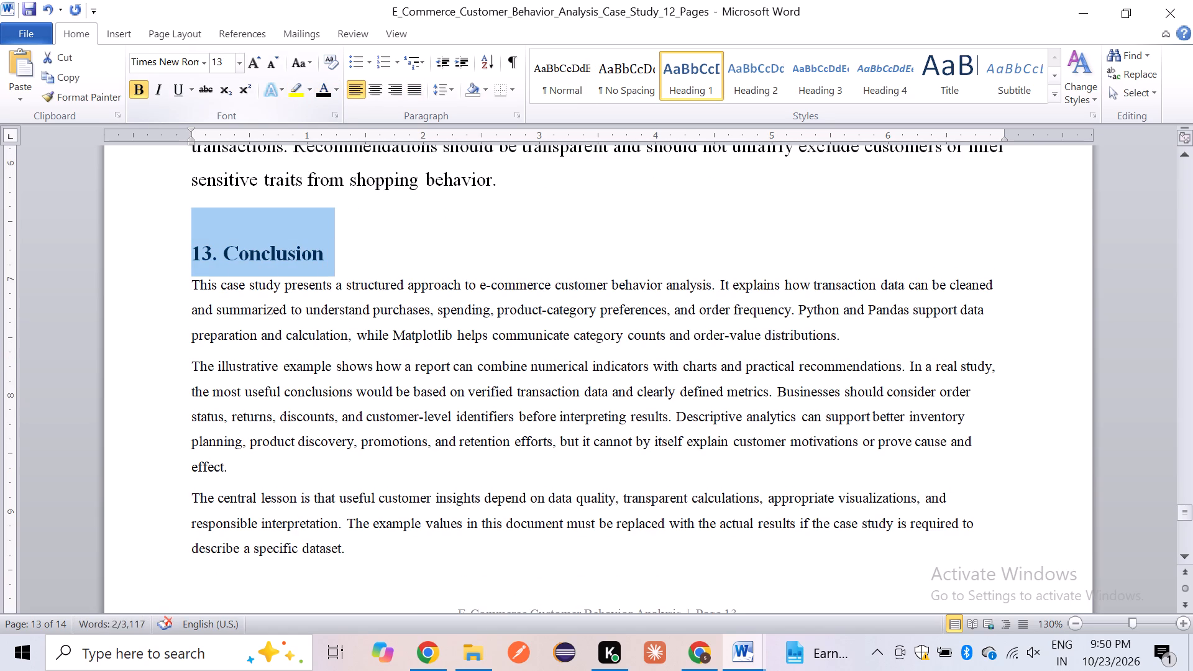
{"action": "left_click", "coordinate": [226, 57]}
{"action": "type", "text": "14"}
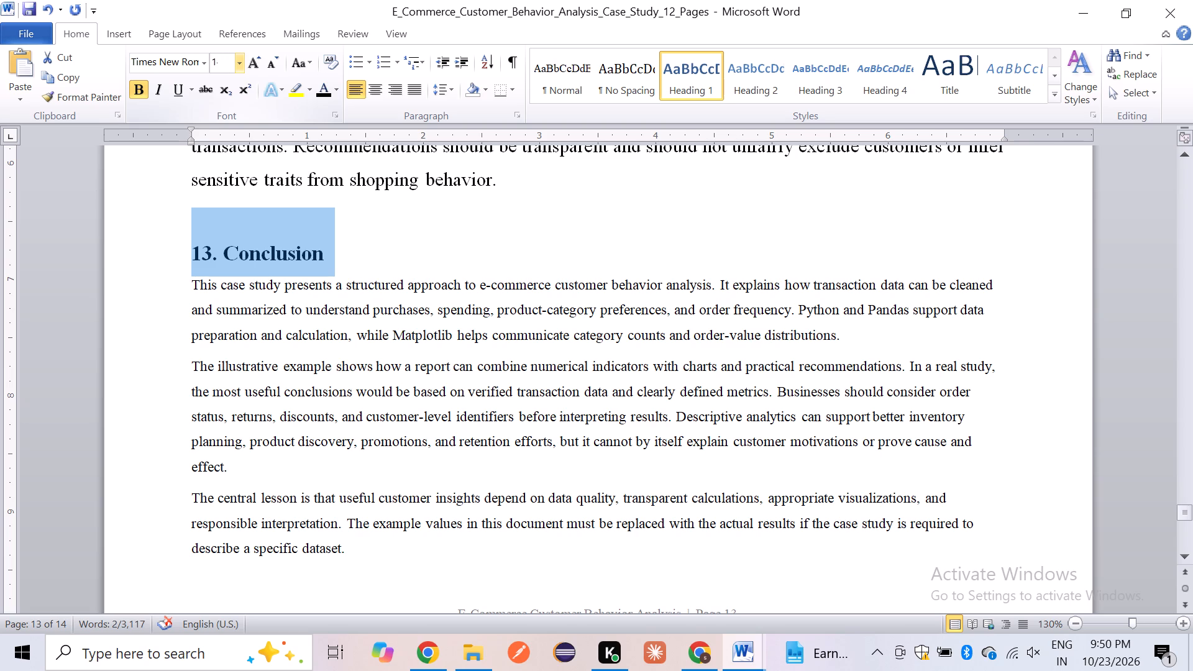
{"action": "key", "text": "Return"}
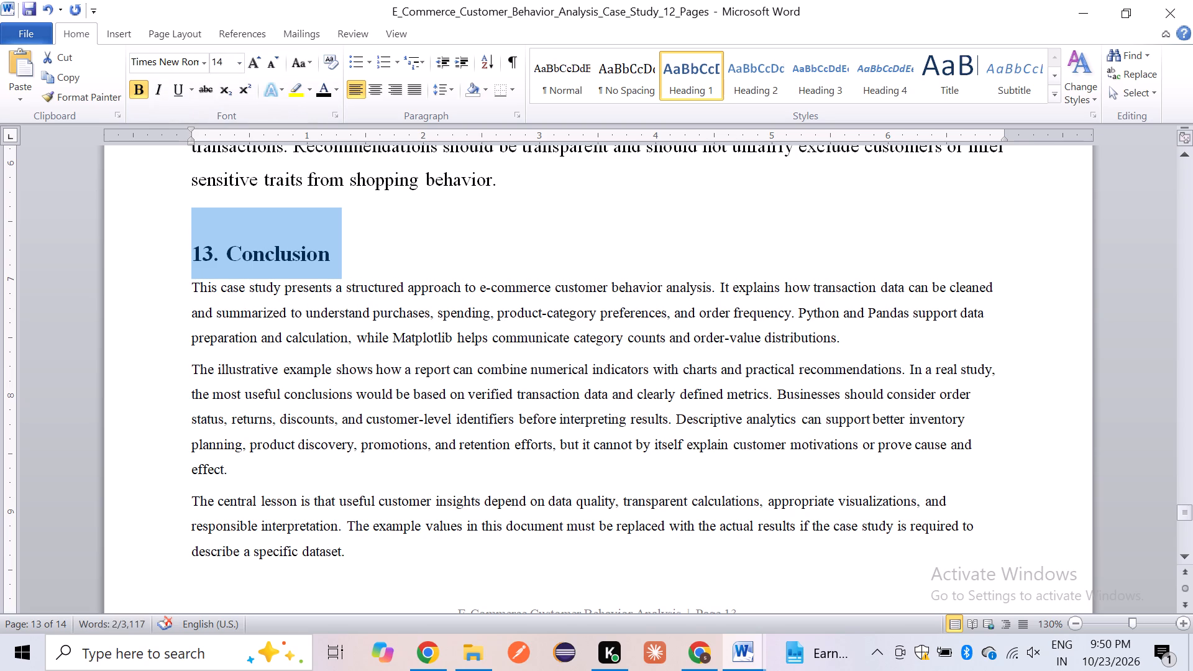
Set the font size of the three body paragraphs under "13. Conclusion" to 12.
{"action": "left_click_drag", "start_coordinate": [192, 285], "coordinate": [431, 541]}
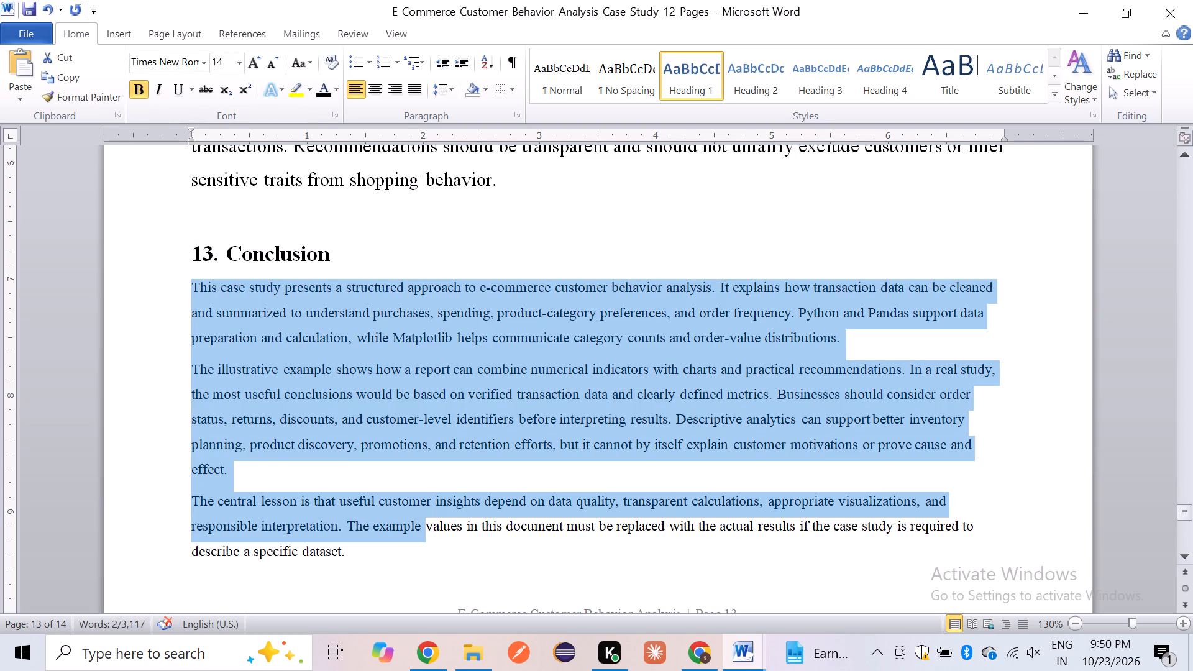
{"action": "left_click_drag", "start_coordinate": [431, 541], "coordinate": [419, 556]}
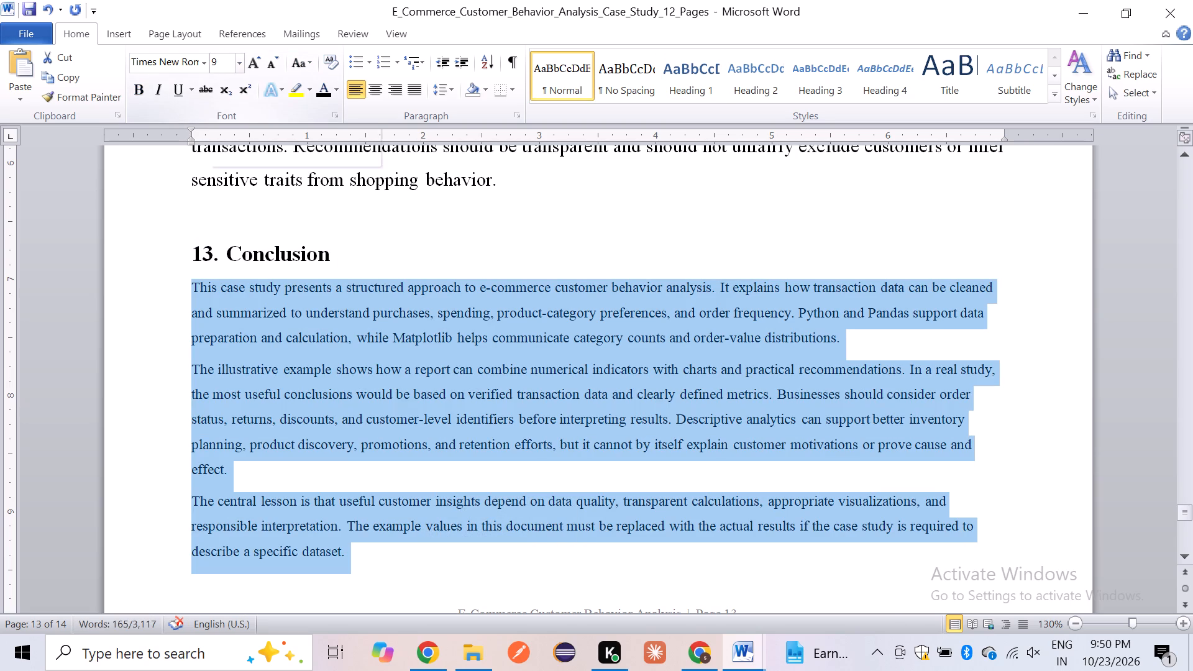
{"action": "left_click", "coordinate": [222, 67]}
{"action": "type", "text": "12"}
{"action": "key", "text": "Return"}
{"action": "scroll", "coordinate": [350, 298], "scroll_direction": "down", "scroll_amount": 1}
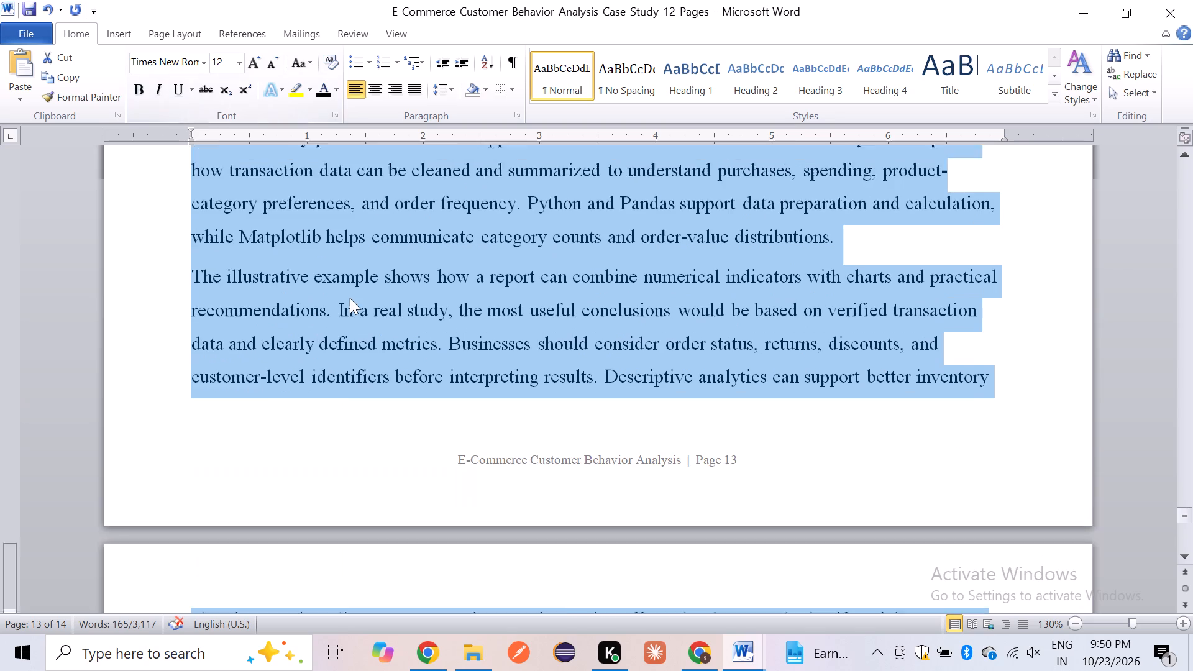
{"action": "scroll", "coordinate": [350, 298], "scroll_direction": "down", "scroll_amount": 5}
{"action": "scroll", "coordinate": [350, 298], "scroll_direction": "up", "scroll_amount": 1}
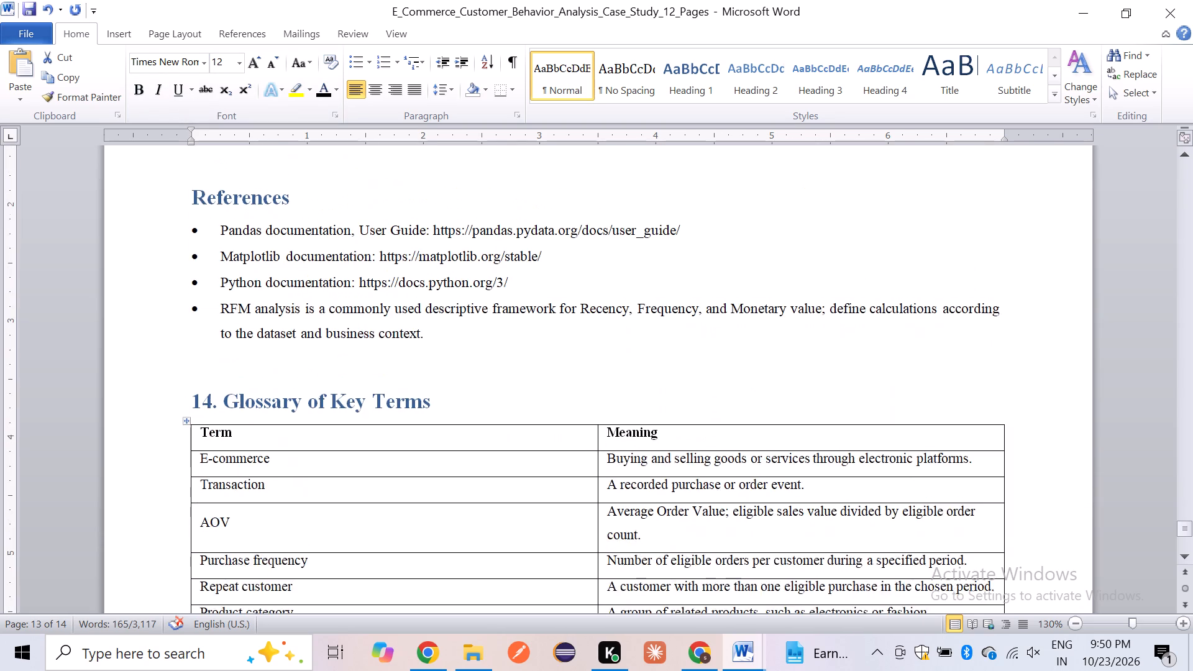
Format the "References" heading with black font colour and font size 14.
{"action": "scroll", "coordinate": [350, 298], "scroll_direction": "down", "scroll_amount": 1}
{"action": "scroll", "coordinate": [350, 298], "scroll_direction": "up", "scroll_amount": 1}
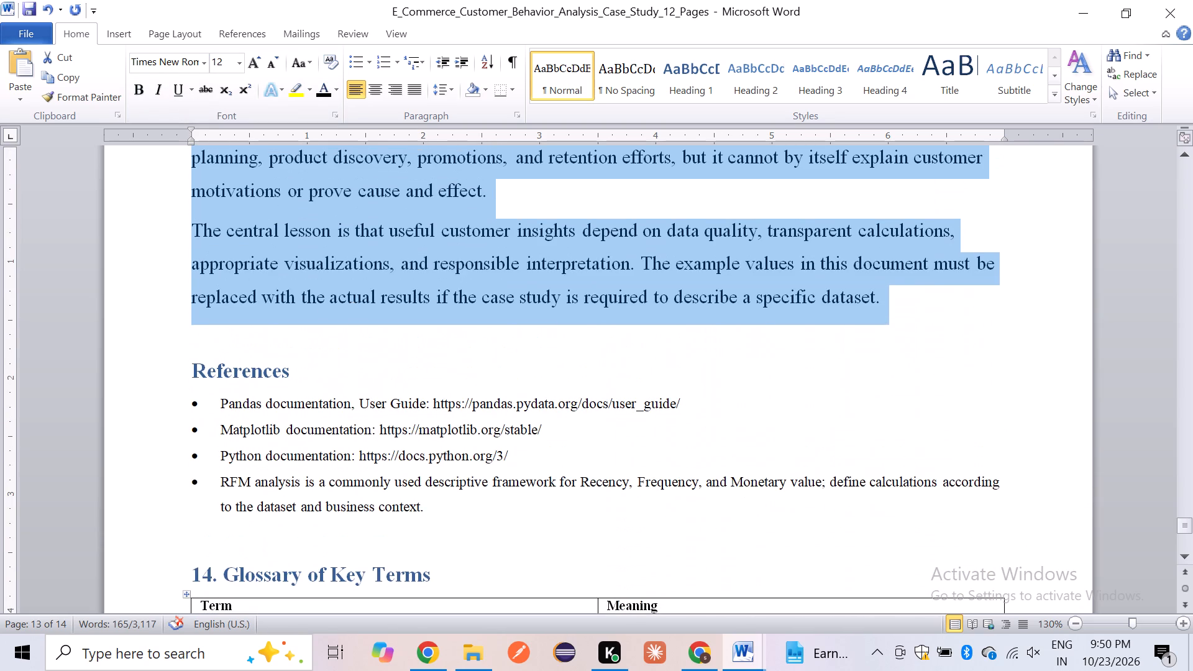
{"action": "left_click_drag", "start_coordinate": [315, 381], "coordinate": [183, 360]}
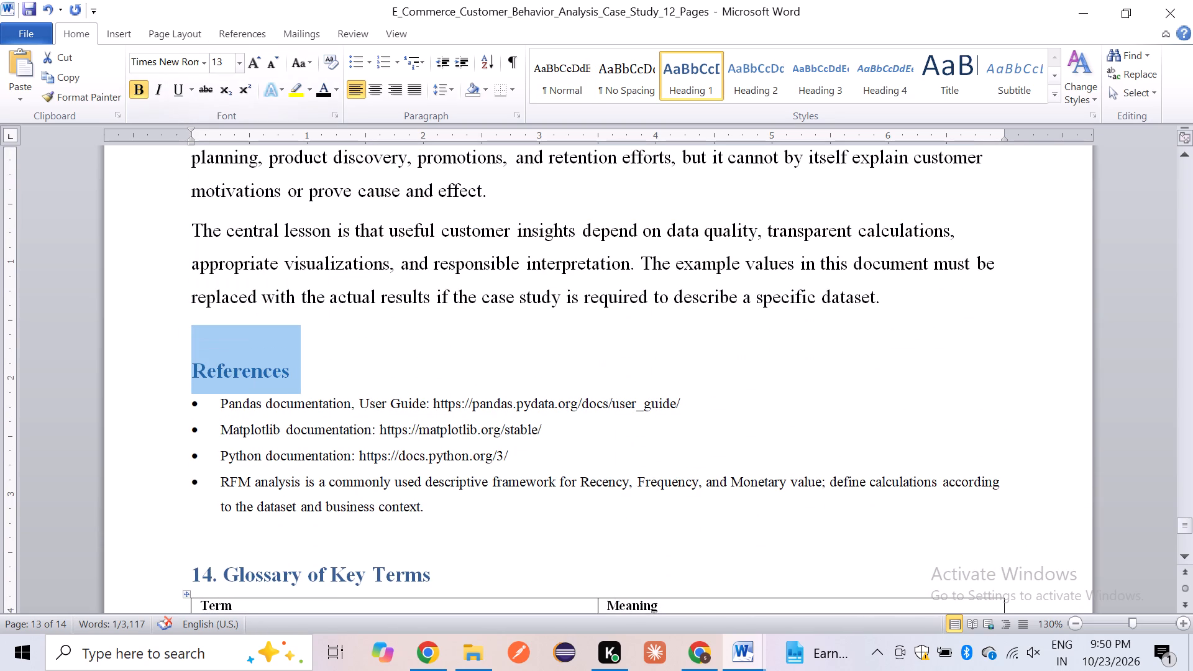
{"action": "left_click", "coordinate": [326, 82]}
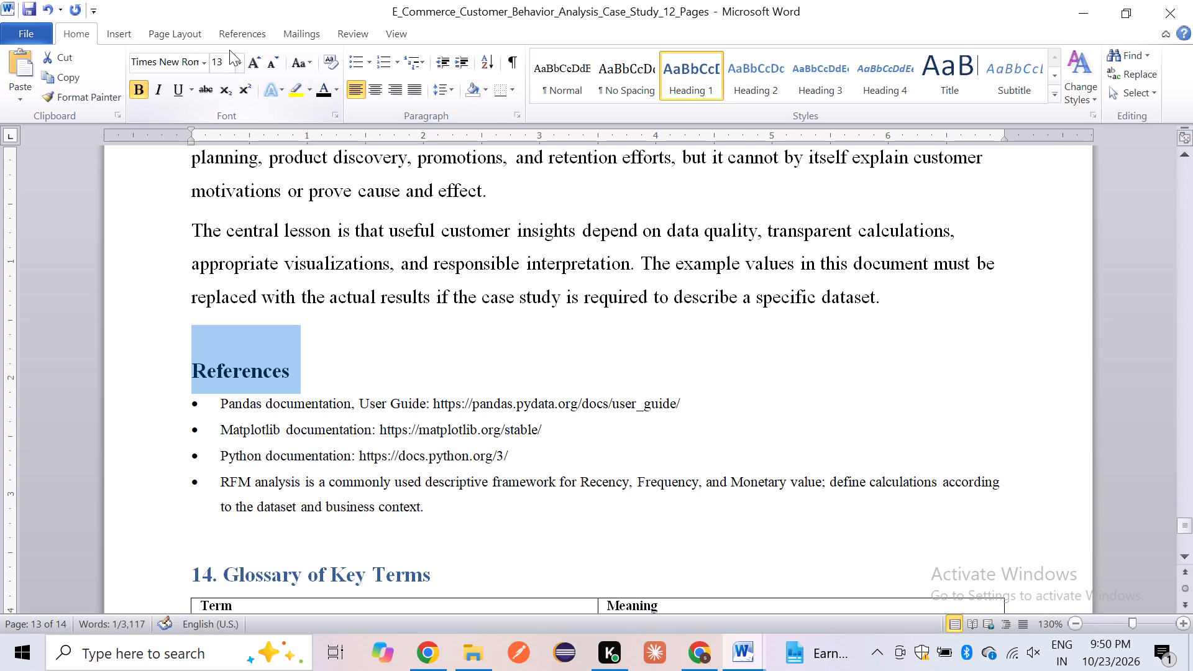
{"action": "left_click", "coordinate": [228, 59]}
{"action": "type", "text": "14"}
{"action": "key", "text": "Return"}
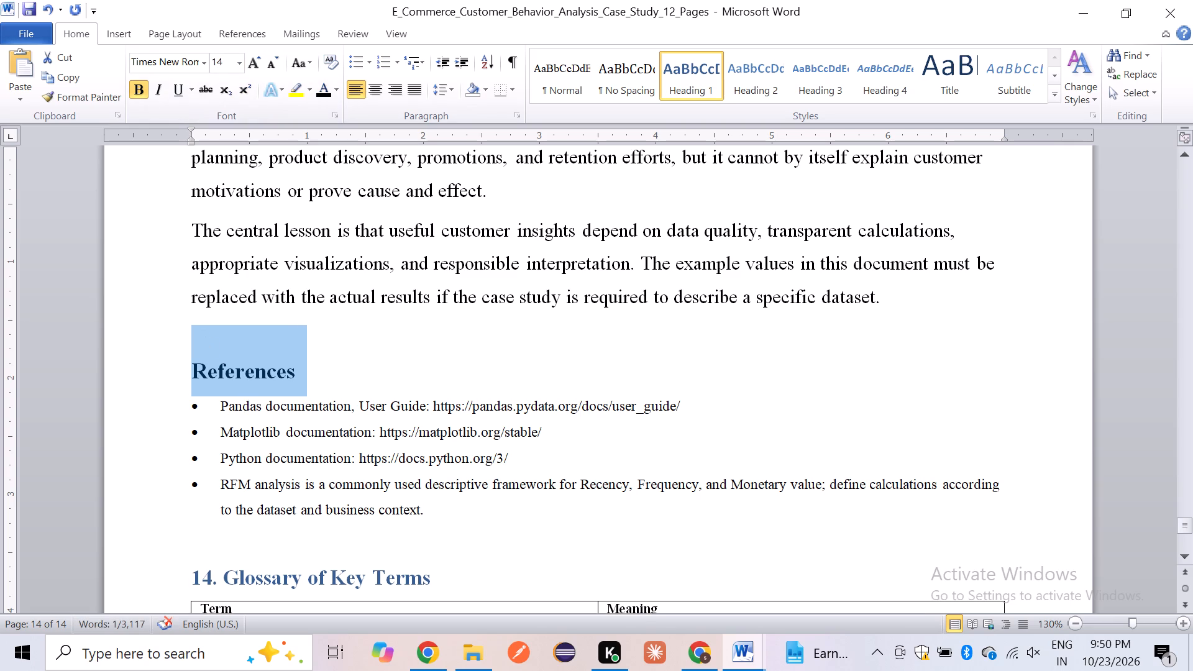
Set the font size of the four bullet points under "References" to 12.
{"action": "left_click_drag", "start_coordinate": [216, 404], "coordinate": [470, 511]}
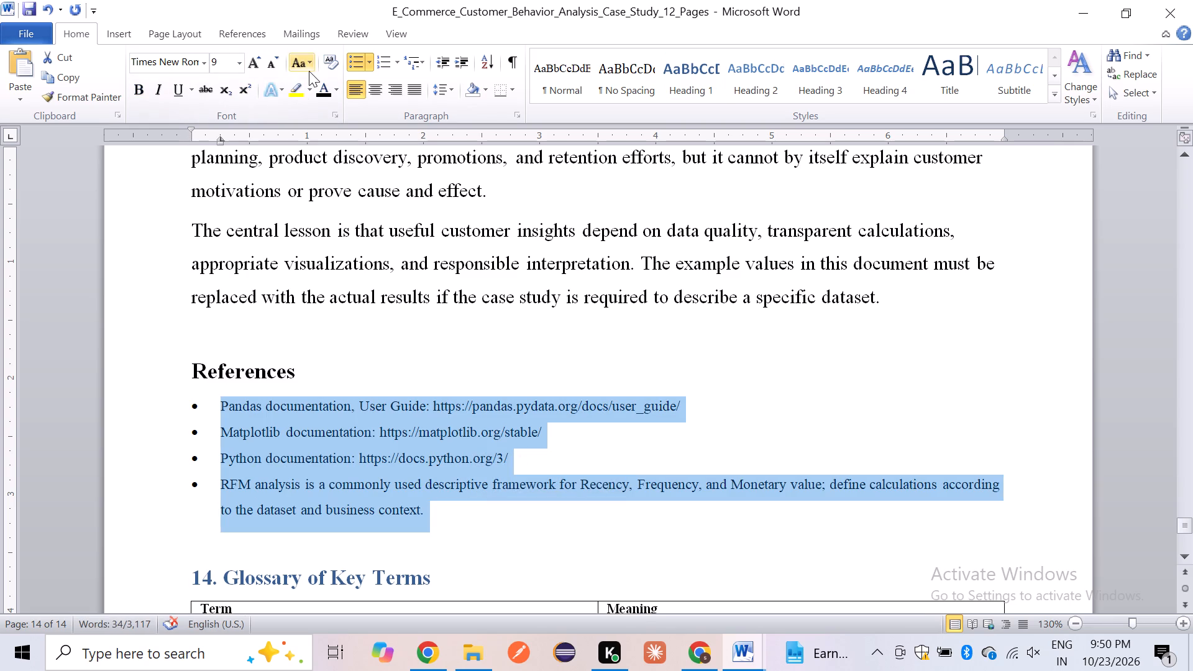
{"action": "left_click", "coordinate": [220, 63]}
{"action": "type", "text": "12"}
{"action": "key", "text": "Return"}
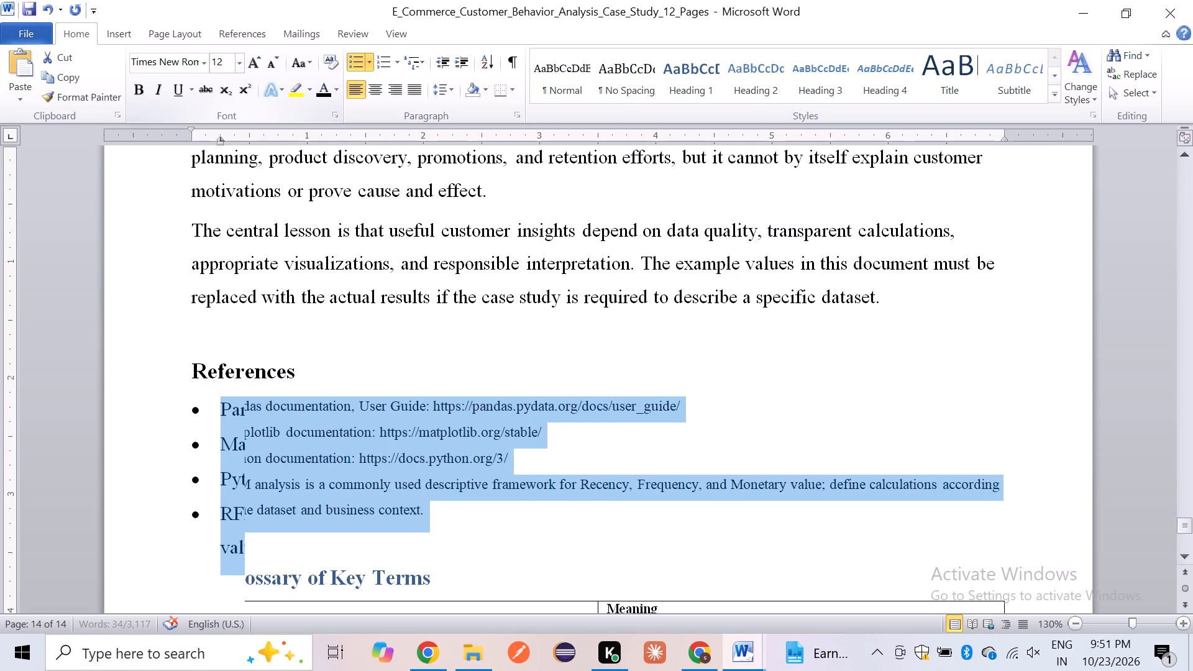
Set the font size of the "14. Glossary of Key Terms" heading and its whole table to 12.
{"action": "scroll", "coordinate": [220, 63], "scroll_direction": "down", "scroll_amount": 2}
{"action": "scroll", "coordinate": [458, 234], "scroll_direction": "down", "scroll_amount": 1}
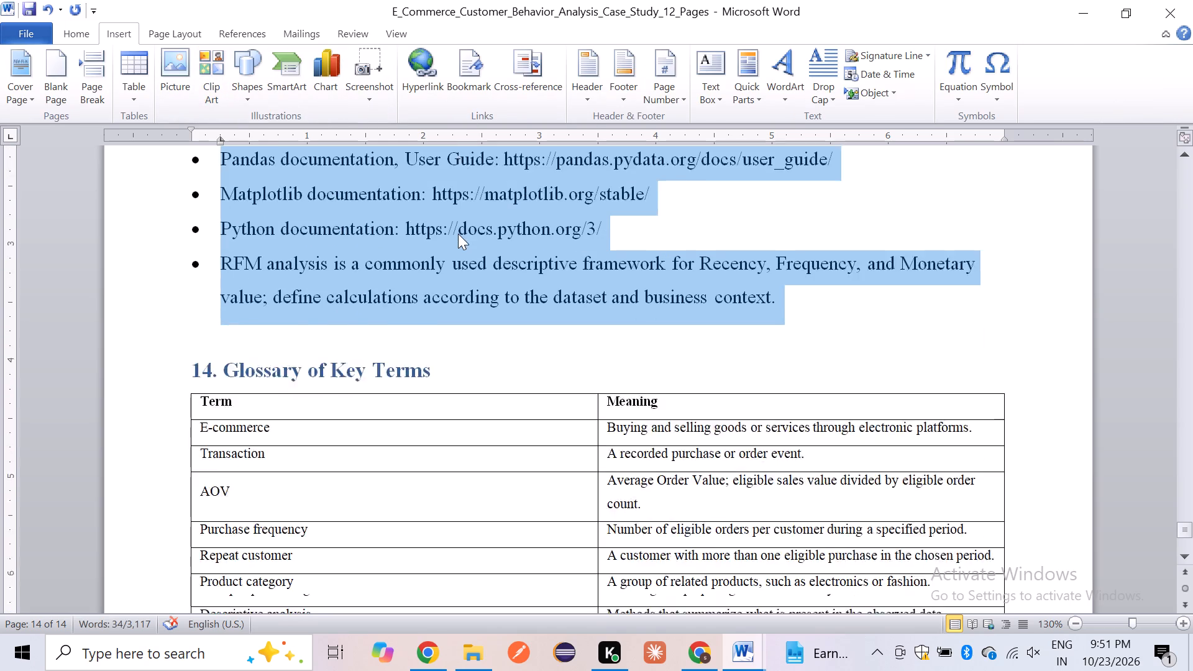
{"action": "scroll", "coordinate": [458, 234], "scroll_direction": "down", "scroll_amount": 1}
{"action": "left_click", "coordinate": [74, 35]}
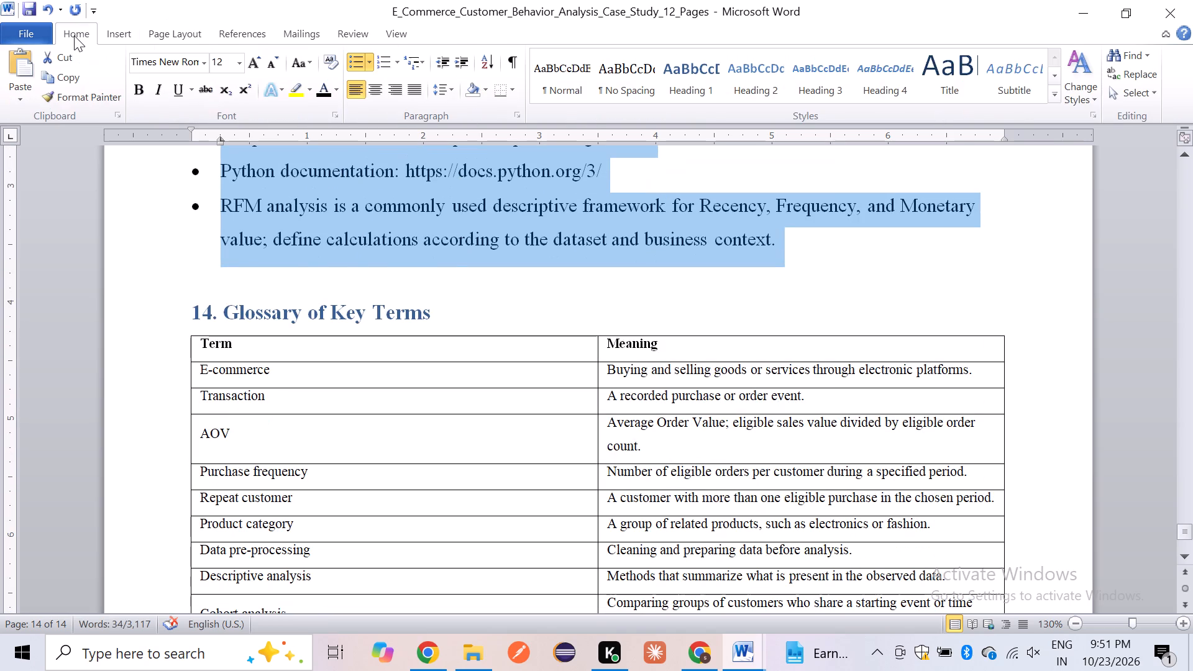
{"action": "left_click_drag", "start_coordinate": [183, 311], "coordinate": [421, 583]}
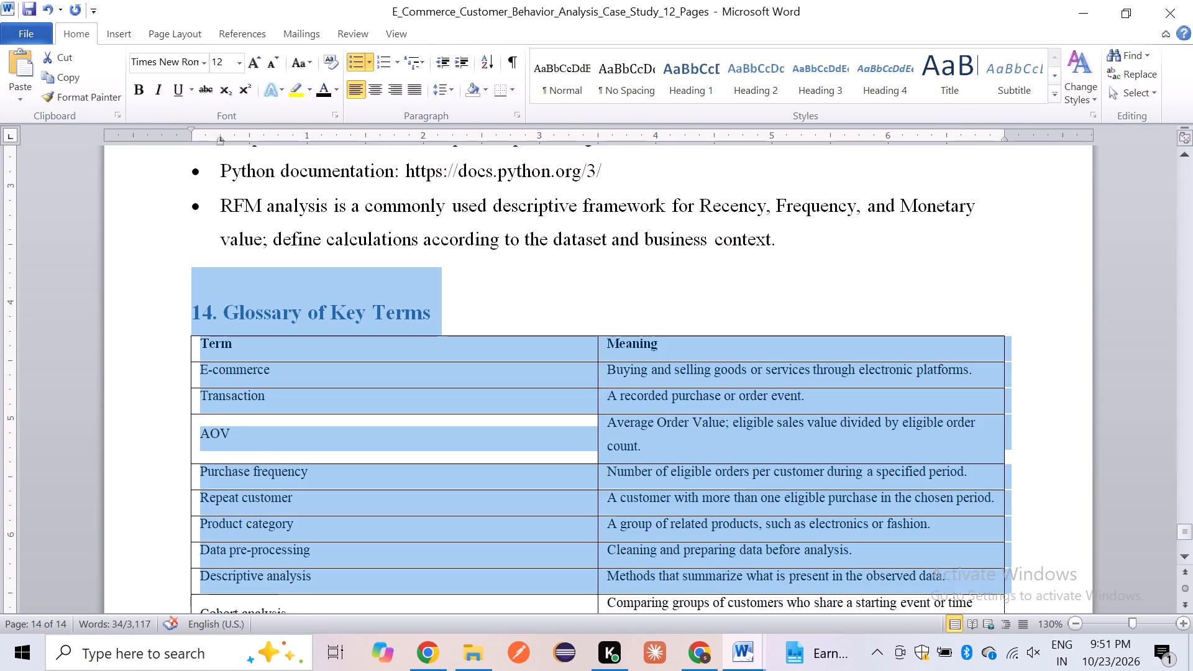
{"action": "left_click_drag", "start_coordinate": [421, 583], "coordinate": [431, 530]}
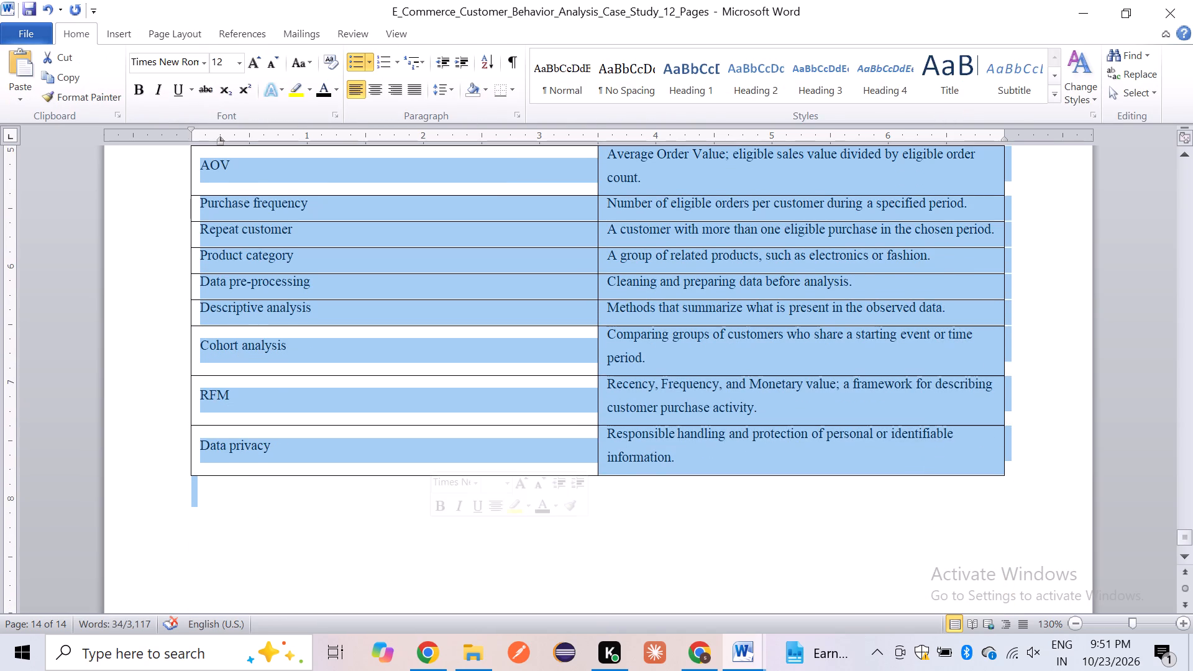
{"action": "left_click", "coordinate": [222, 63]}
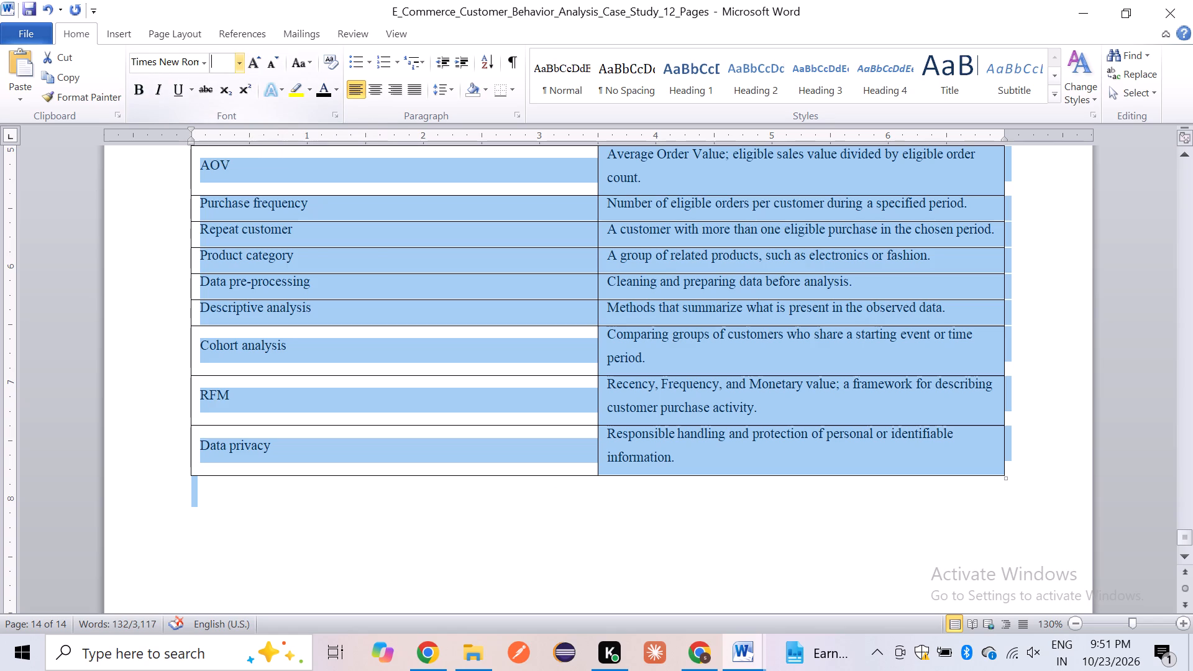
{"action": "type", "text": "12"}
{"action": "key", "text": "Return"}
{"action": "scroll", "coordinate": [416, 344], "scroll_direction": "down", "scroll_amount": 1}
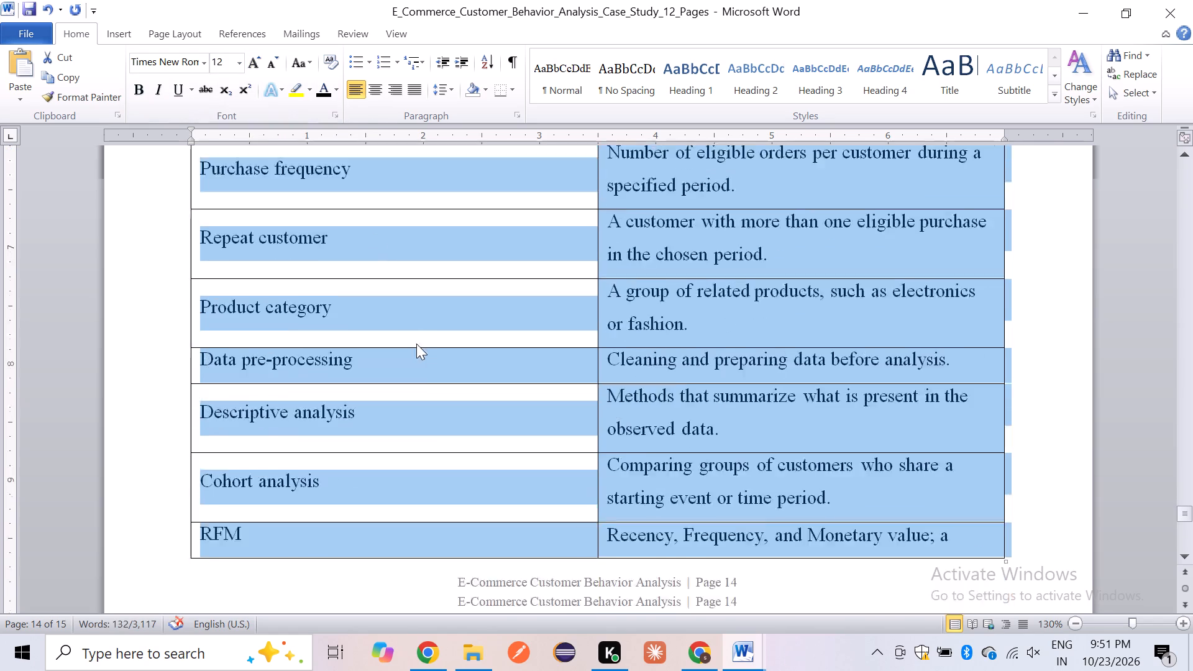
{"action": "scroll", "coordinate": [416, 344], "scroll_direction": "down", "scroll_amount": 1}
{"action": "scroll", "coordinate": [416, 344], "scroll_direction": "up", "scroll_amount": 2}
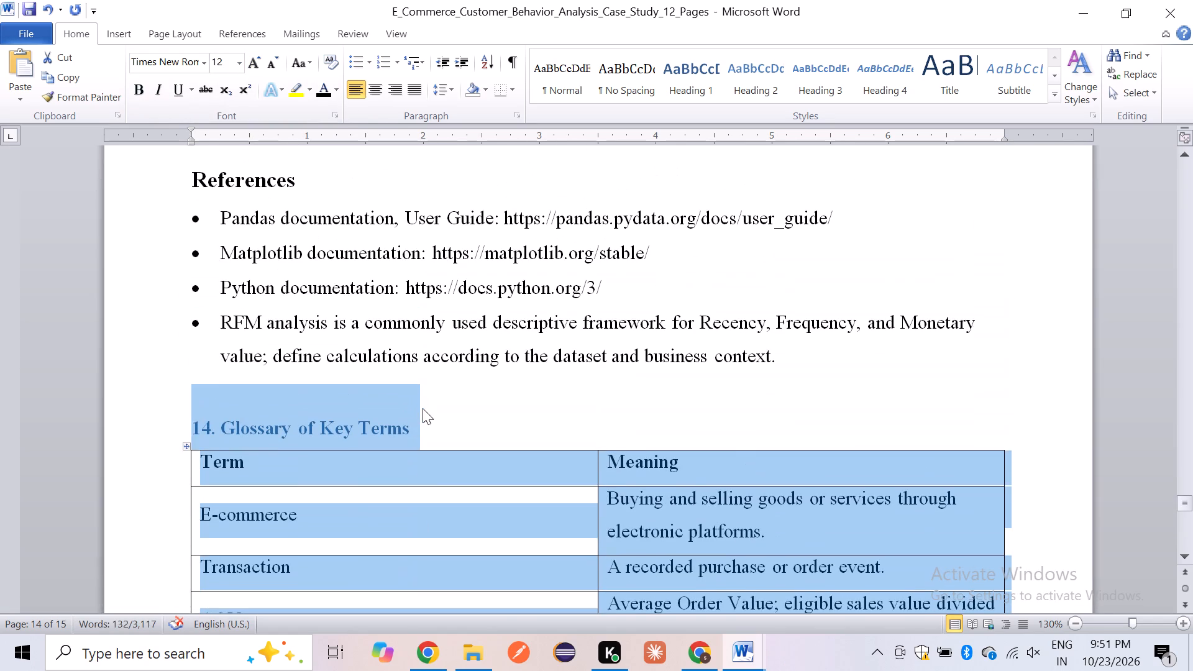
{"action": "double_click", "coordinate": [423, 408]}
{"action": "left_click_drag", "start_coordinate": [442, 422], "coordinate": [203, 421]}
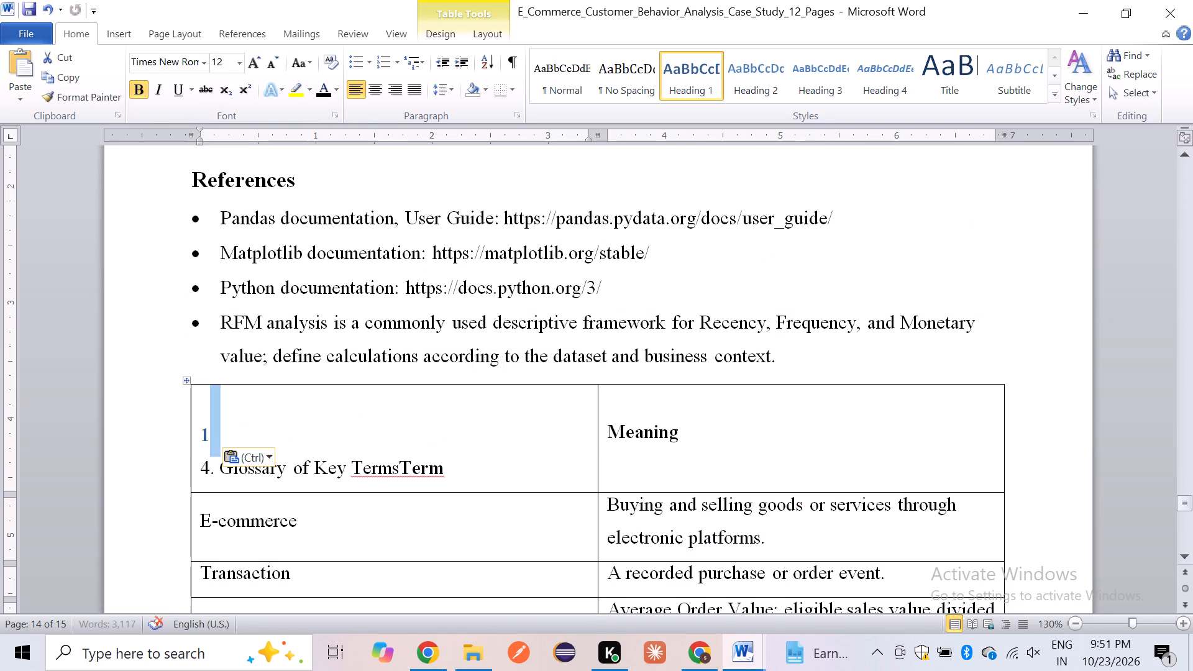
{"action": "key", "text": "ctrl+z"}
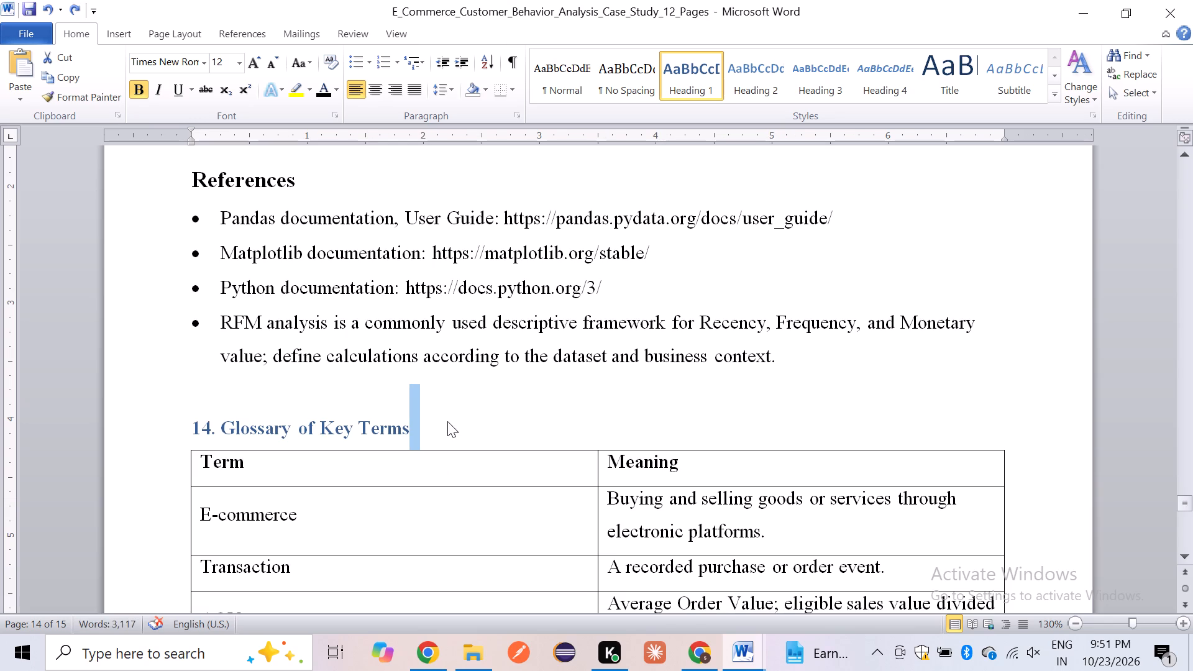
Format the heading "14. Glossary of Key Terms" with font size 14 and black font colour.
{"action": "left_click", "coordinate": [447, 421]}
{"action": "left_click_drag", "start_coordinate": [424, 431], "coordinate": [109, 425]}
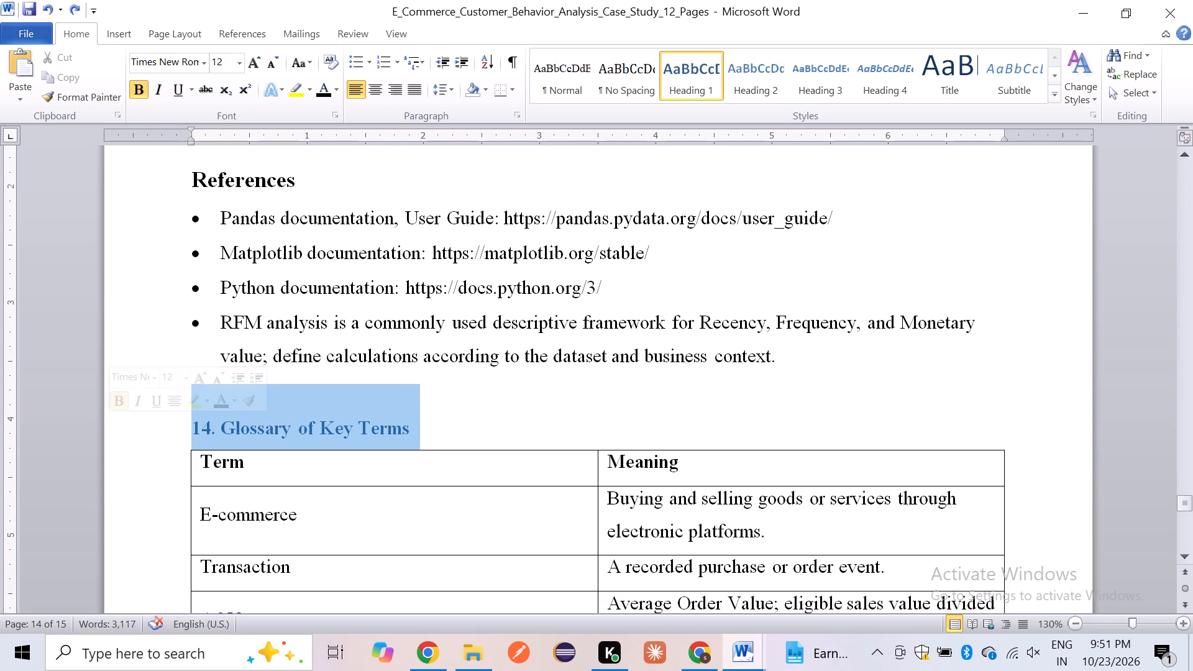
{"action": "left_click", "coordinate": [230, 66]}
{"action": "type", "text": "14"}
{"action": "key", "text": "Return"}
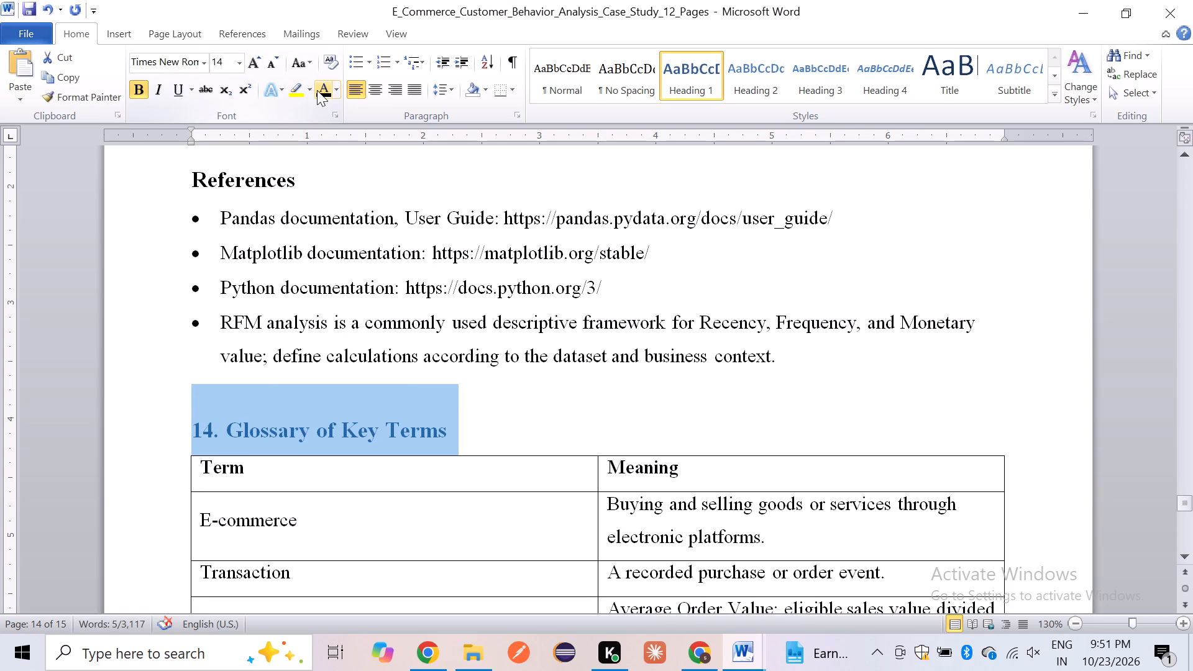
{"action": "left_click", "coordinate": [317, 90]}
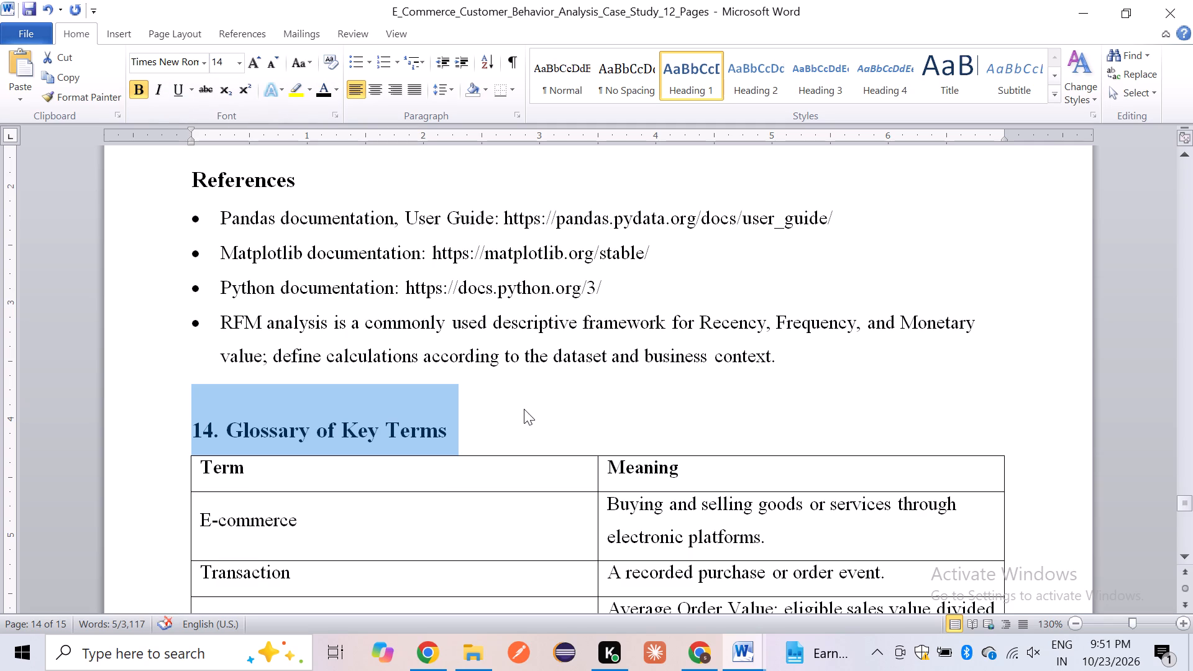
{"action": "left_click", "coordinate": [524, 409]}
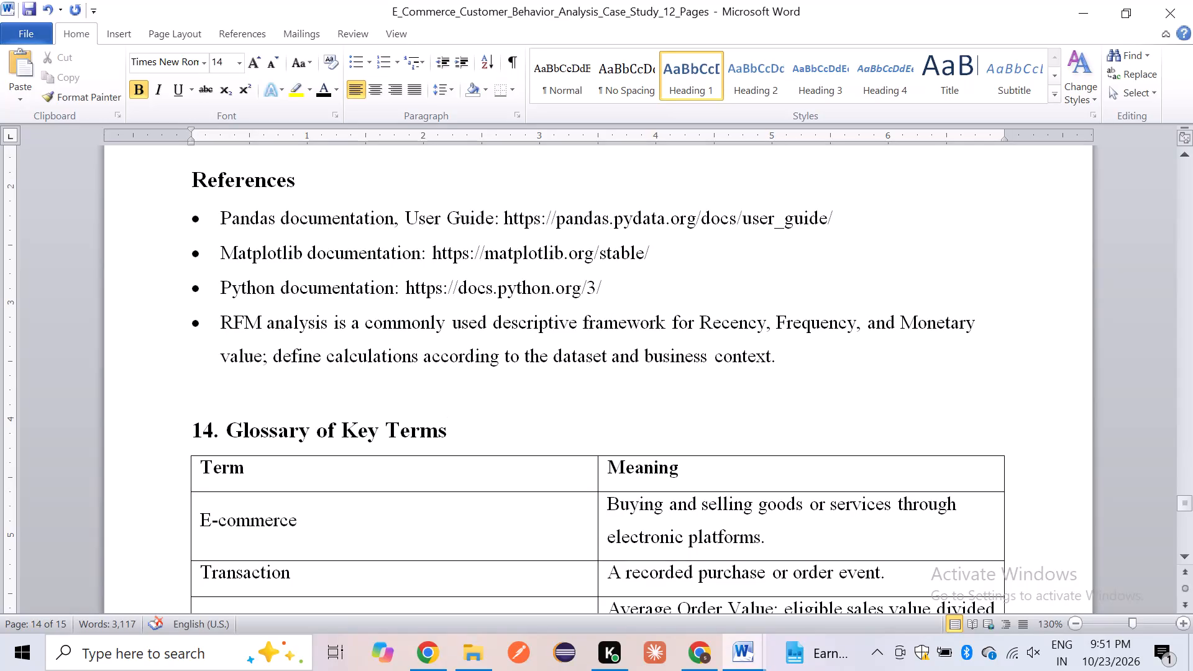
{"action": "left_click", "coordinate": [380, 386]}
{"action": "left_click", "coordinate": [265, 384]}
Justify the text from the Abstract paragraph through the last paragraph of "1. Introduction" on the first page.
{"action": "scroll", "coordinate": [163, 398], "scroll_direction": "down", "scroll_amount": 4}
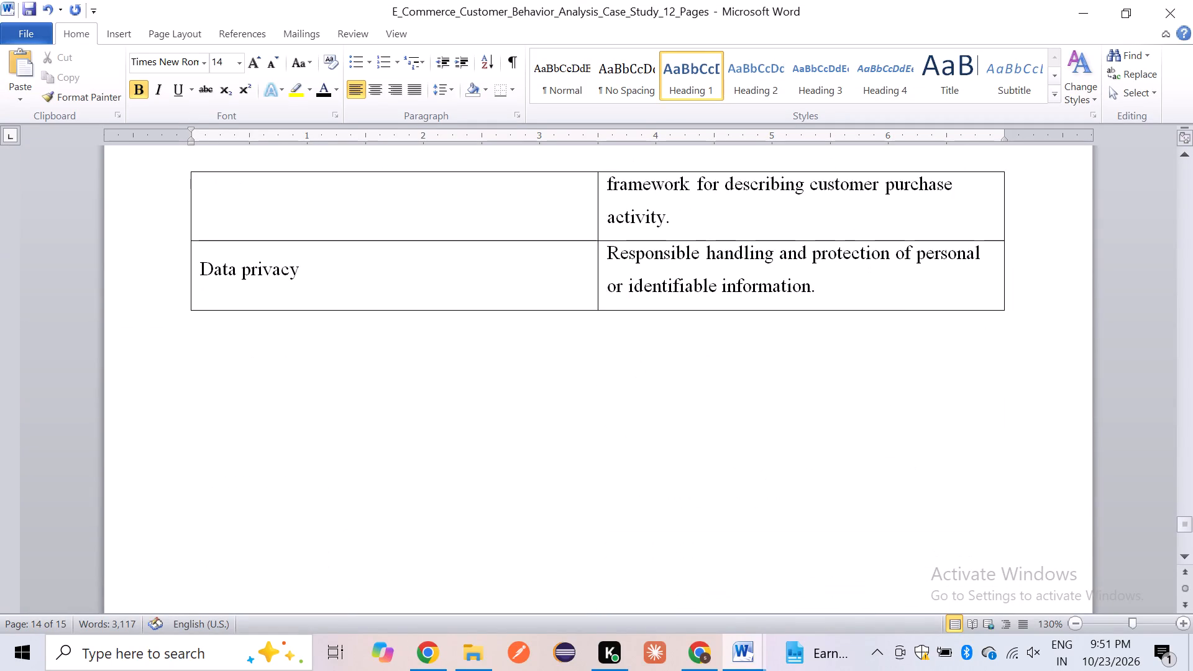
{"action": "scroll", "coordinate": [163, 398], "scroll_direction": "up", "scroll_amount": 4}
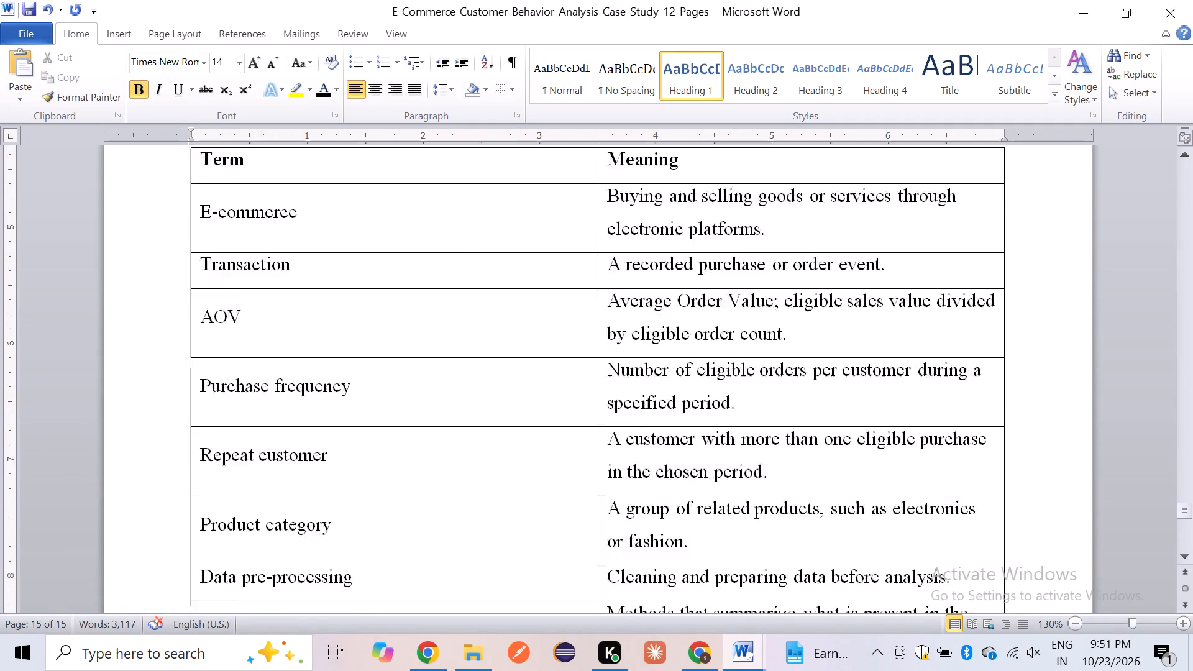
{"action": "scroll", "coordinate": [163, 398], "scroll_direction": "up", "scroll_amount": 19}
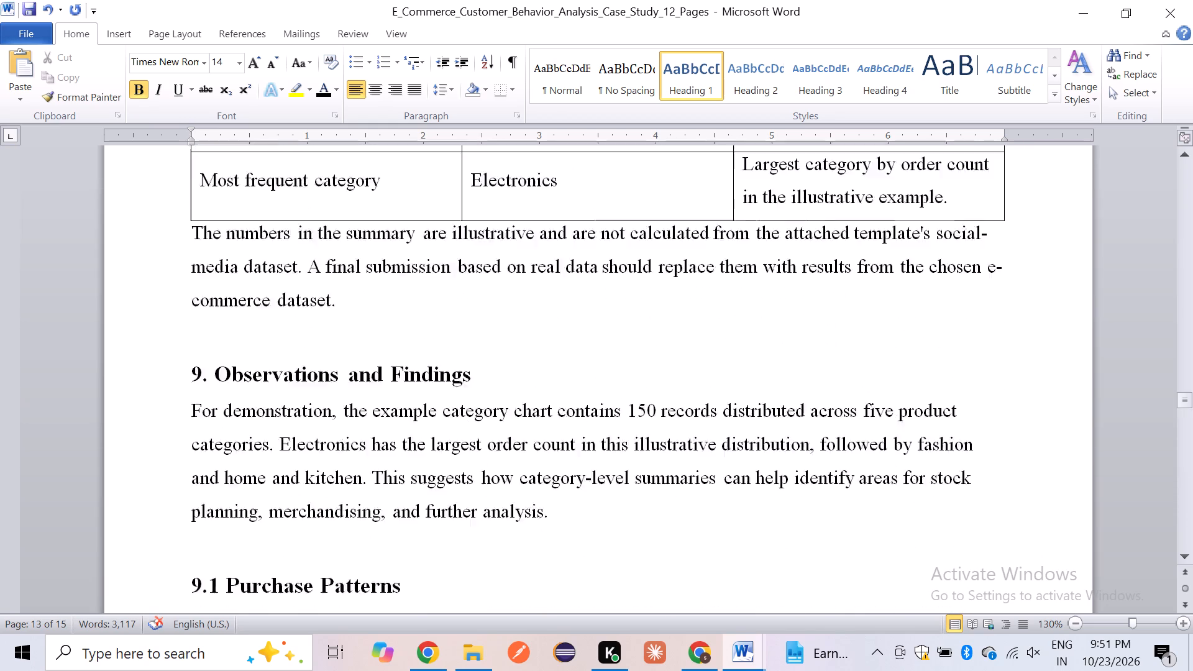
{"action": "scroll", "coordinate": [163, 405], "scroll_direction": "up", "scroll_amount": 20}
{"action": "scroll", "coordinate": [163, 405], "scroll_direction": "up", "scroll_amount": 20}
{"action": "scroll", "coordinate": [163, 405], "scroll_direction": "up", "scroll_amount": 20}
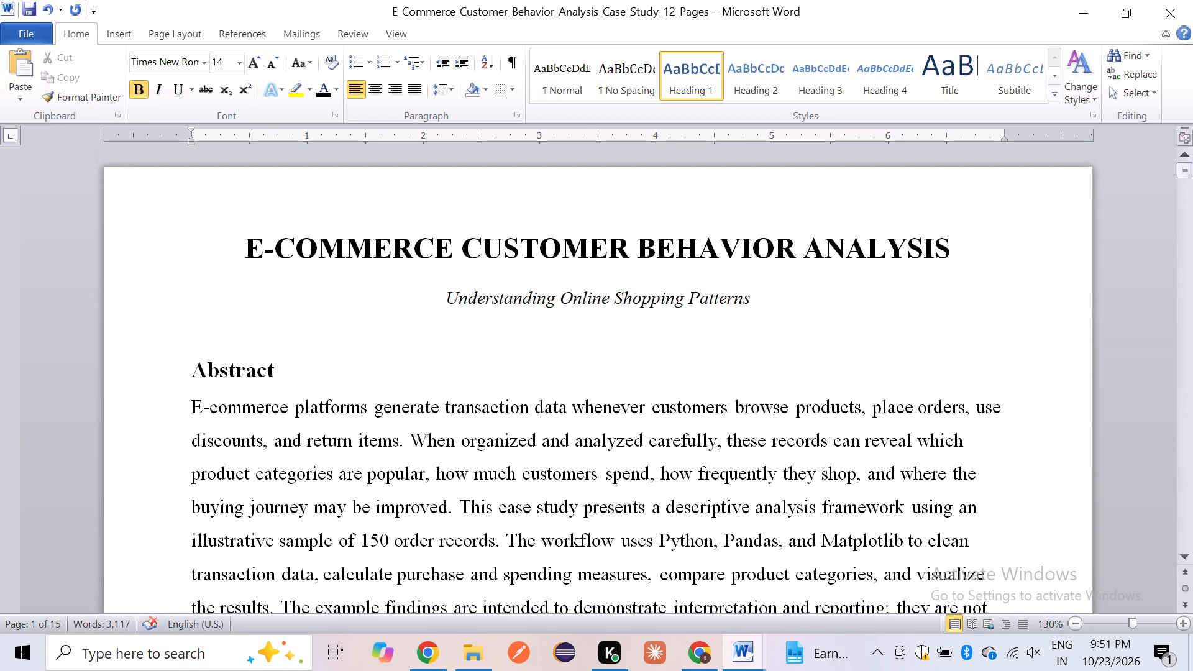
{"action": "left_click_drag", "start_coordinate": [177, 395], "coordinate": [303, 630]}
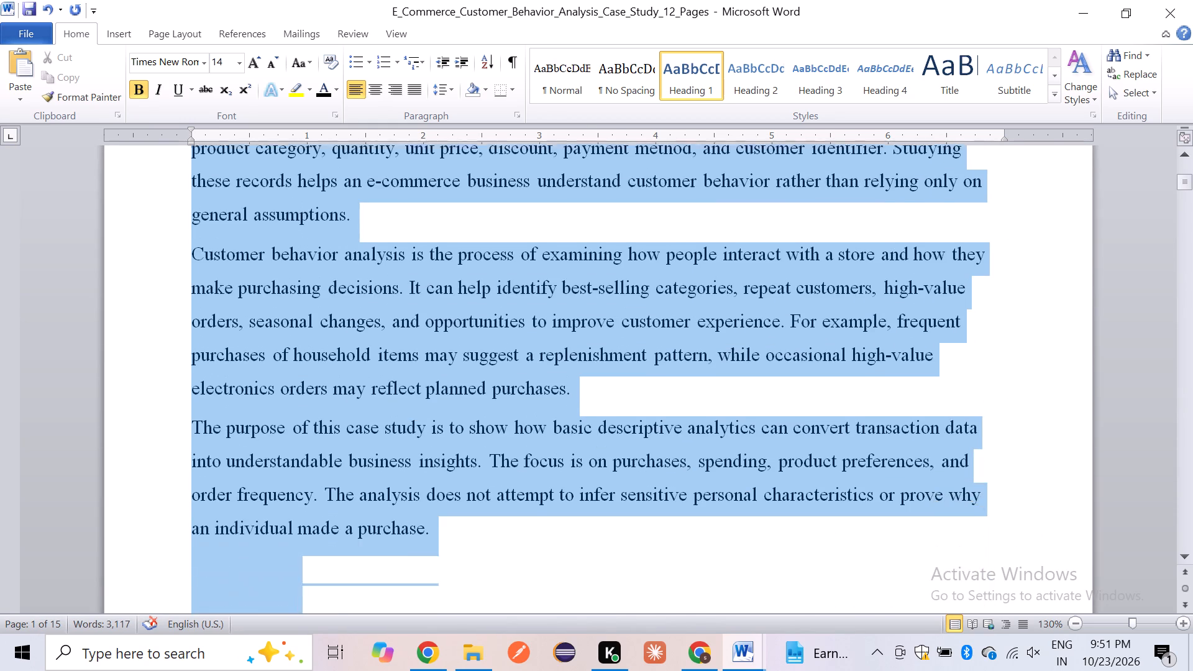
{"action": "left_click_drag", "start_coordinate": [303, 630], "coordinate": [477, 465]}
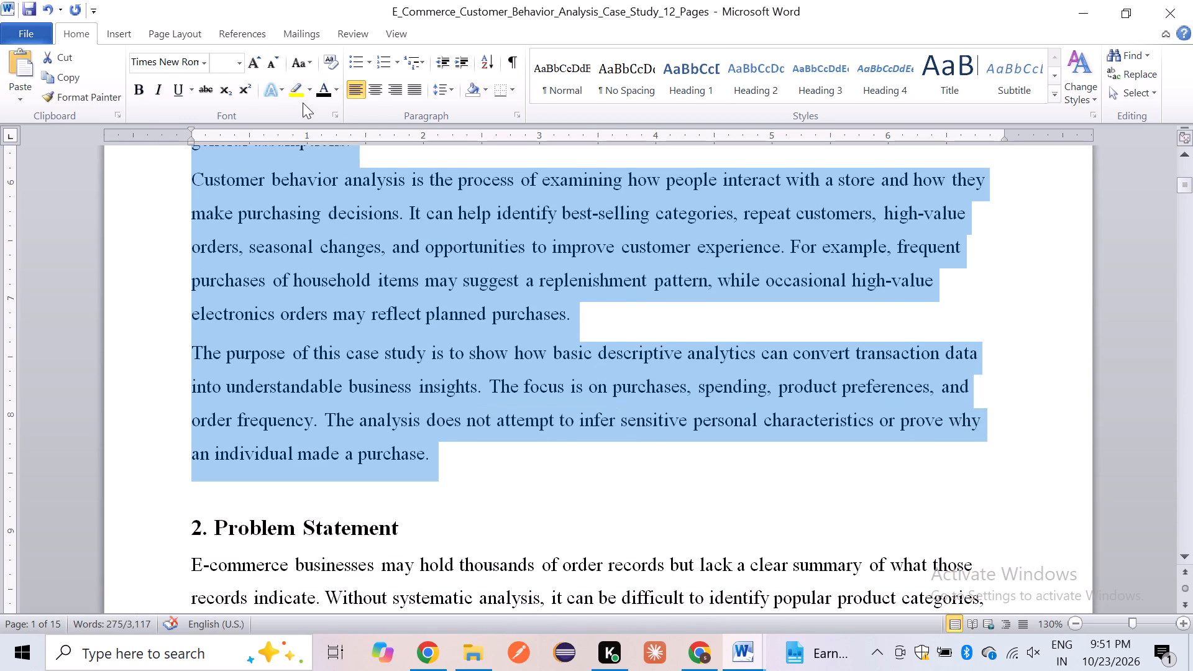
{"action": "left_click", "coordinate": [414, 93]}
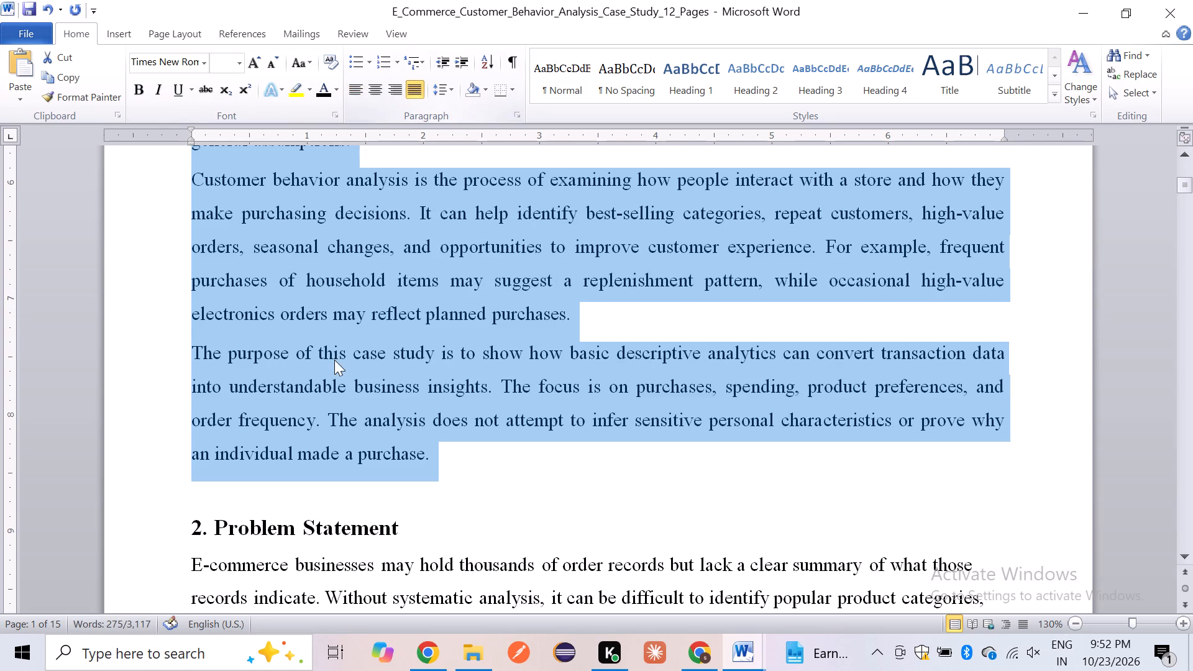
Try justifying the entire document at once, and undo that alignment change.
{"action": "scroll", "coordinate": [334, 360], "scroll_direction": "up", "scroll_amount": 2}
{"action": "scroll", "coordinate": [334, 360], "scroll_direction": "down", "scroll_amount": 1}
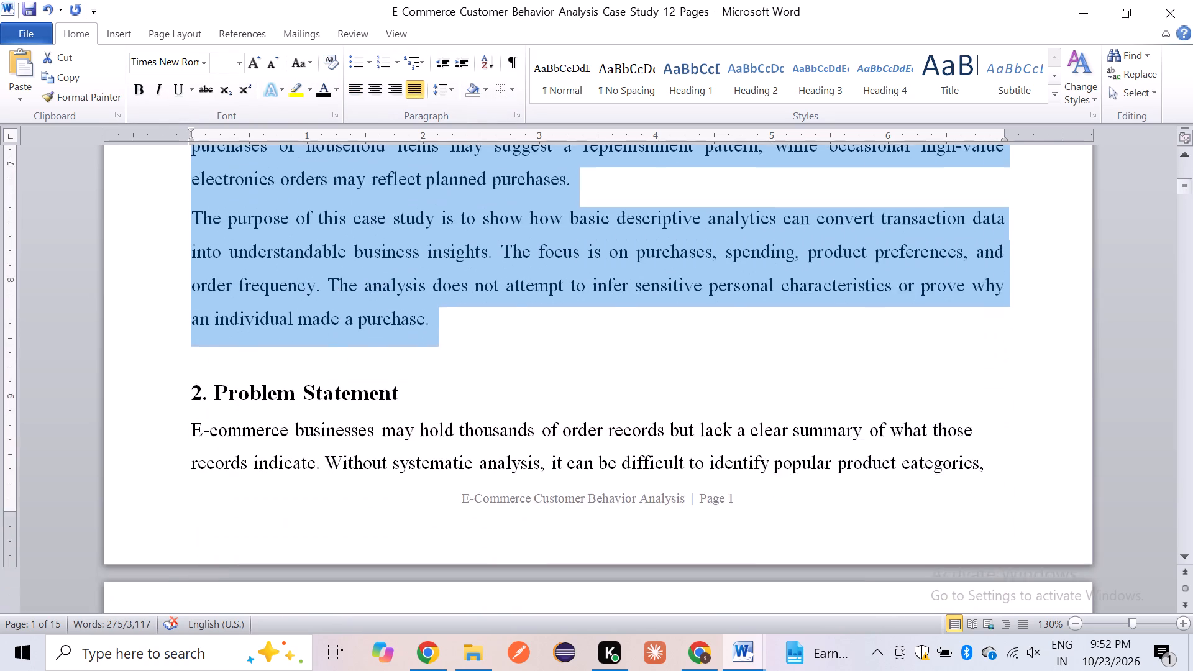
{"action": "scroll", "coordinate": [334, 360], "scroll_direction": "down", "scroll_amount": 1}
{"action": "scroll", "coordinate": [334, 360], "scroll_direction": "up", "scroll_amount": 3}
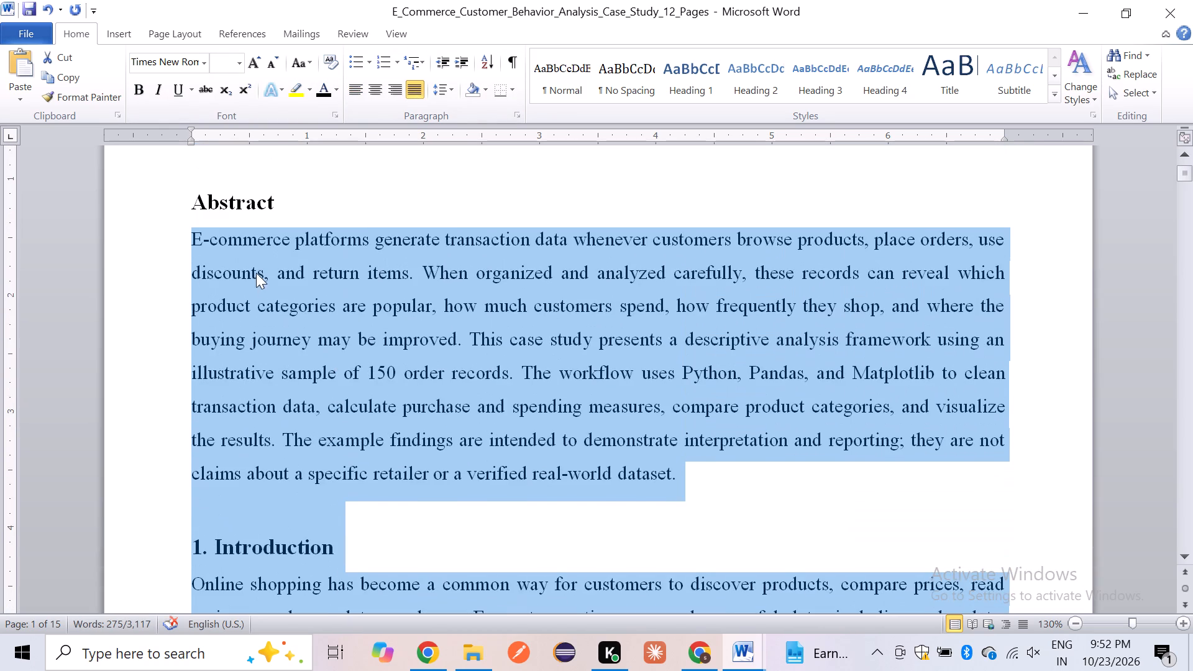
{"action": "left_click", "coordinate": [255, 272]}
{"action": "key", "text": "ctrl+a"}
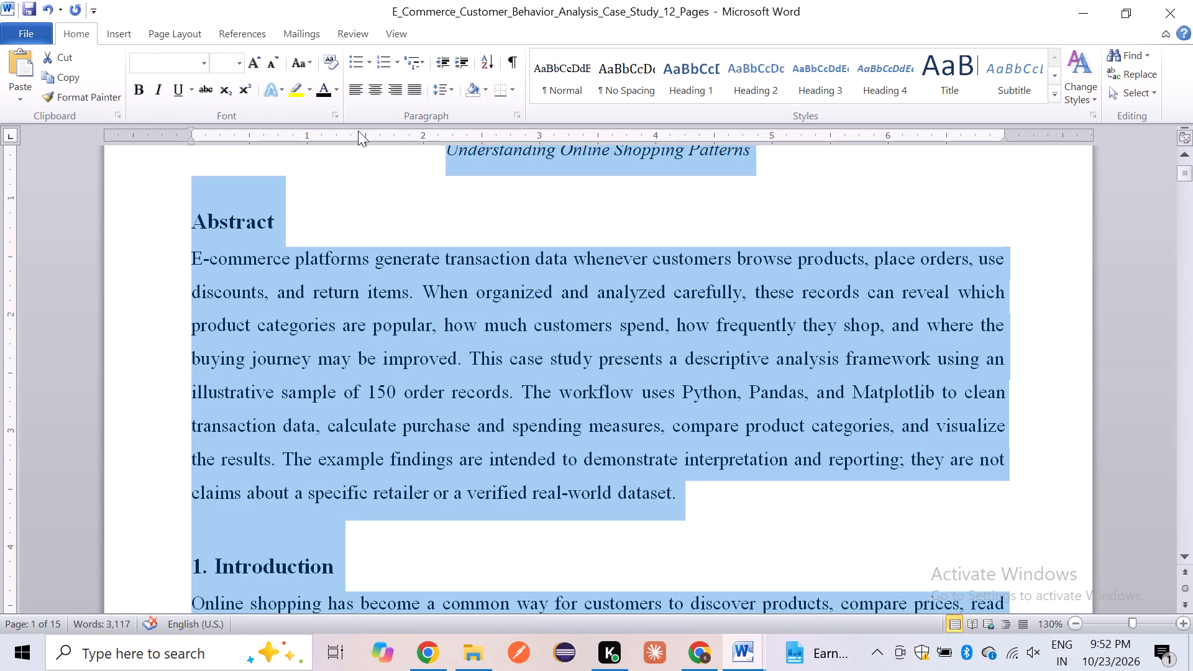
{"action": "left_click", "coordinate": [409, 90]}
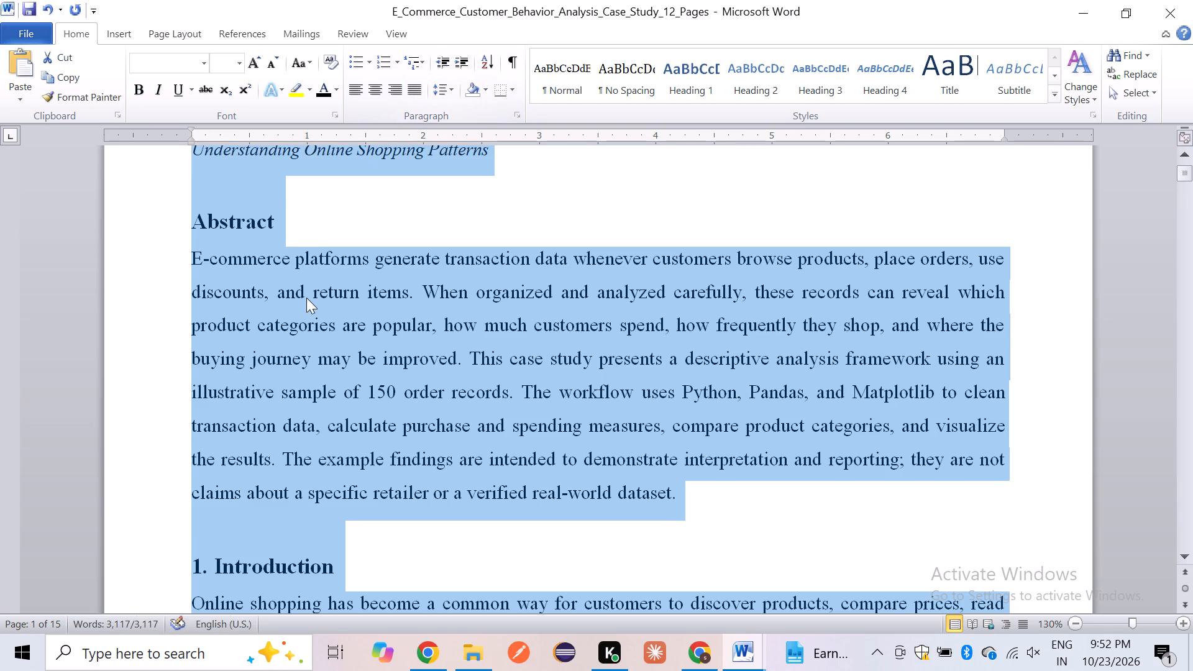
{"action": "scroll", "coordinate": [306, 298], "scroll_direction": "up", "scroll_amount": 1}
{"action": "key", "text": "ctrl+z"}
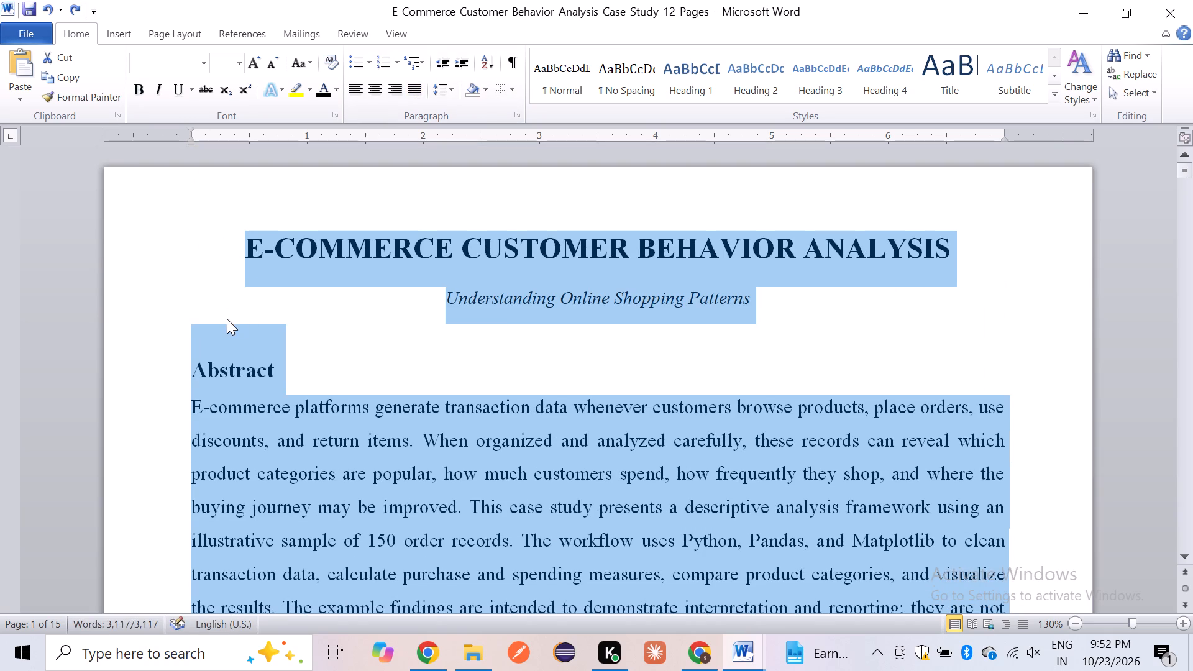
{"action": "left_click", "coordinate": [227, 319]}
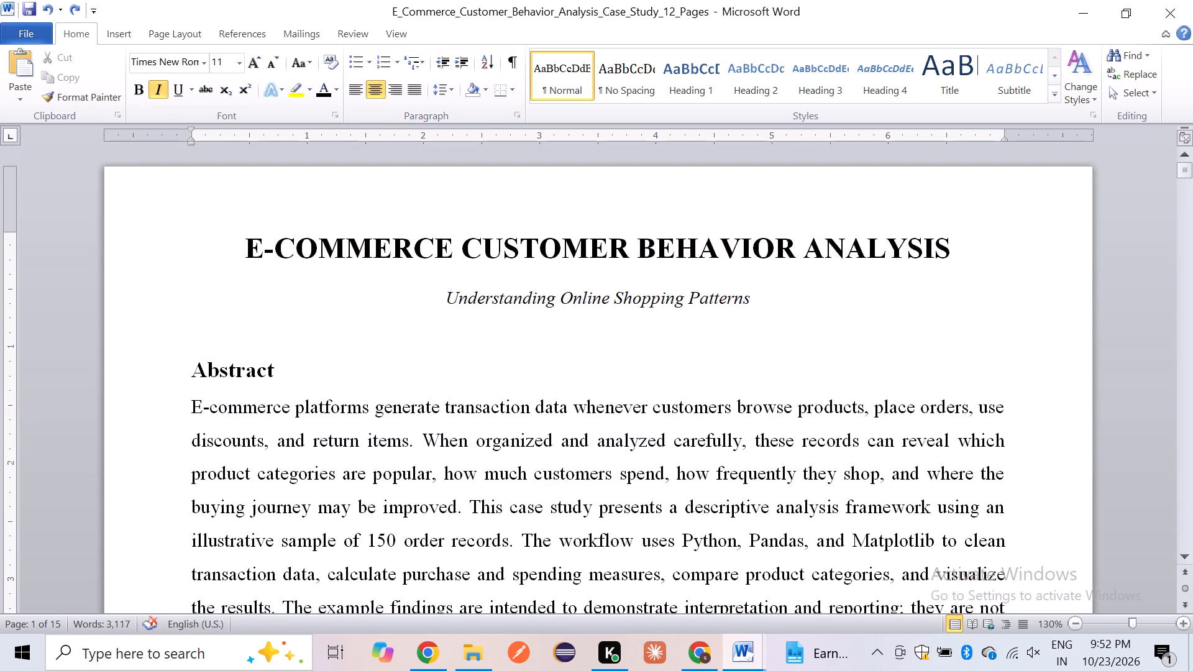
Justify the text from the "3. Objectives" heading through the end of the "5. Methodology Overview" paragraph.
{"action": "left_click", "coordinate": [190, 370]}
{"action": "scroll", "coordinate": [190, 370], "scroll_direction": "down", "scroll_amount": 6}
{"action": "scroll", "coordinate": [190, 370], "scroll_direction": "up", "scroll_amount": 1}
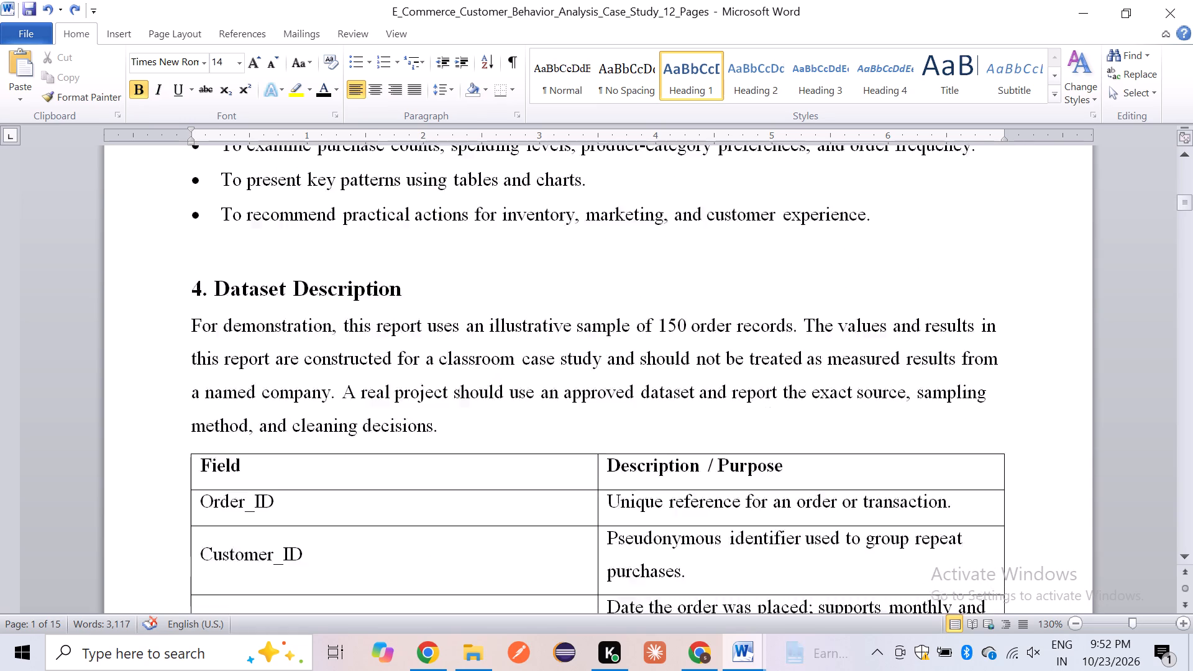
{"action": "scroll", "coordinate": [190, 370], "scroll_direction": "up", "scroll_amount": 1}
{"action": "scroll", "coordinate": [204, 192], "scroll_direction": "up", "scroll_amount": 1}
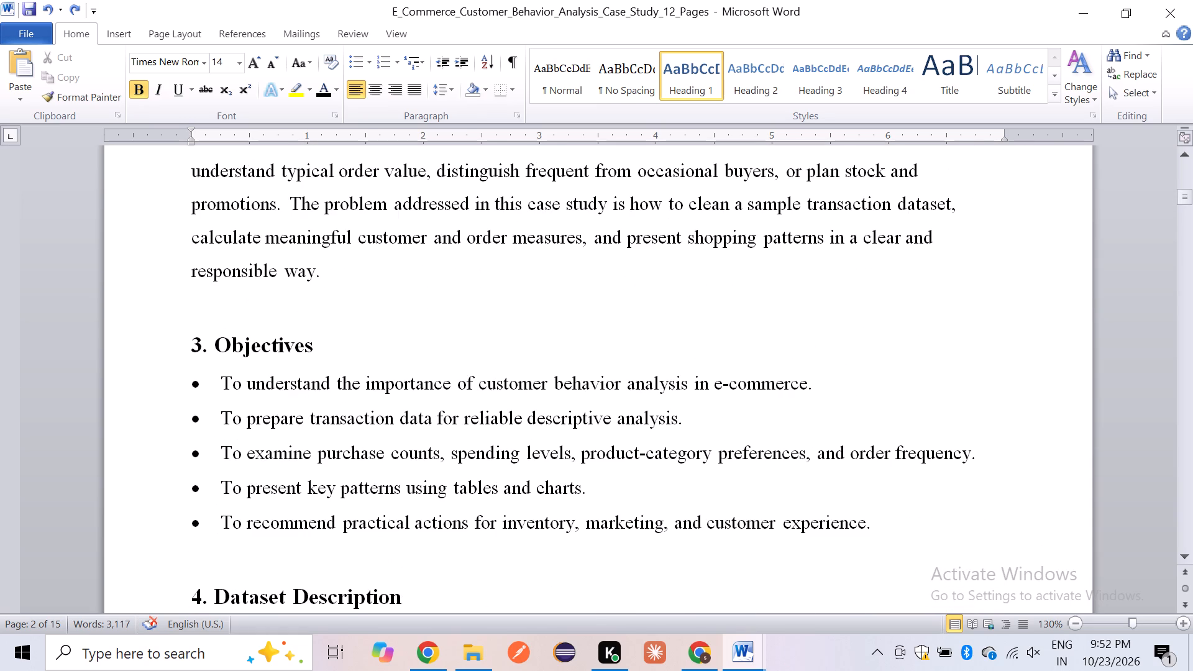
{"action": "left_click_drag", "start_coordinate": [178, 329], "coordinate": [317, 623]}
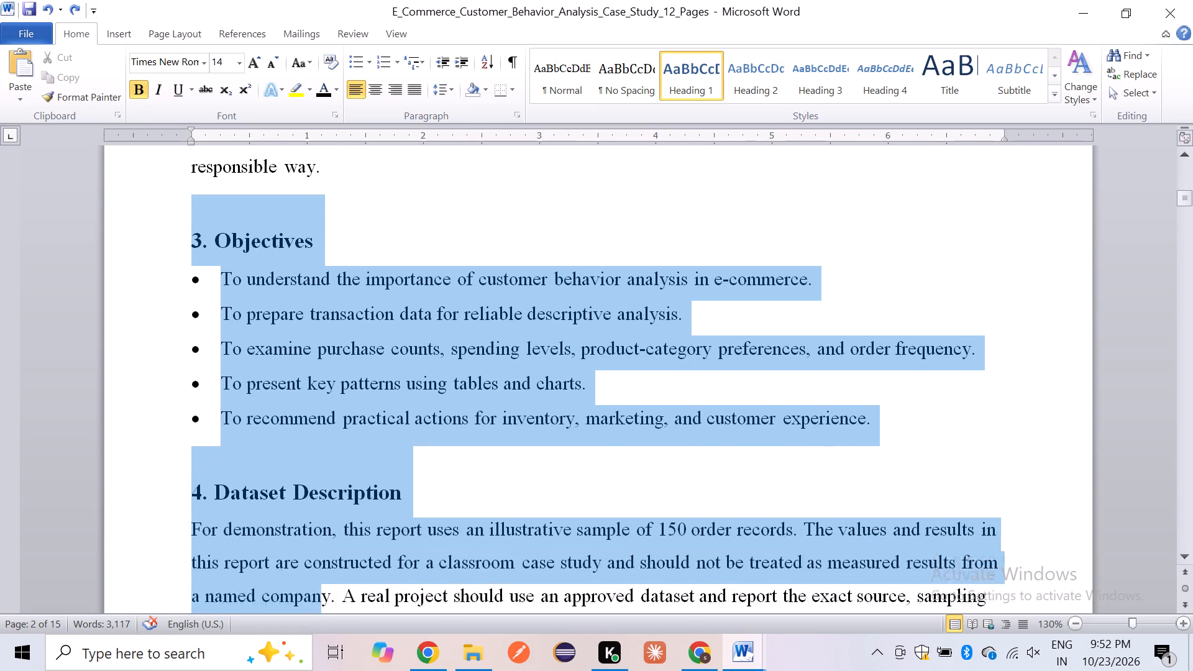
{"action": "left_click_drag", "start_coordinate": [317, 623], "coordinate": [318, 618]}
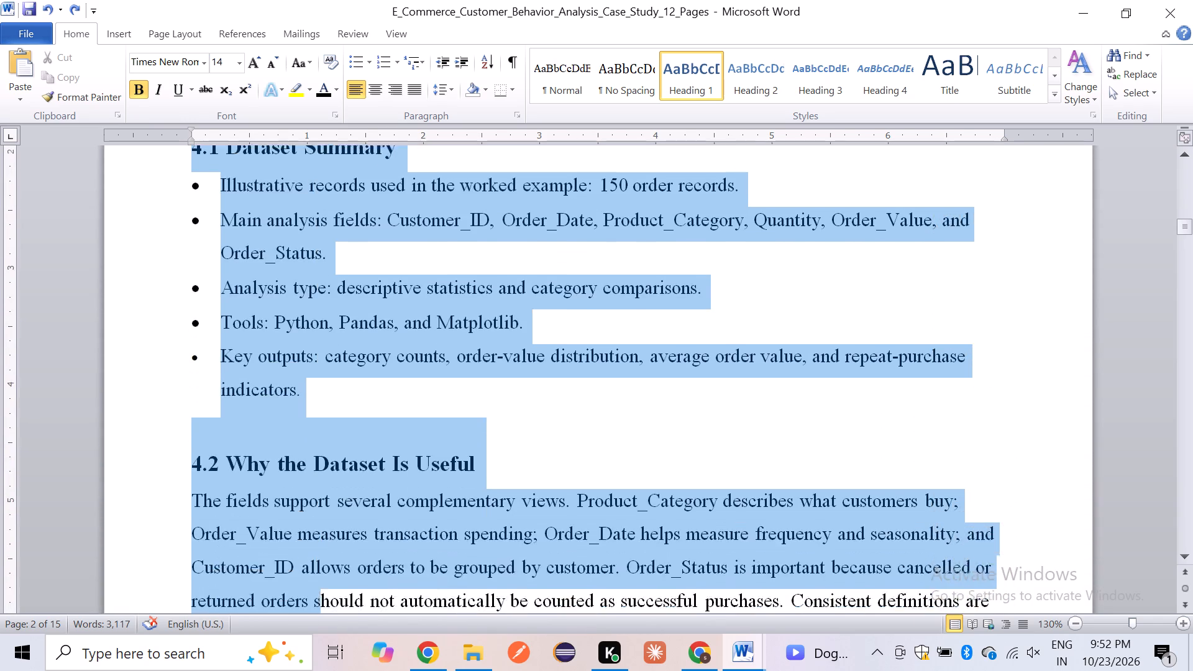
{"action": "left_click_drag", "start_coordinate": [318, 618], "coordinate": [335, 616]}
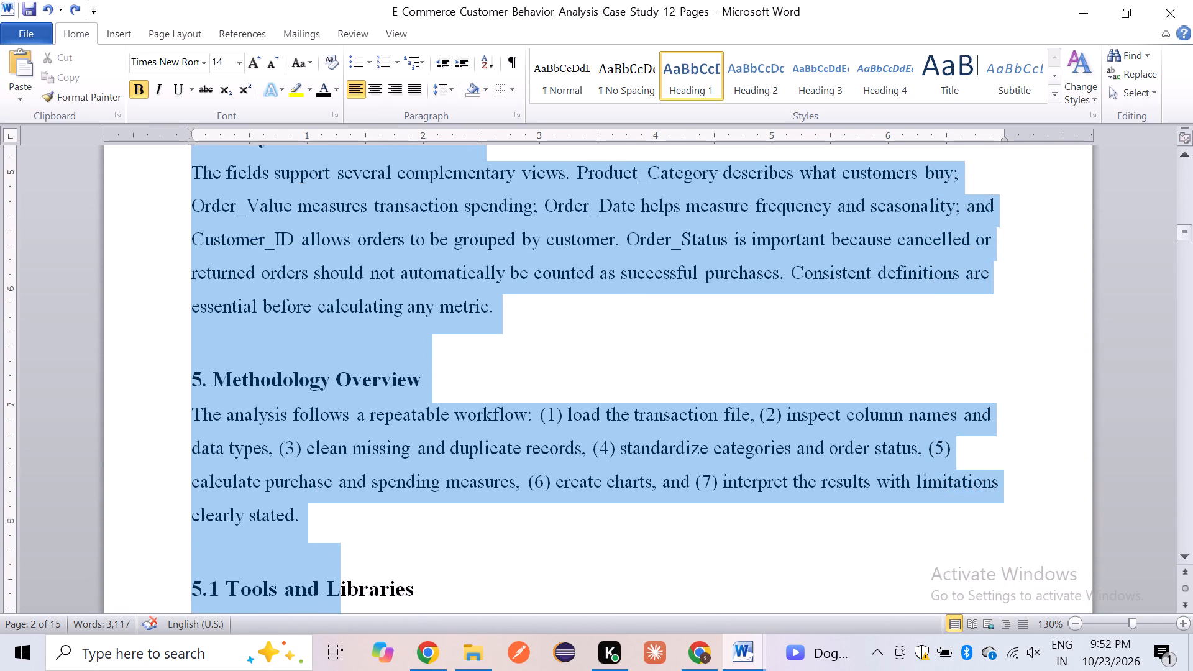
{"action": "left_click_drag", "start_coordinate": [335, 616], "coordinate": [385, 501]}
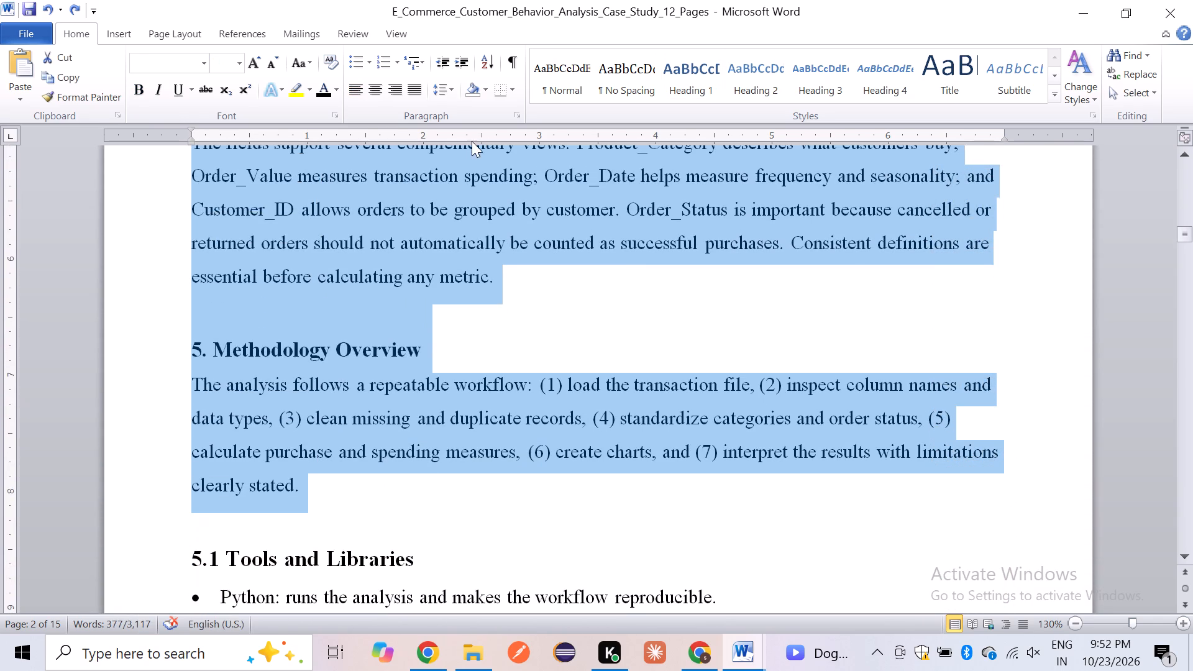
{"action": "left_click", "coordinate": [419, 90]}
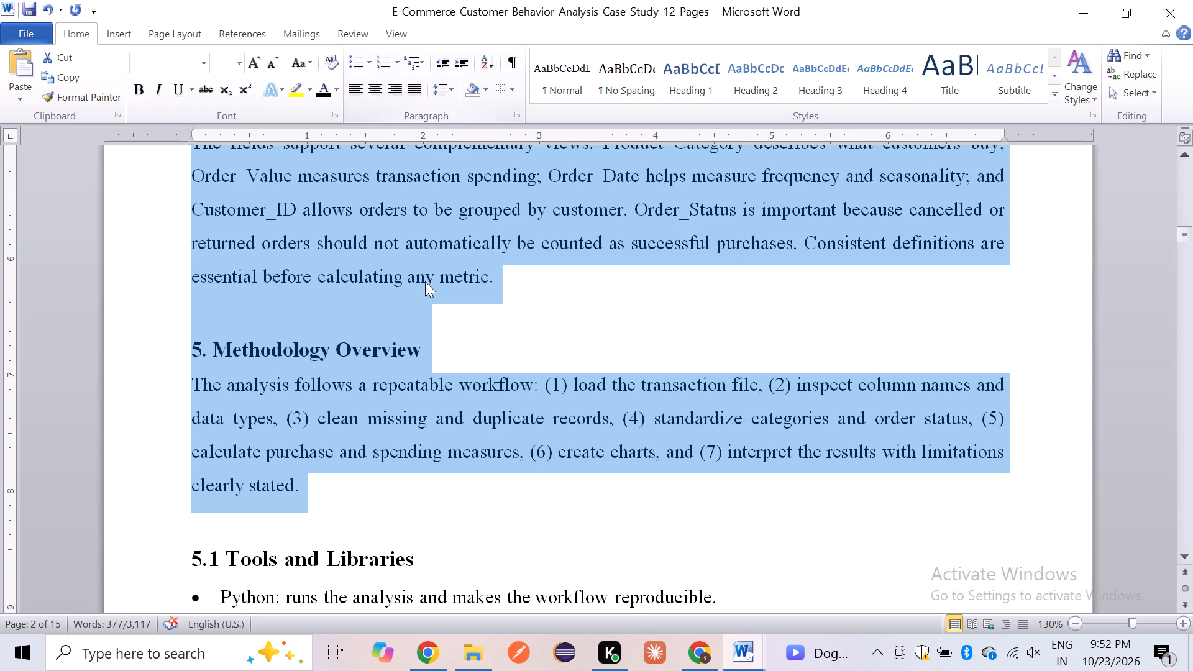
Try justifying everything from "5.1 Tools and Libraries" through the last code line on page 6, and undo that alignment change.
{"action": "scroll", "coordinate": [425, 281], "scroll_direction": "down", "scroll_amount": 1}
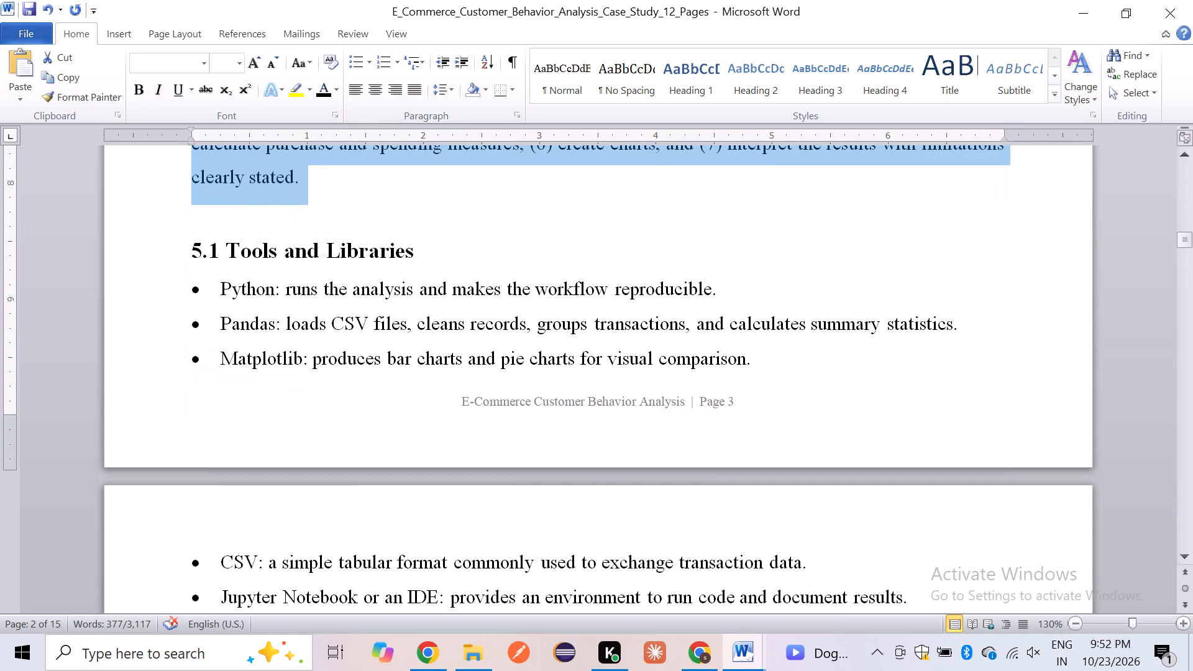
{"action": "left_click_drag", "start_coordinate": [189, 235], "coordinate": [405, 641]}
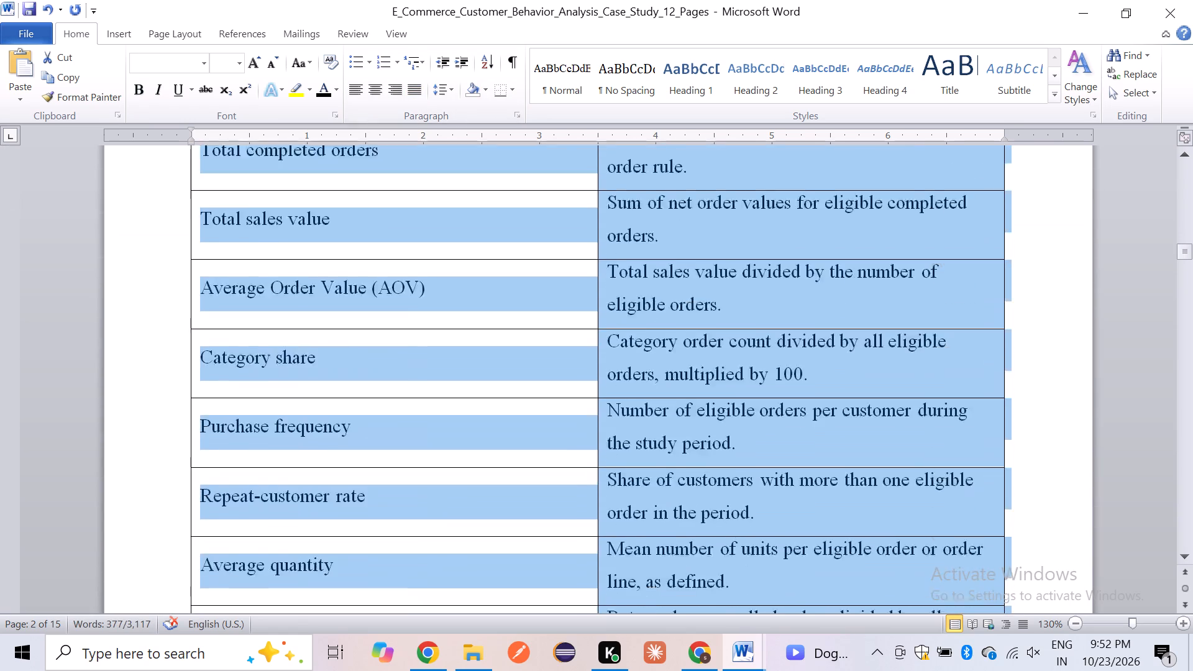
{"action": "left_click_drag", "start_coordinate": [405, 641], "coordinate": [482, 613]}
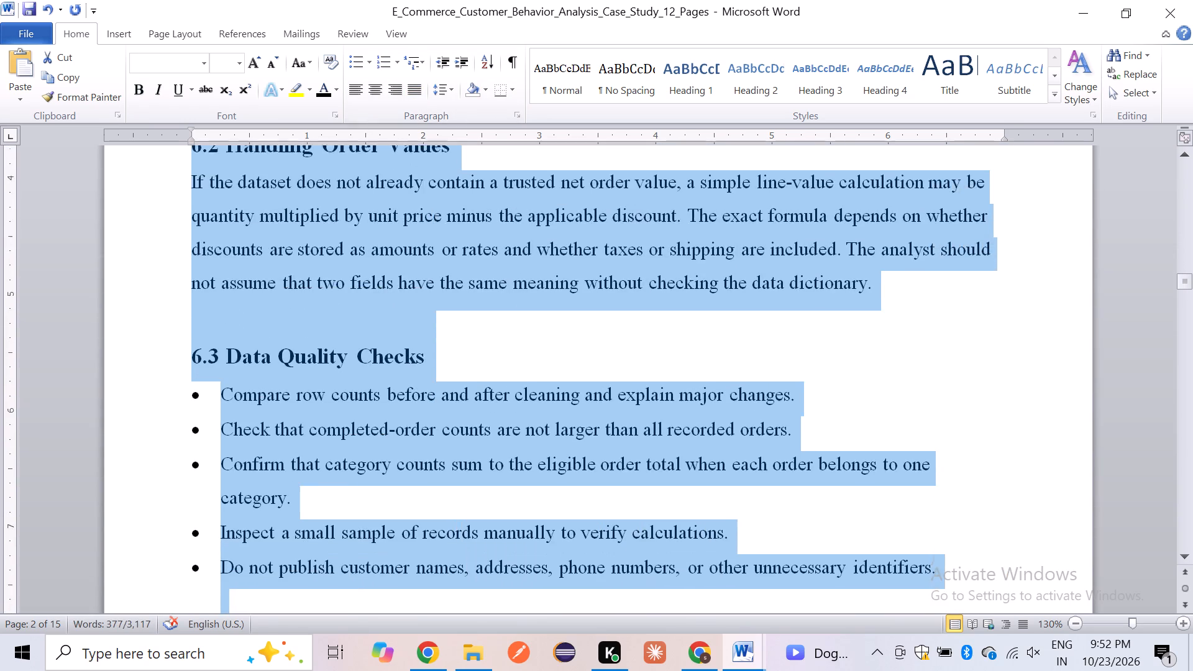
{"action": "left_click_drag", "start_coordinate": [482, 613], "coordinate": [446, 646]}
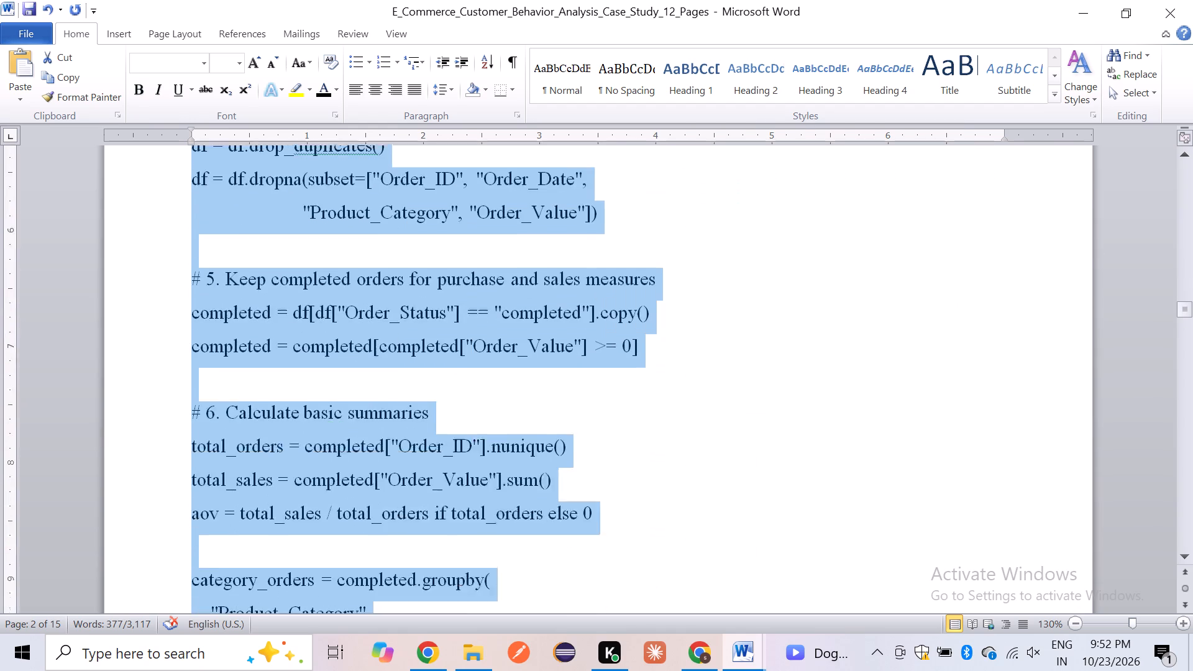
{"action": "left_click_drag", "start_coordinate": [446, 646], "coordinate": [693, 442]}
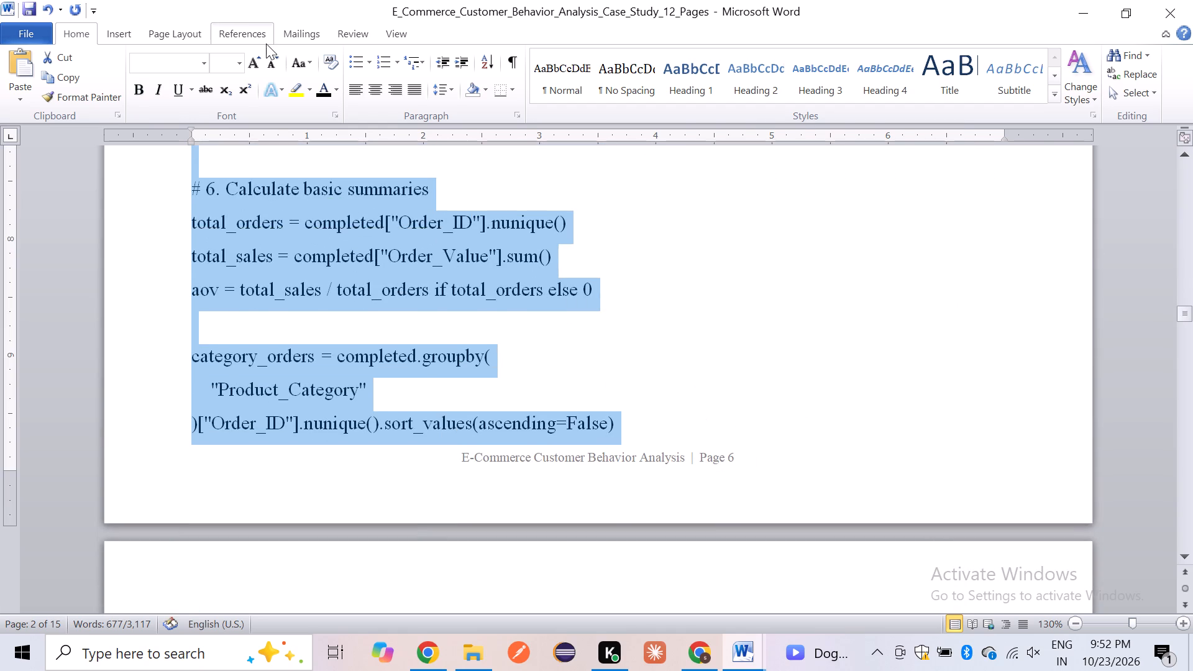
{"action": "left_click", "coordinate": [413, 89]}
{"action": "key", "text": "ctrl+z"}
Shorten the selection so it excludes the code, and justify from "5.1 Tools and Libraries" through the paragraph ending "before counting orders.".
{"action": "scroll", "coordinate": [377, 278], "scroll_direction": "up", "scroll_amount": 1}
{"action": "key", "text": "shift+Up"}
{"action": "key", "text": "shift+Up"}
{"action": "key", "text": "shift+Up"}
{"action": "key", "text": "shift+Up"}
{"action": "key", "text": "shift+Up"}
{"action": "key", "text": "shift+Up"}
{"action": "key", "text": "shift+Up"}
{"action": "key", "text": "shift+Up"}
{"action": "key", "text": "shift+Up"}
{"action": "key", "text": "shift+Up"}
{"action": "key", "text": "shift+Up"}
{"action": "key", "text": "shift+Up"}
{"action": "key", "text": "shift+Up"}
{"action": "key", "text": "shift+Up"}
{"action": "key", "text": "shift+Up"}
{"action": "key", "text": "shift+Up"}
{"action": "key", "text": "shift+Up"}
{"action": "key", "text": "shift+Up"}
{"action": "key", "text": "shift+Up"}
{"action": "key", "text": "shift+Up"}
{"action": "key", "text": "shift+Up"}
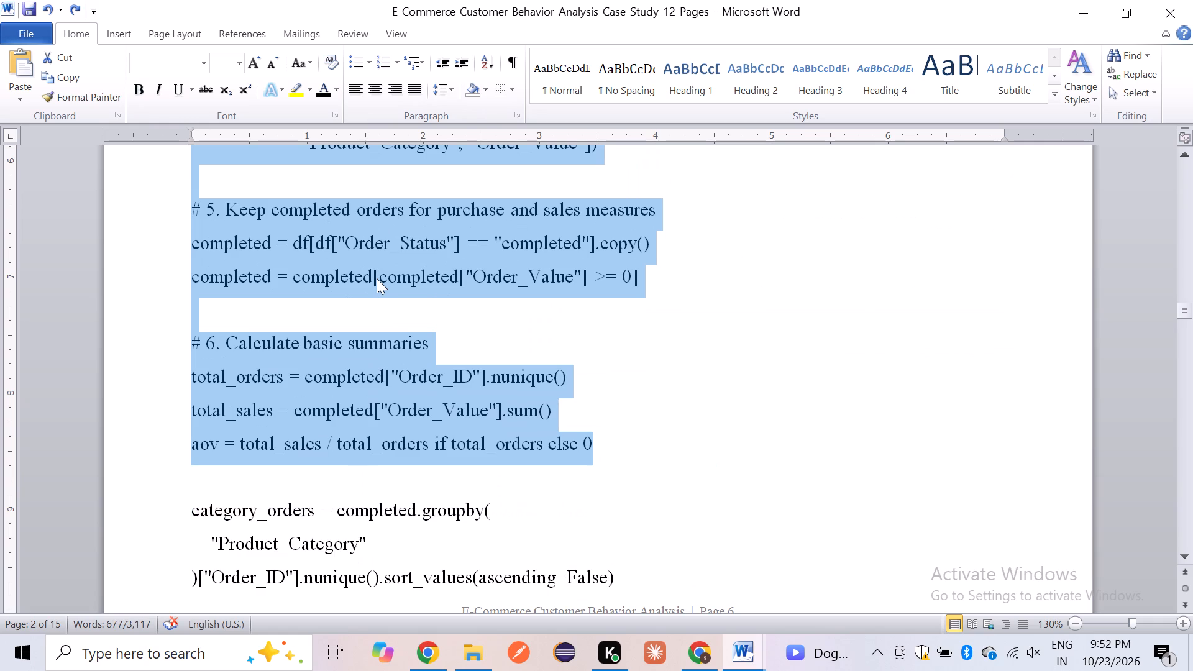
{"action": "key", "text": "shift+Up"}
{"action": "key", "text": "shift+Up"}
{"action": "key", "text": "shift+Up"}
{"action": "key", "text": "shift+Up"}
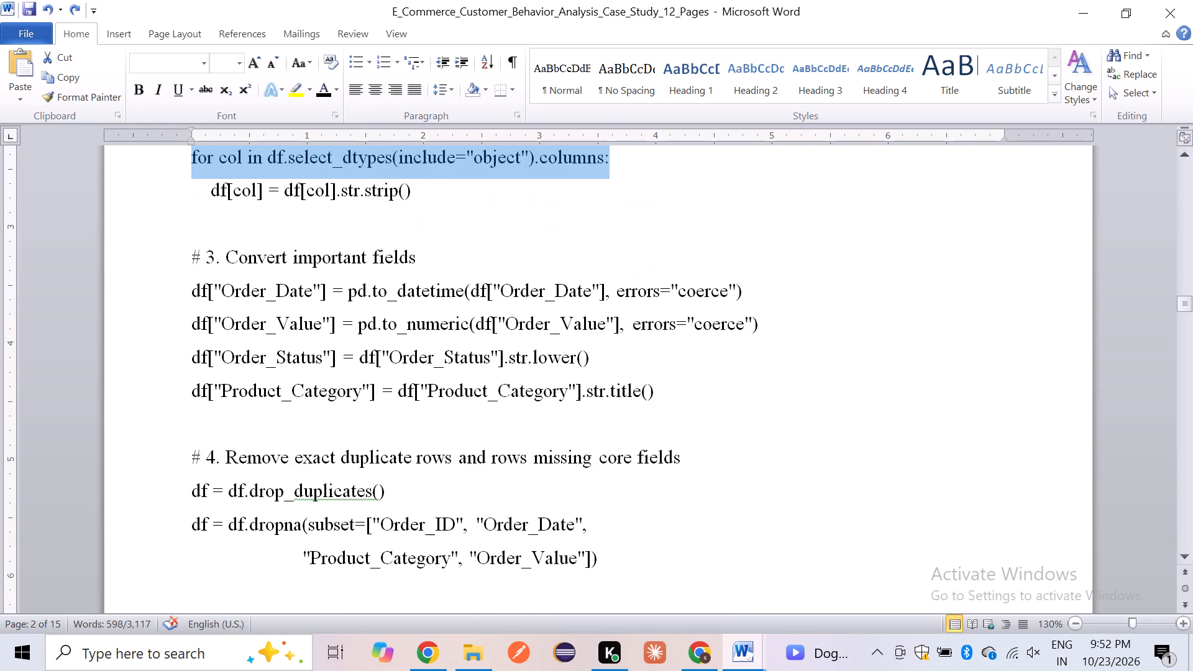
{"action": "key", "text": "shift+Up"}
{"action": "key", "text": "shift+Up"}
{"action": "key", "text": "shift+Up"}
{"action": "key", "text": "shift+Up"}
{"action": "key", "text": "shift+Up"}
{"action": "key", "text": "shift+Up"}
{"action": "key", "text": "shift+Up"}
{"action": "key", "text": "shift+Up"}
{"action": "key", "text": "shift+Up"}
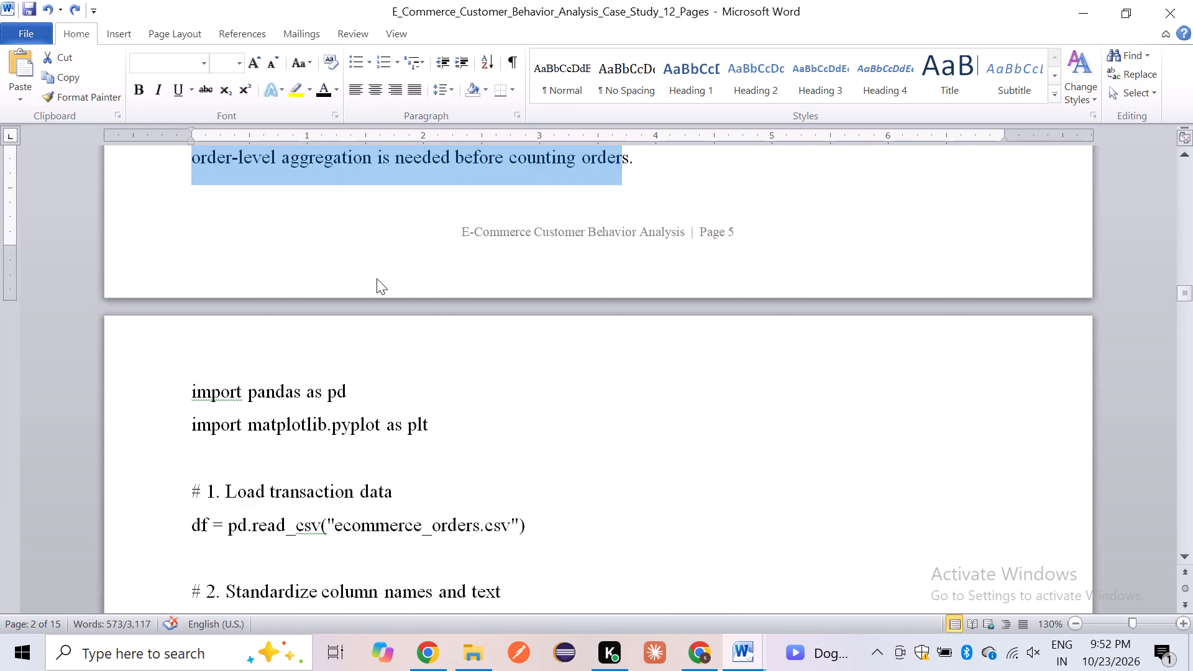
{"action": "key", "text": "shift+Up"}
{"action": "key", "text": "shift+Up"}
{"action": "key", "text": "shift+Up"}
{"action": "key", "text": "shift+Down"}
{"action": "key", "text": "shift+Down"}
{"action": "key", "text": "shift+Down"}
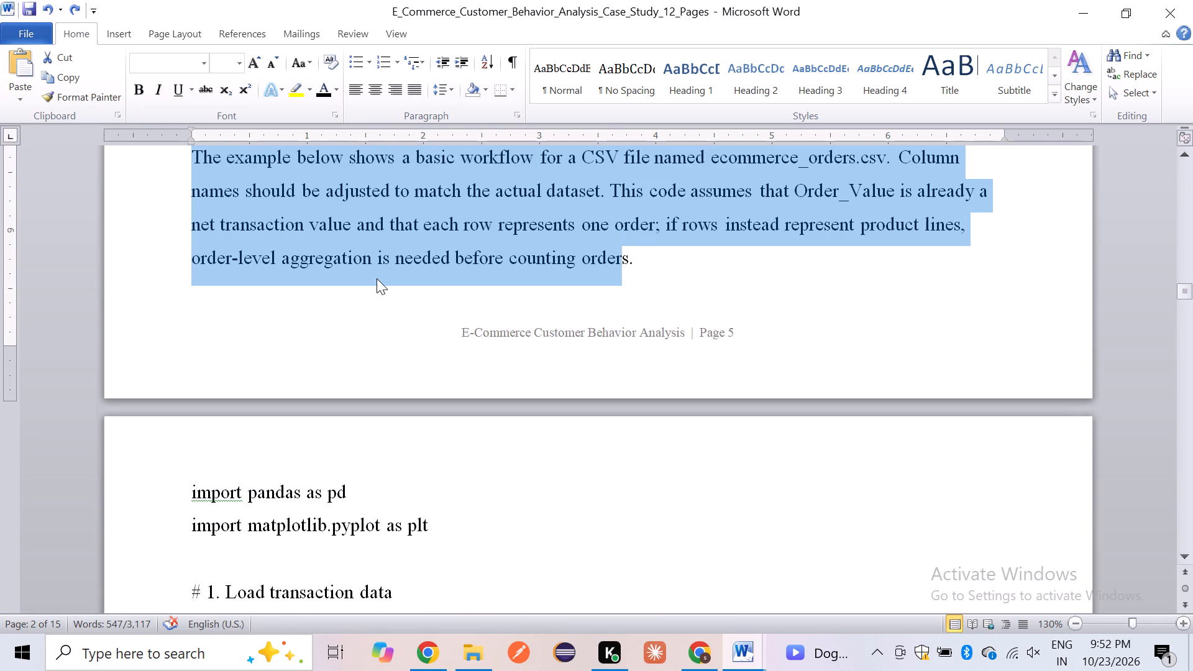
{"action": "key", "text": "shift+Right"}
{"action": "key", "text": "shift+Right"}
{"action": "left_click", "coordinate": [420, 94]}
Justify the "7.1 Explanation of the Code" heading and its entire bullet list, leaving the preceding code out.
{"action": "scroll", "coordinate": [361, 320], "scroll_direction": "down", "scroll_amount": 4}
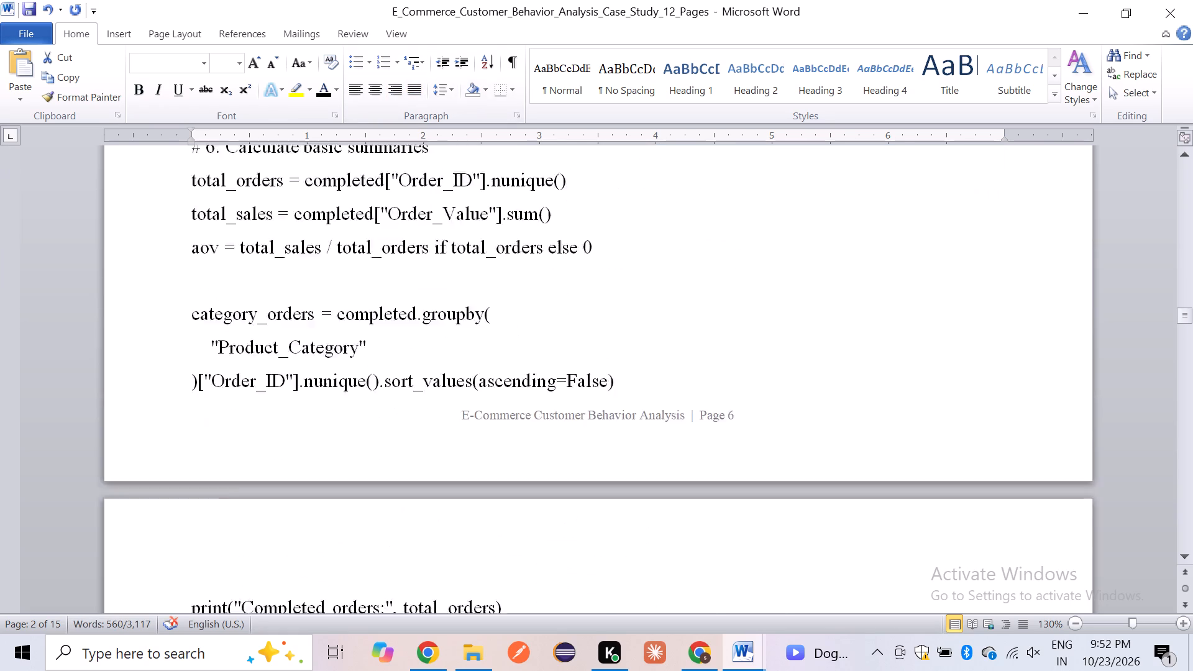
{"action": "scroll", "coordinate": [361, 320], "scroll_direction": "down", "scroll_amount": 3}
{"action": "scroll", "coordinate": [361, 320], "scroll_direction": "up", "scroll_amount": 1}
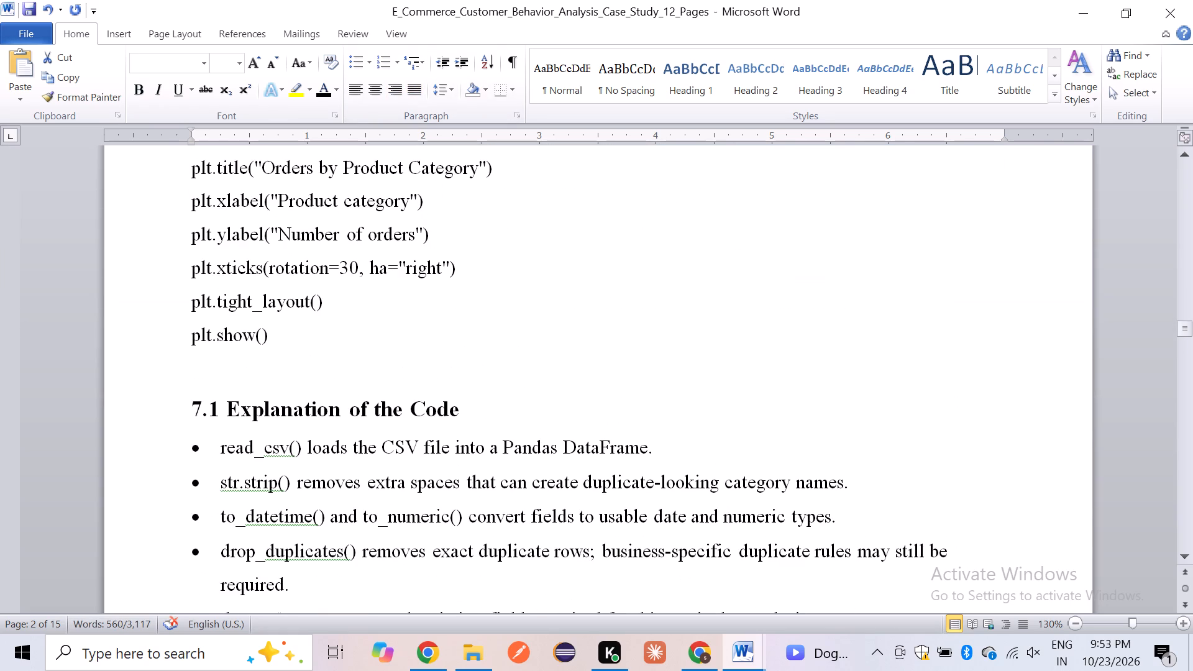
{"action": "left_click_drag", "start_coordinate": [181, 399], "coordinate": [330, 628]}
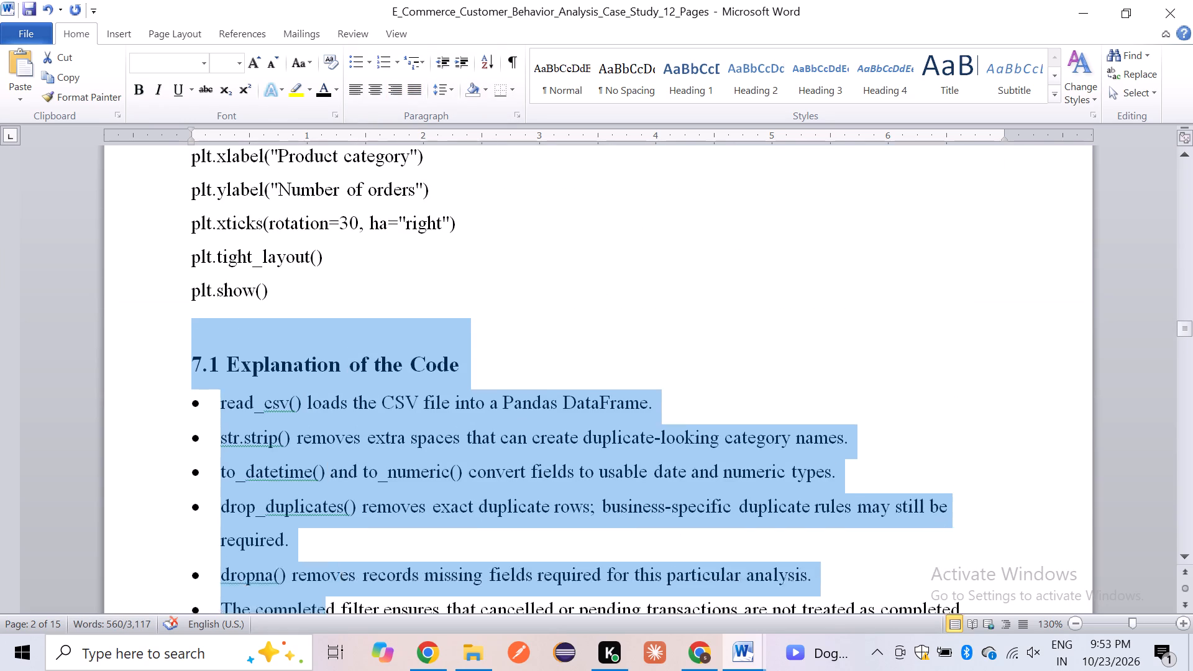
{"action": "left_click_drag", "start_coordinate": [330, 628], "coordinate": [522, 494]}
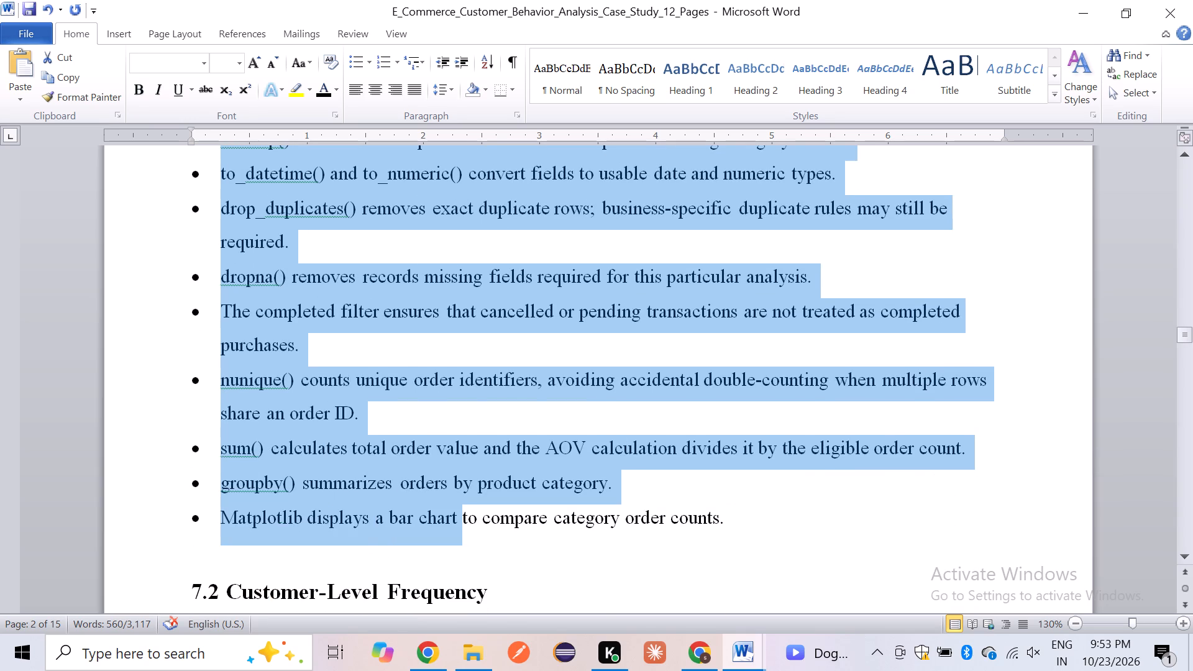
{"action": "left_click_drag", "start_coordinate": [522, 494], "coordinate": [767, 541]}
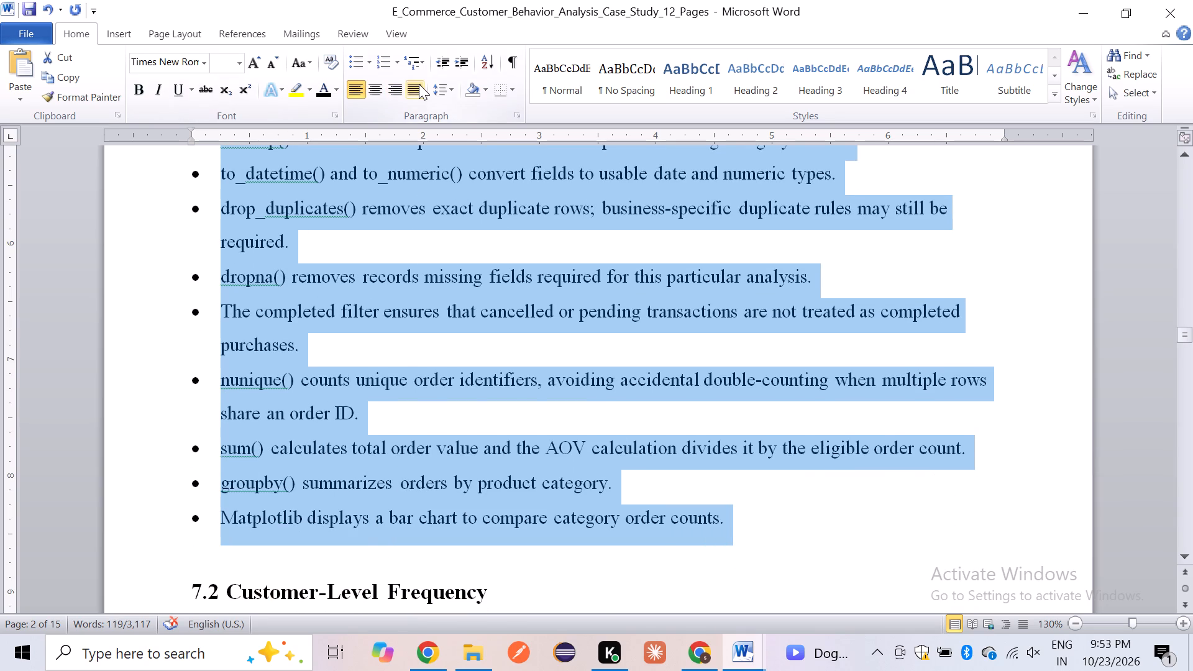
{"action": "left_click", "coordinate": [419, 84]}
Justify the paragraph under "7.2 Customer-Level Frequency" that continues onto page 8, without its code.
{"action": "scroll", "coordinate": [348, 286], "scroll_direction": "up", "scroll_amount": 2}
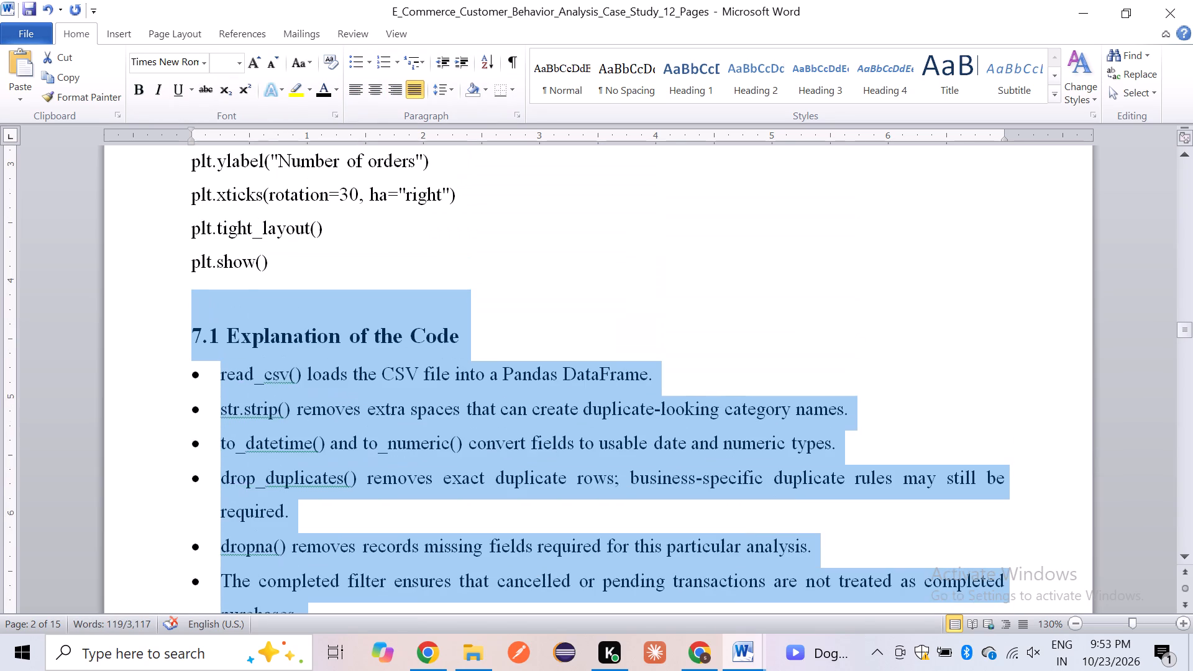
{"action": "scroll", "coordinate": [348, 286], "scroll_direction": "down", "scroll_amount": 3}
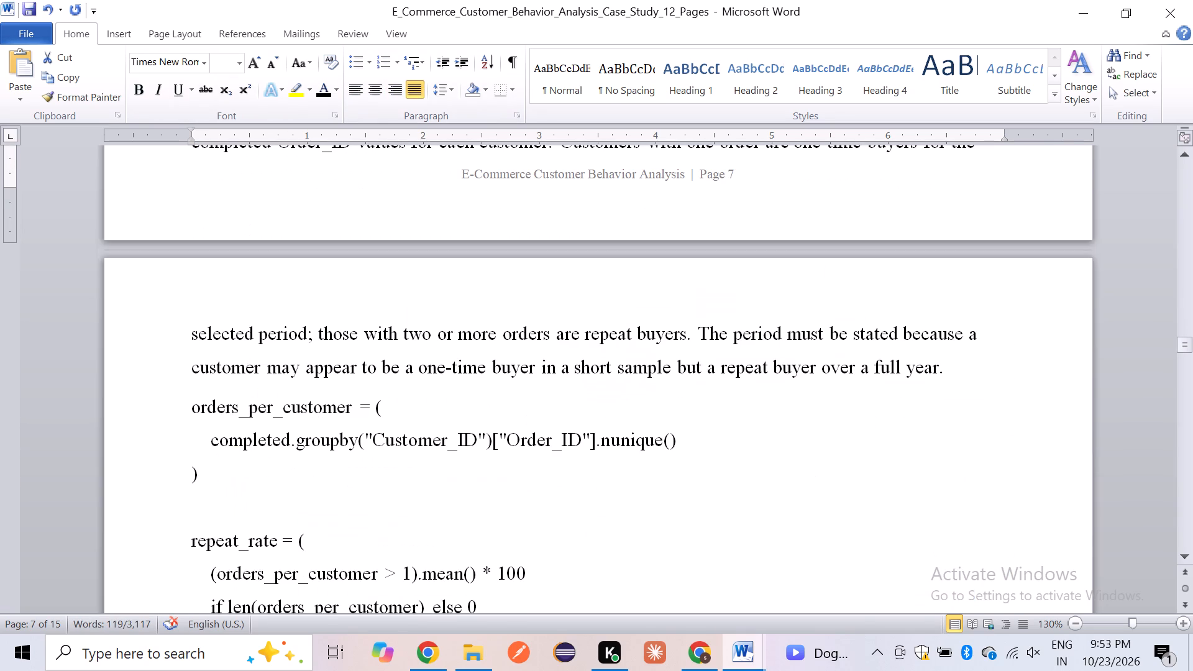
{"action": "scroll", "coordinate": [348, 286], "scroll_direction": "up", "scroll_amount": 1}
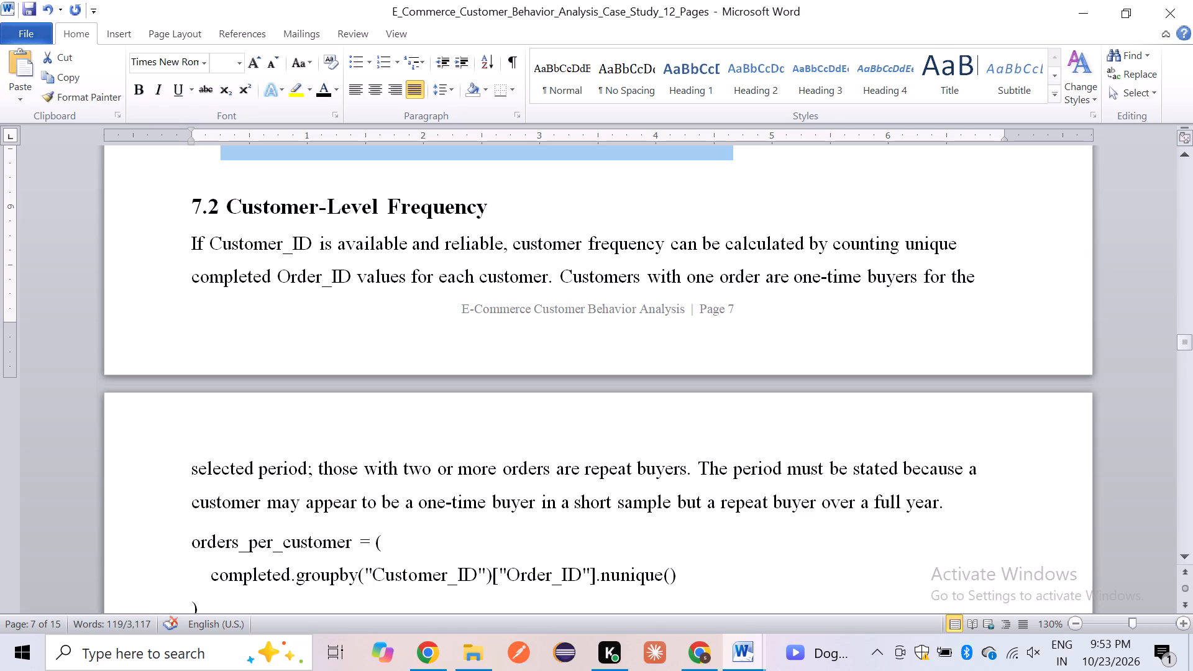
{"action": "left_click_drag", "start_coordinate": [187, 234], "coordinate": [322, 362]}
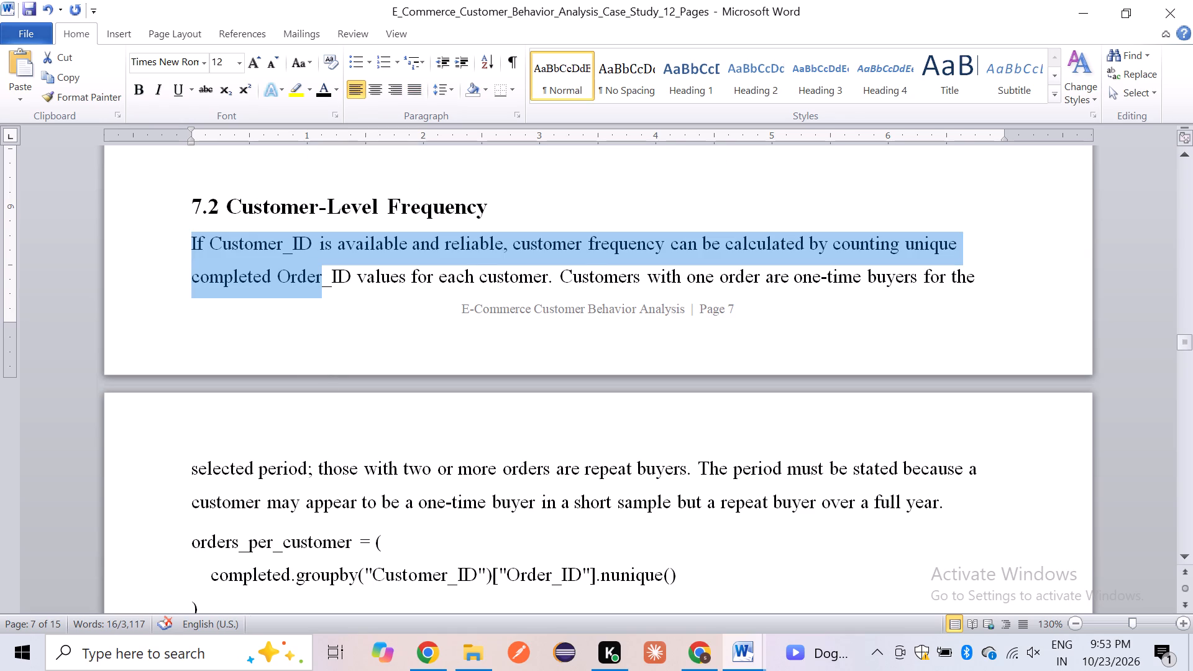
{"action": "scroll", "coordinate": [410, 523], "scroll_direction": "up", "scroll_amount": 2}
{"action": "scroll", "coordinate": [410, 523], "scroll_direction": "down", "scroll_amount": 1}
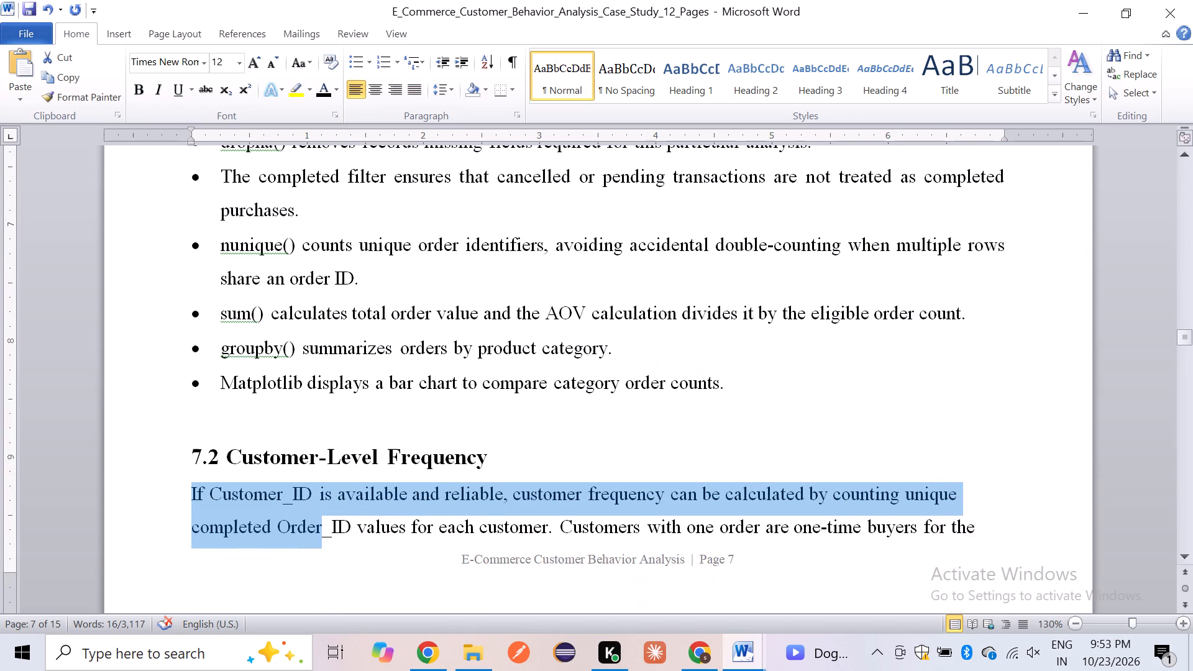
{"action": "scroll", "coordinate": [410, 523], "scroll_direction": "down", "scroll_amount": 1}
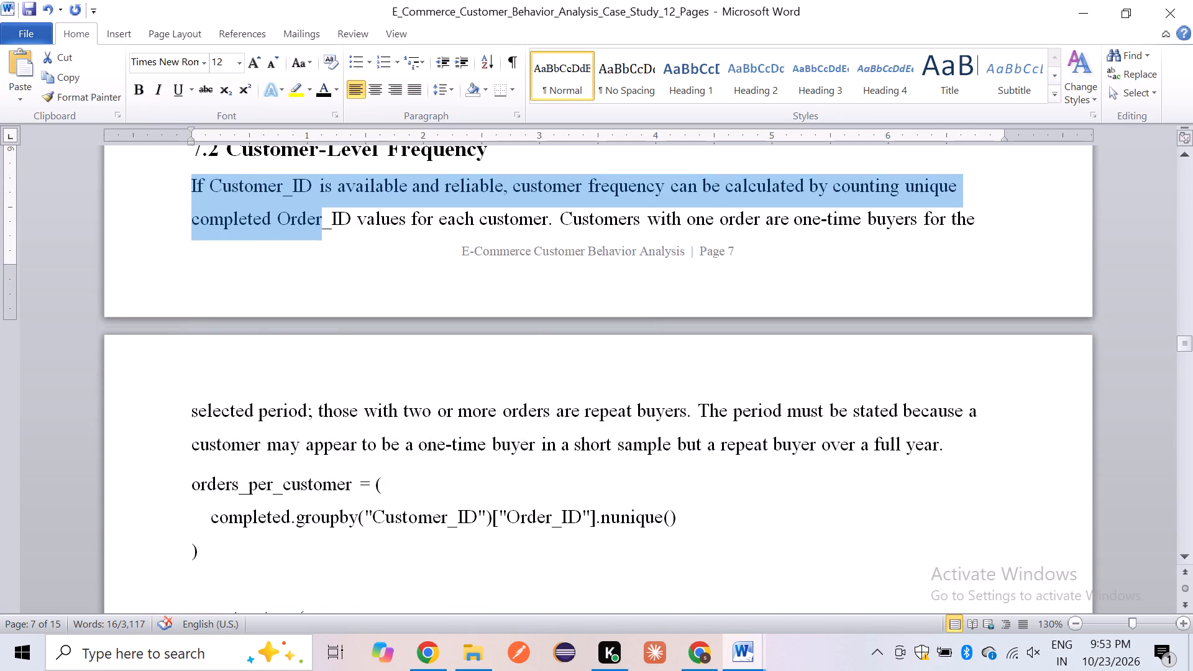
{"action": "left_click", "coordinate": [260, 266]}
{"action": "left_click", "coordinate": [202, 279]}
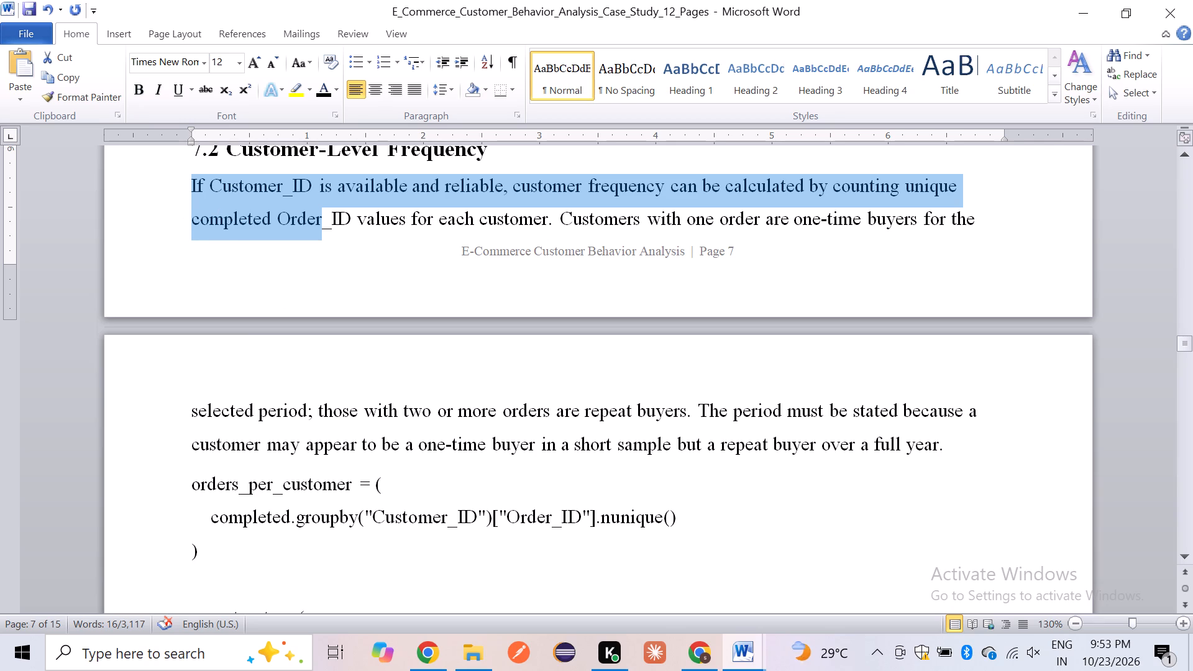
{"action": "left_click", "coordinate": [167, 173]}
{"action": "left_click", "coordinate": [197, 173]}
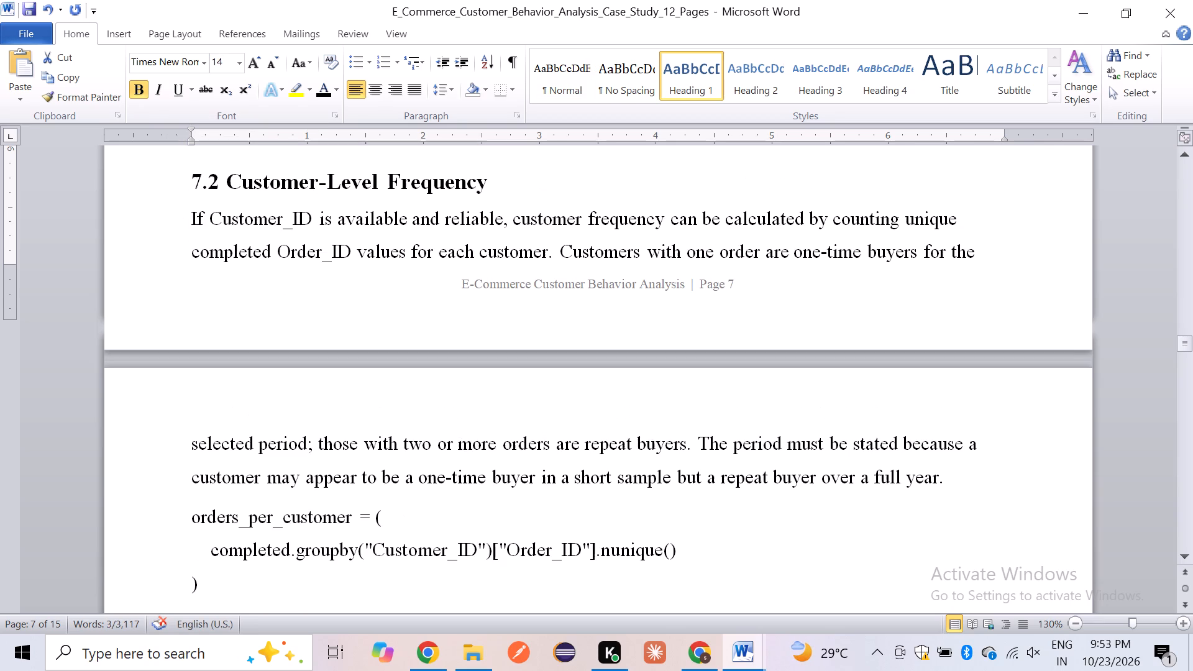
{"action": "left_click_drag", "start_coordinate": [188, 214], "coordinate": [230, 227]}
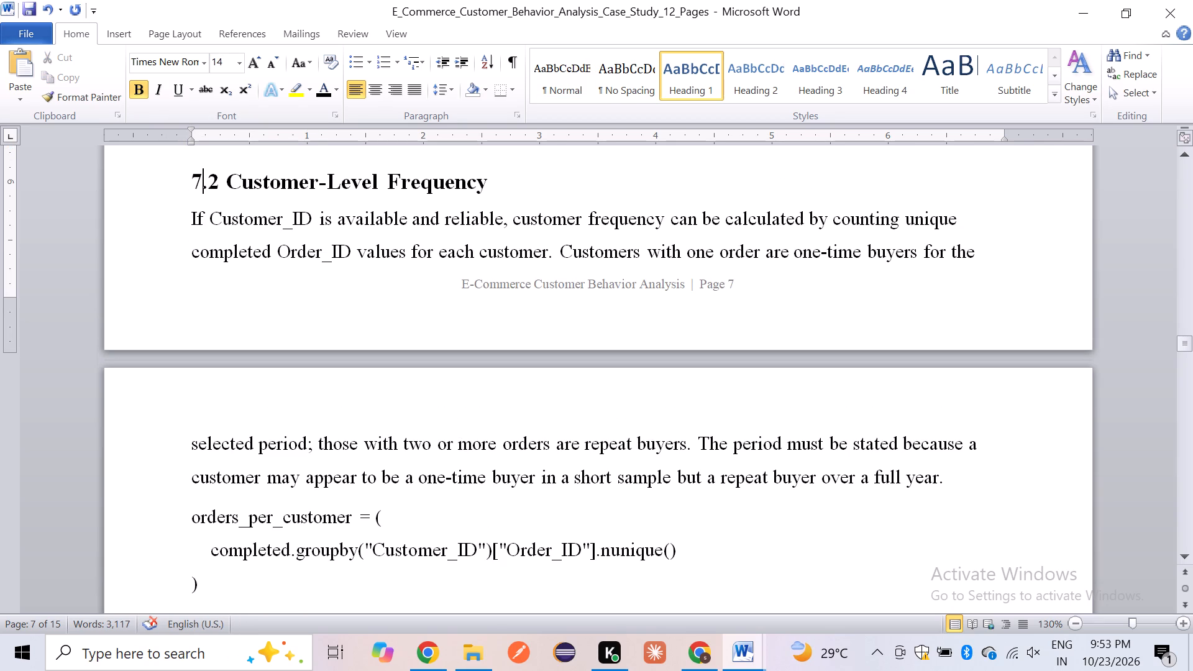
{"action": "left_click_drag", "start_coordinate": [230, 227], "coordinate": [1064, 477]}
{"action": "left_click", "coordinate": [417, 88]}
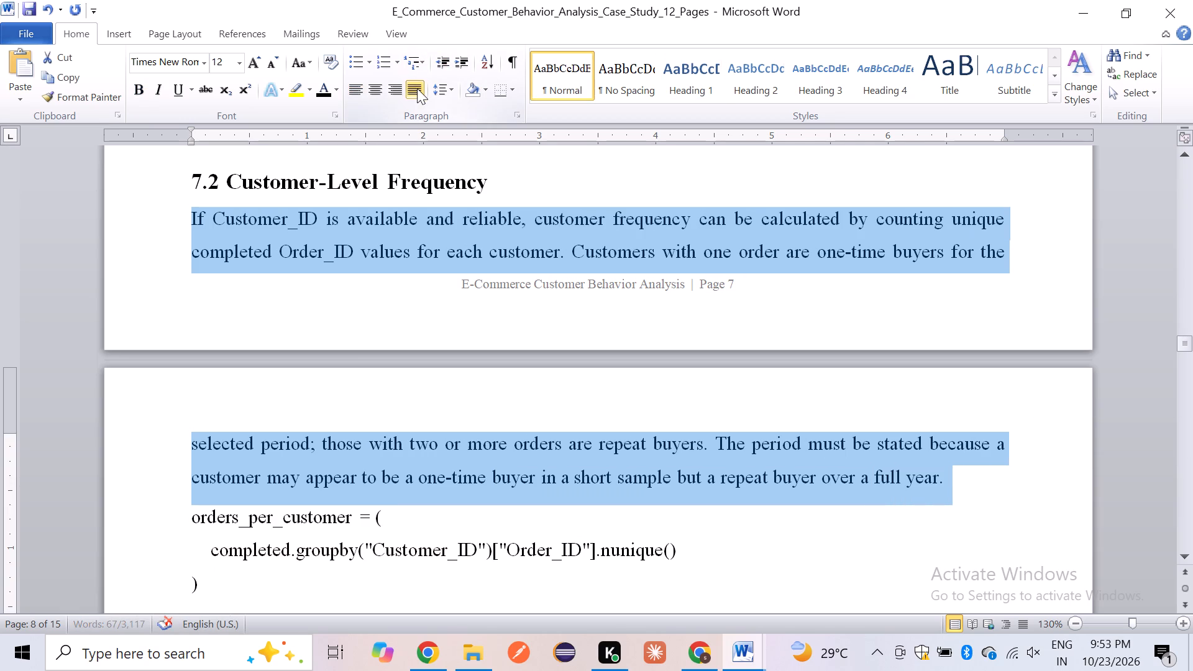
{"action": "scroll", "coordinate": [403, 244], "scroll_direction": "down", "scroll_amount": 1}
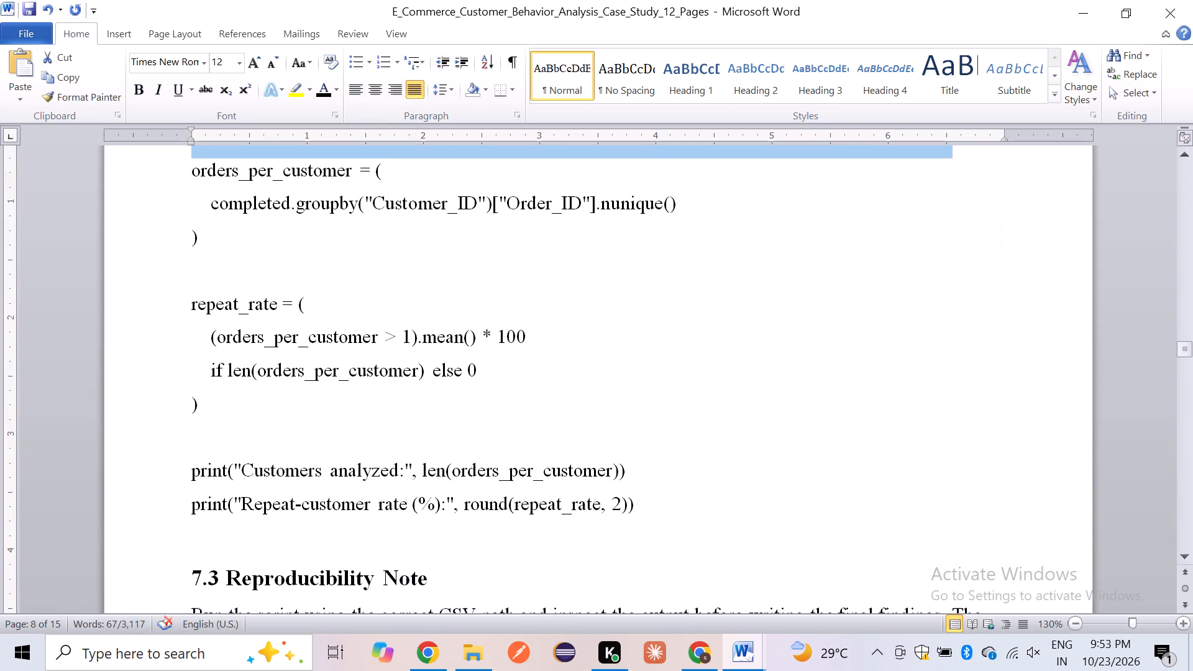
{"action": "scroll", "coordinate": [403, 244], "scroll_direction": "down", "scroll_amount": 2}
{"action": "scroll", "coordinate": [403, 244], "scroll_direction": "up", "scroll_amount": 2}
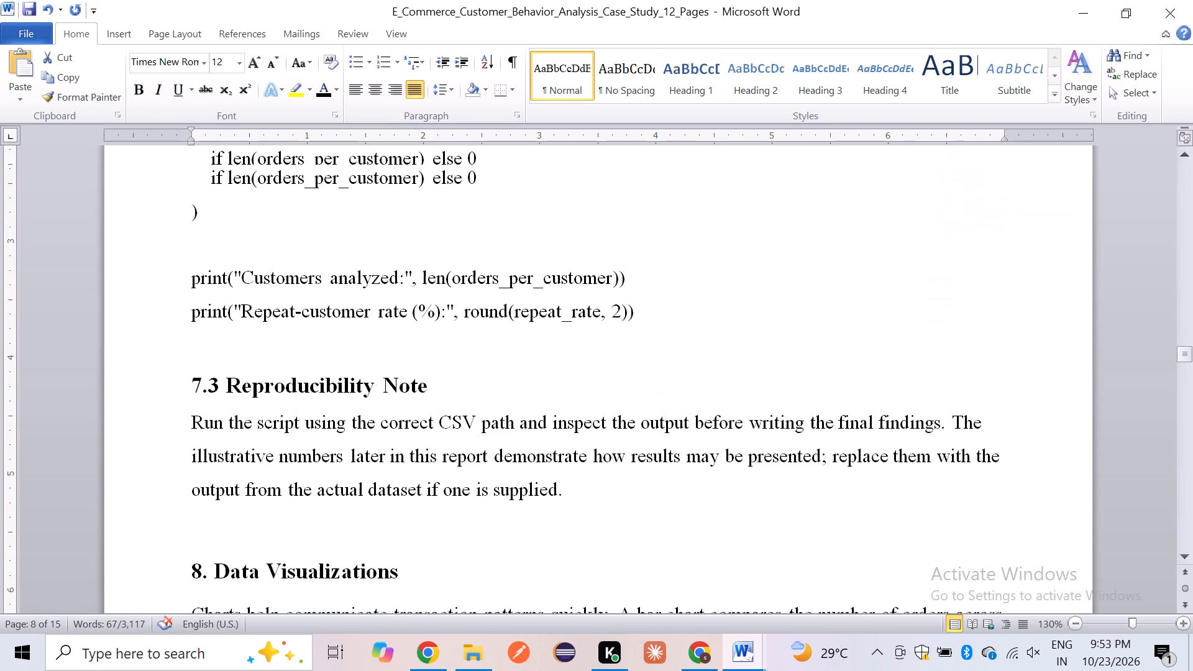
Justify the body paragraphs under "7.3 Reproducibility Note" and "8. Data Visualizations".
{"action": "scroll", "coordinate": [403, 244], "scroll_direction": "down", "scroll_amount": 1}
{"action": "scroll", "coordinate": [403, 244], "scroll_direction": "up", "scroll_amount": 1}
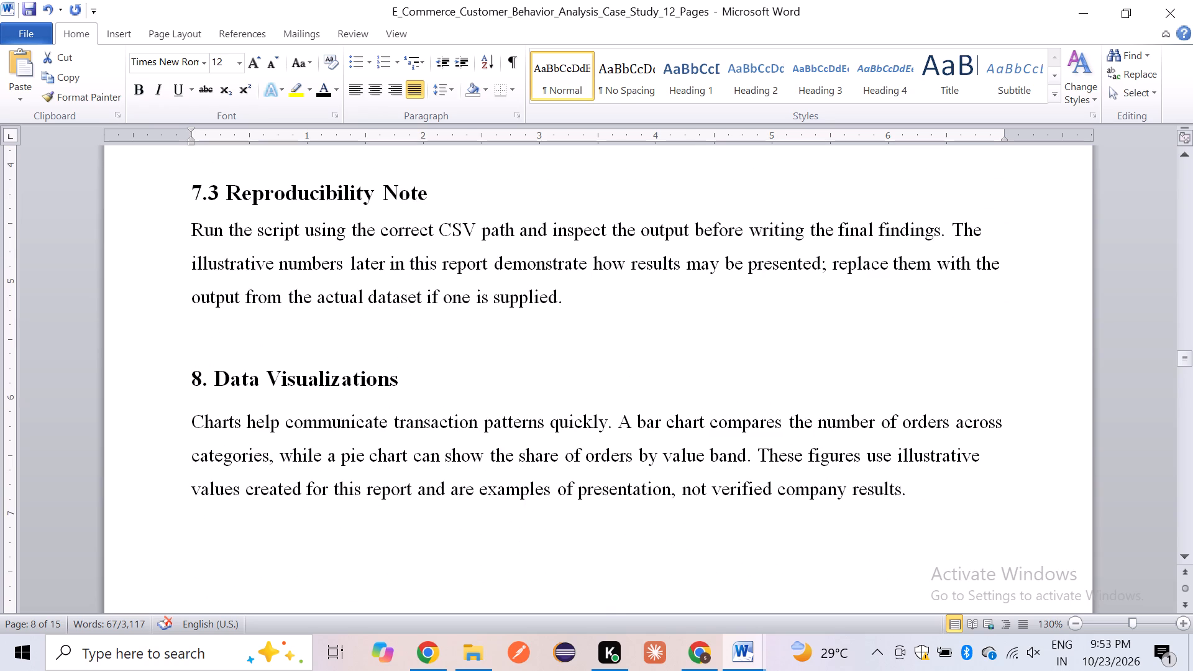
{"action": "left_click_drag", "start_coordinate": [188, 226], "coordinate": [589, 306]}
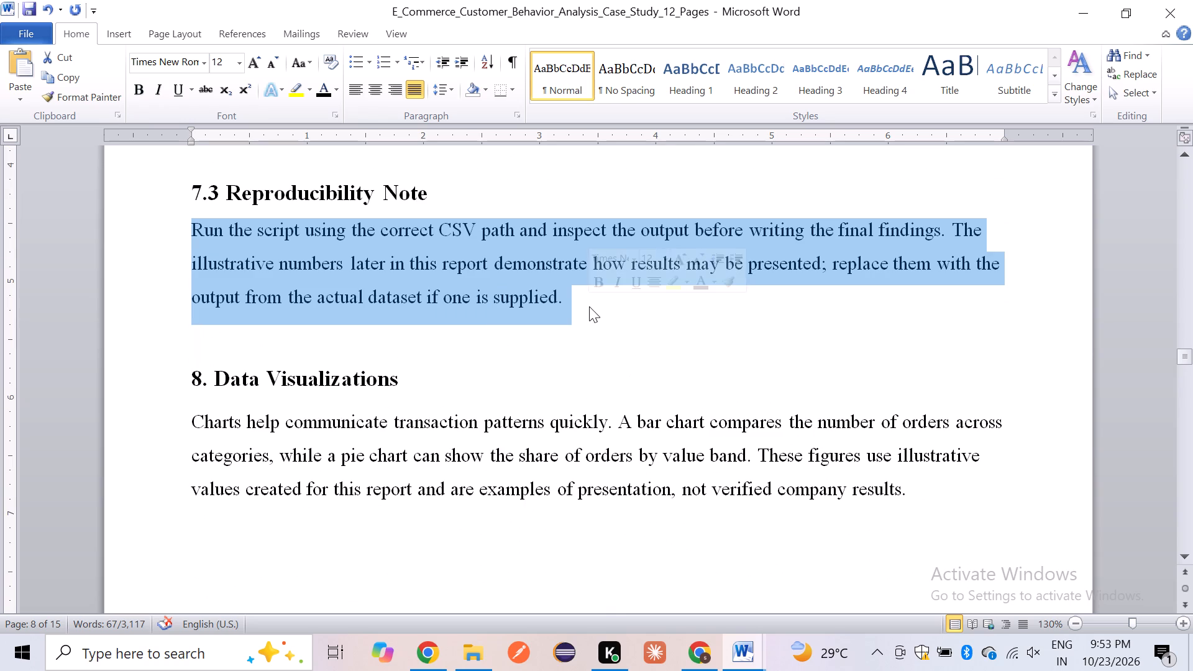
{"action": "left_click", "coordinate": [419, 84]}
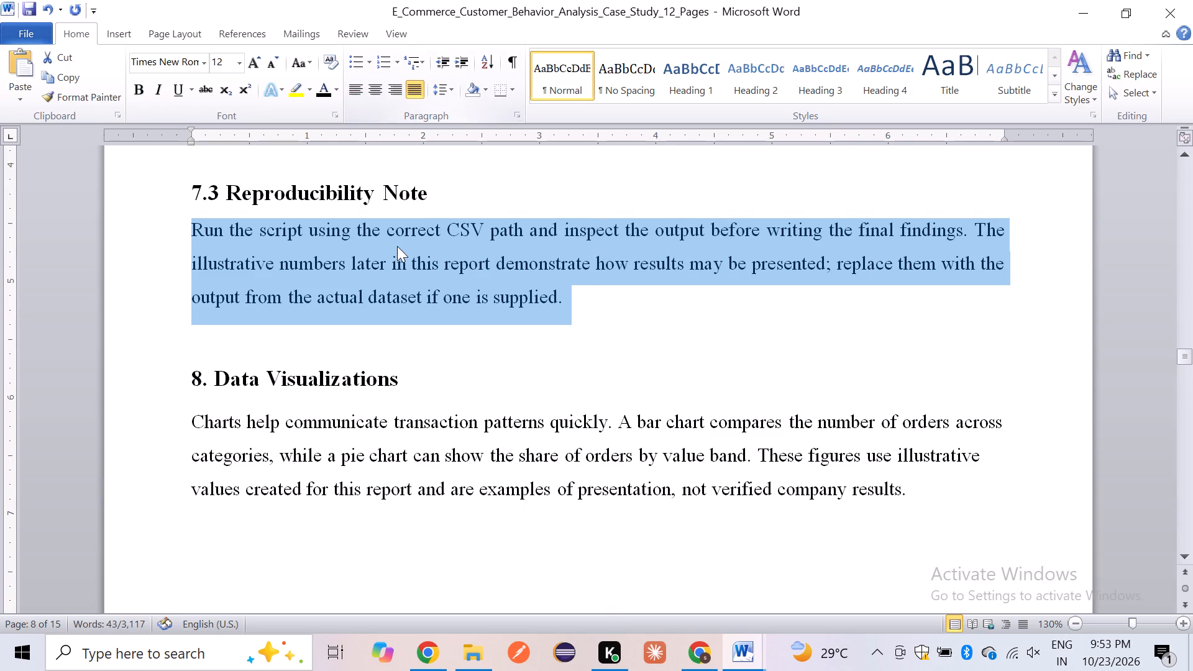
{"action": "scroll", "coordinate": [397, 246], "scroll_direction": "down", "scroll_amount": 1}
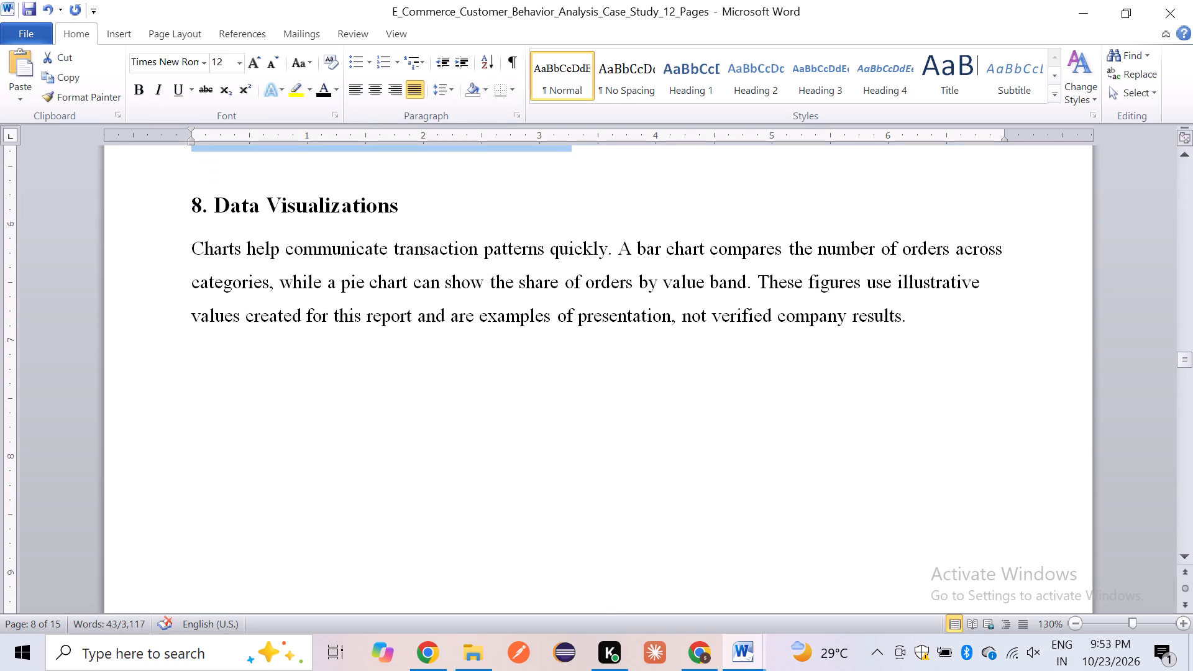
{"action": "left_click_drag", "start_coordinate": [192, 251], "coordinate": [873, 327]}
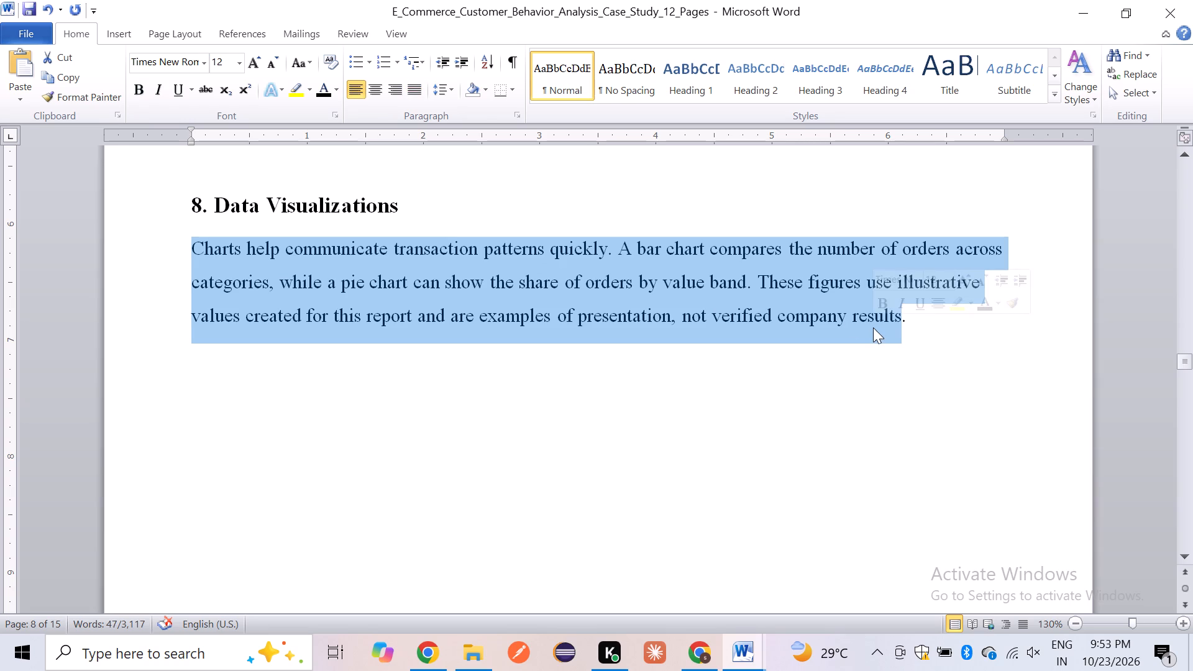
{"action": "left_click", "coordinate": [411, 89]}
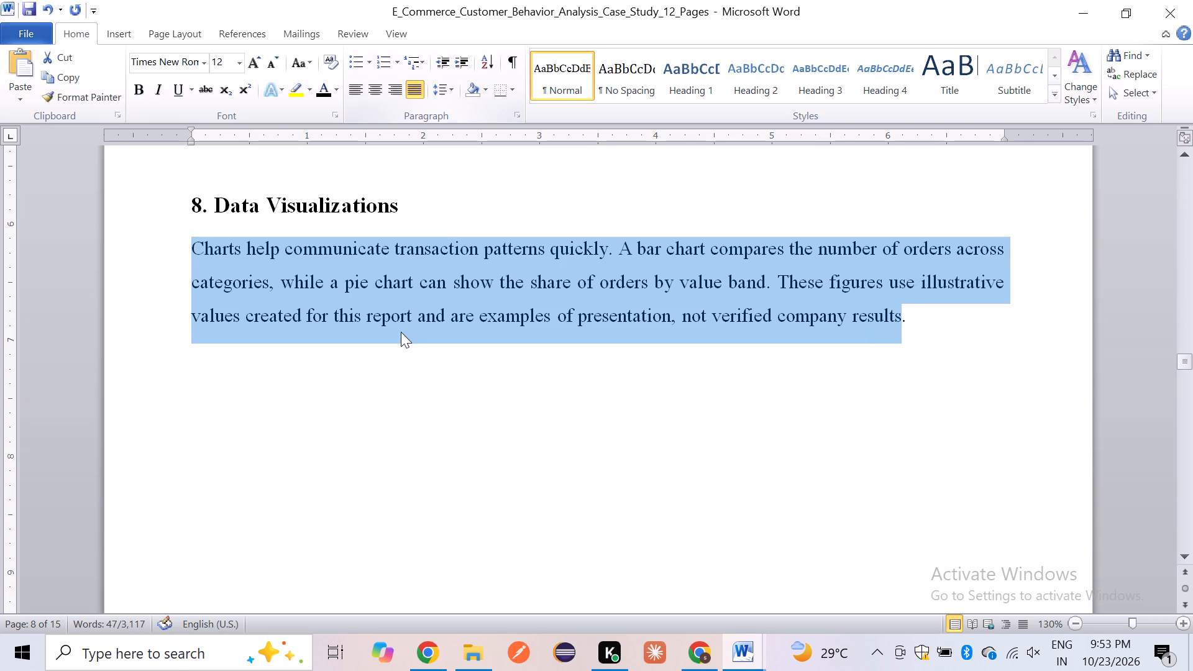
Reduce the height of the "Illustrative Orders by Product Category" bar chart so it fits on page 8 below the Data Visualizations paragraph.
{"action": "scroll", "coordinate": [401, 332], "scroll_direction": "down", "scroll_amount": 1}
{"action": "scroll", "coordinate": [401, 332], "scroll_direction": "up", "scroll_amount": 1}
{"action": "scroll", "coordinate": [555, 343], "scroll_direction": "down", "scroll_amount": 2}
{"action": "scroll", "coordinate": [555, 343], "scroll_direction": "up", "scroll_amount": 1}
{"action": "scroll", "coordinate": [555, 343], "scroll_direction": "down", "scroll_amount": 2}
{"action": "scroll", "coordinate": [555, 343], "scroll_direction": "up", "scroll_amount": 1}
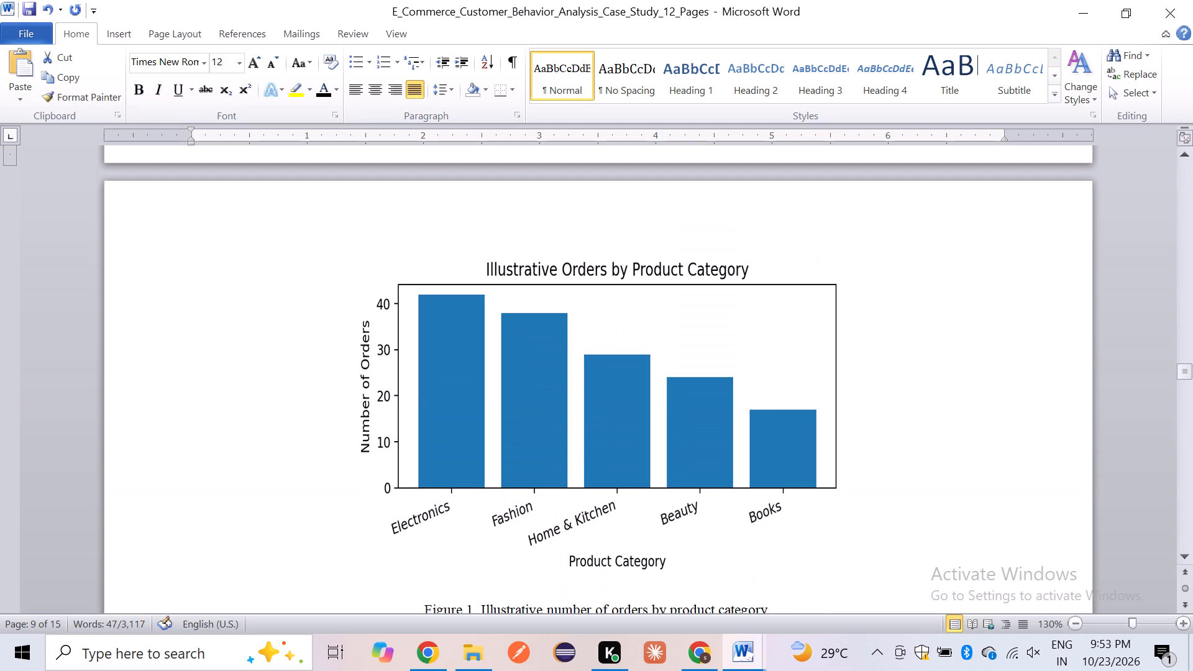
{"action": "left_click", "coordinate": [555, 343]}
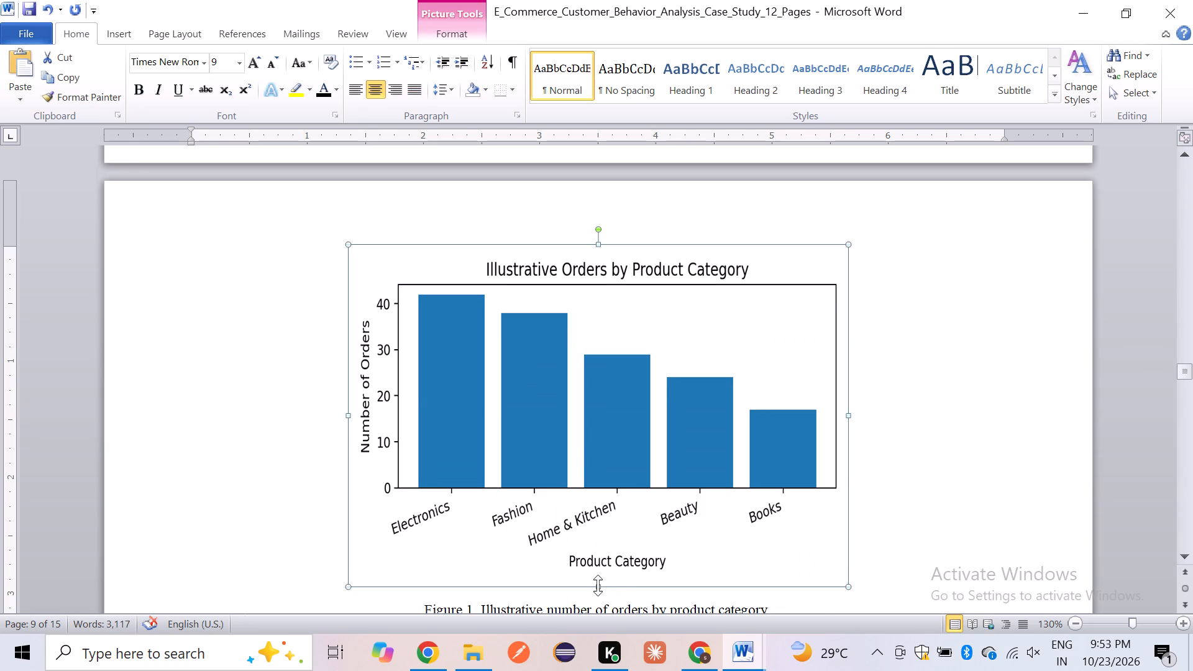
{"action": "left_click_drag", "start_coordinate": [598, 585], "coordinate": [604, 556]}
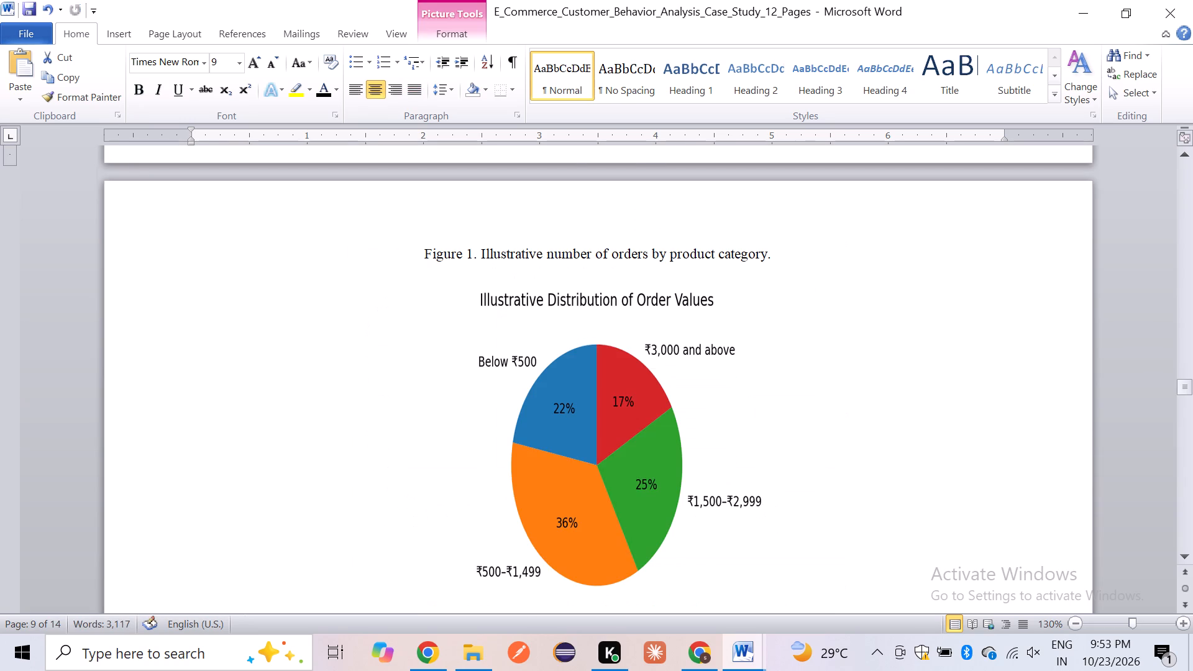
{"action": "scroll", "coordinate": [549, 488], "scroll_direction": "up", "scroll_amount": 2}
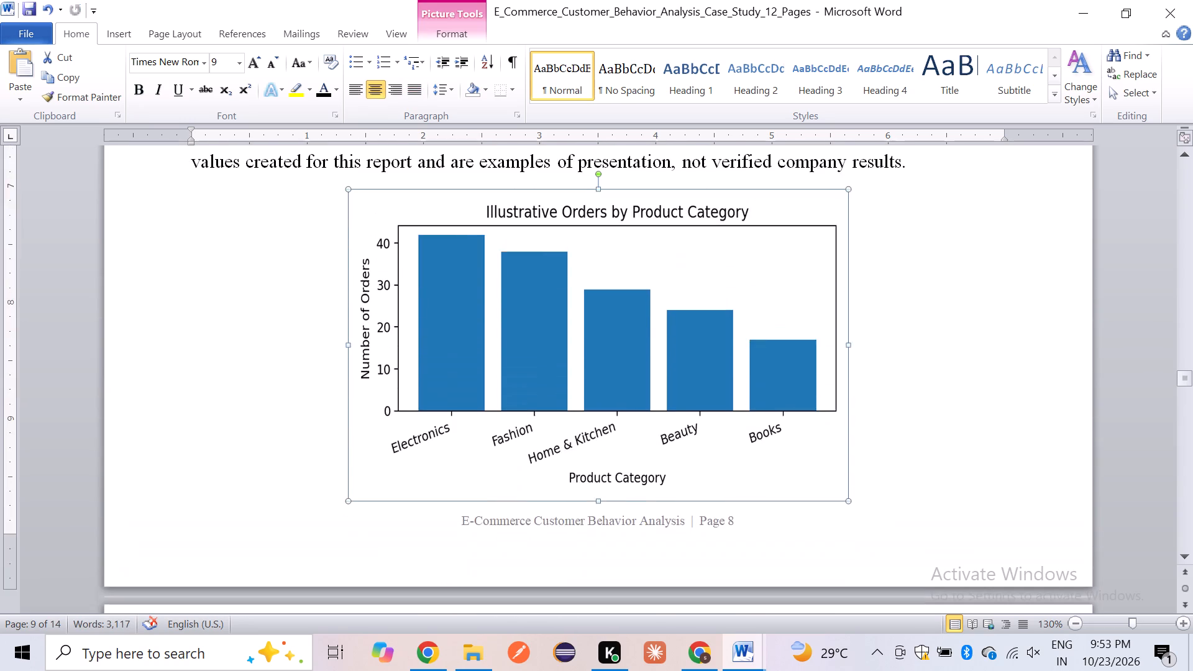
Remove the space after the Data Visualizations paragraph that ends "not verified company results.".
{"action": "scroll", "coordinate": [549, 488], "scroll_direction": "up", "scroll_amount": 1}
{"action": "left_click", "coordinate": [351, 422]}
{"action": "scroll", "coordinate": [351, 422], "scroll_direction": "down", "scroll_amount": 1}
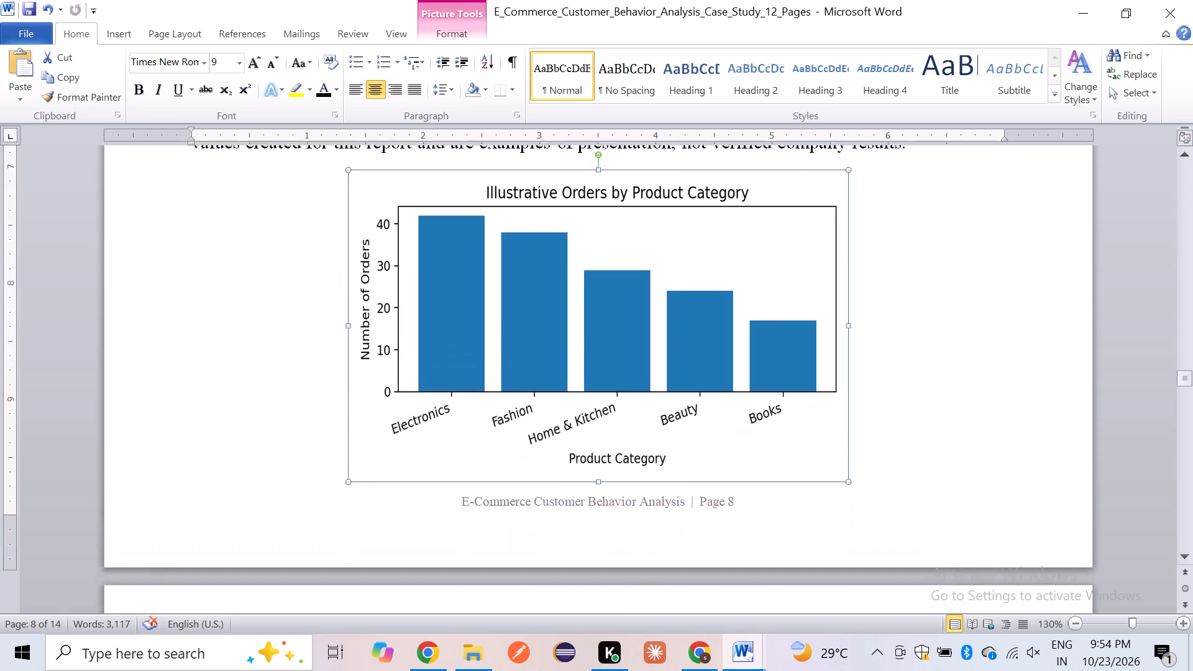
{"action": "scroll", "coordinate": [351, 422], "scroll_direction": "down", "scroll_amount": 1}
{"action": "scroll", "coordinate": [351, 422], "scroll_direction": "up", "scroll_amount": 2}
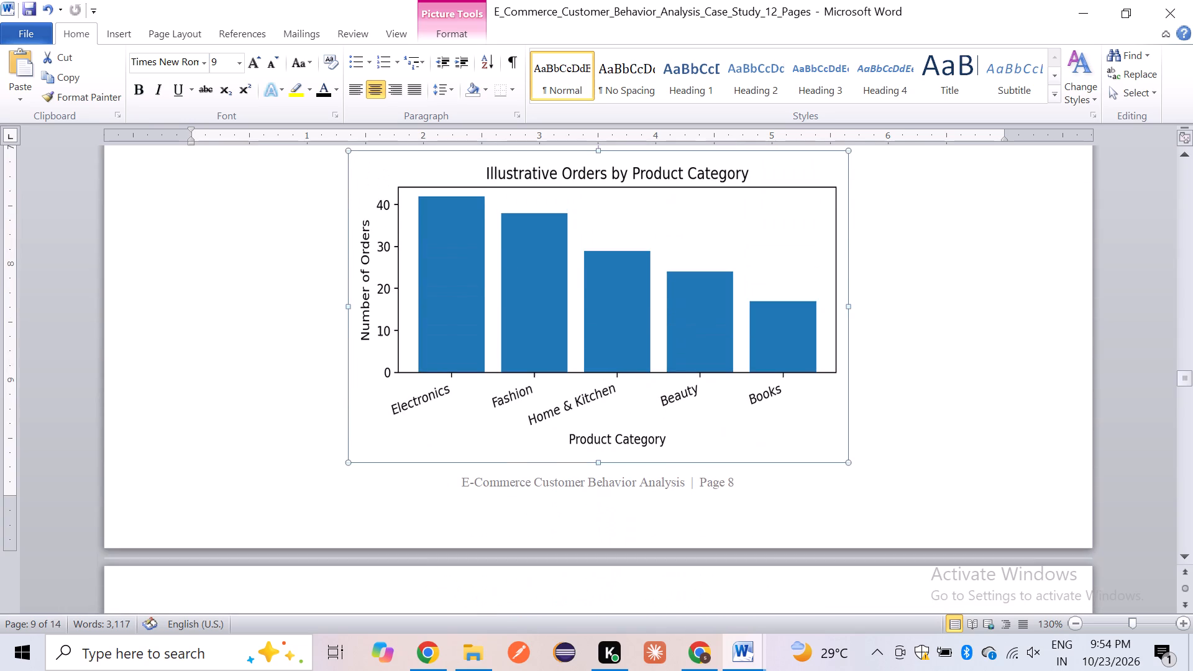
{"action": "left_click", "coordinate": [677, 455]}
{"action": "scroll", "coordinate": [553, 402], "scroll_direction": "up", "scroll_amount": 1}
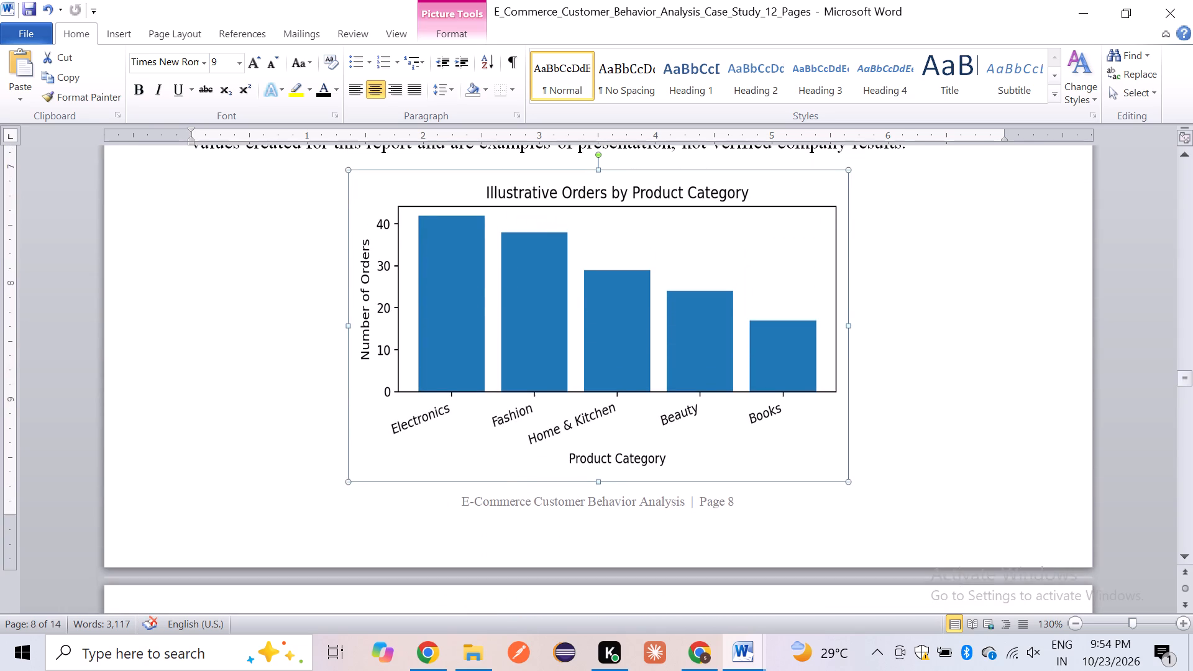
{"action": "scroll", "coordinate": [553, 402], "scroll_direction": "up", "scroll_amount": 1}
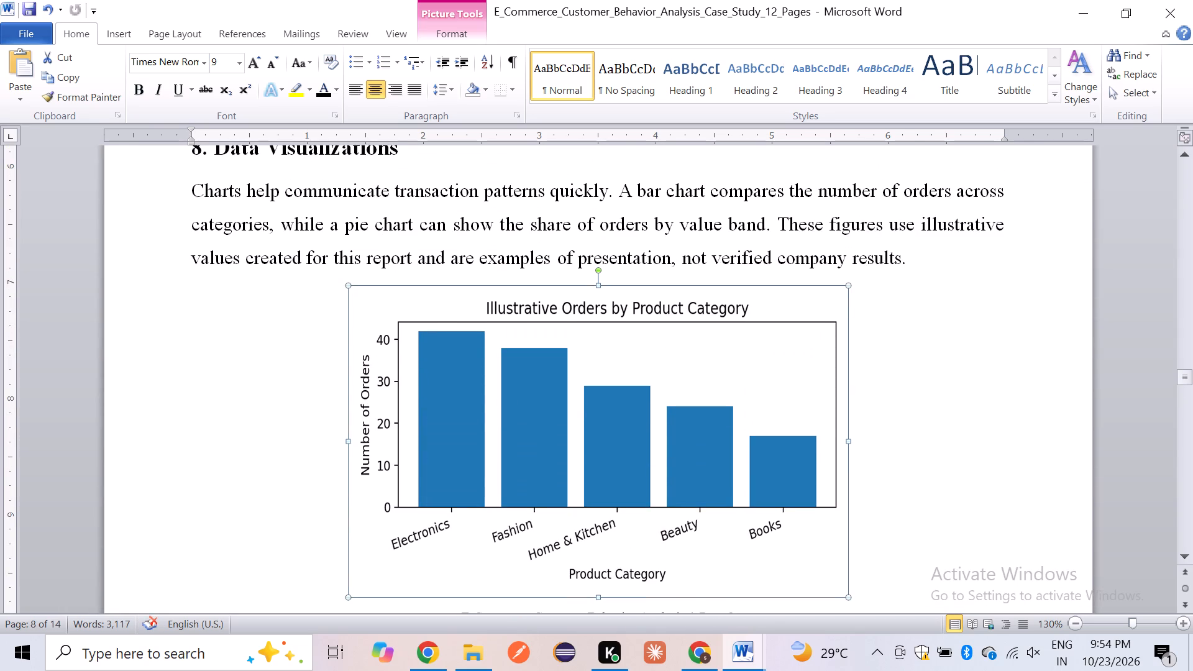
{"action": "left_click_drag", "start_coordinate": [187, 260], "coordinate": [792, 353]}
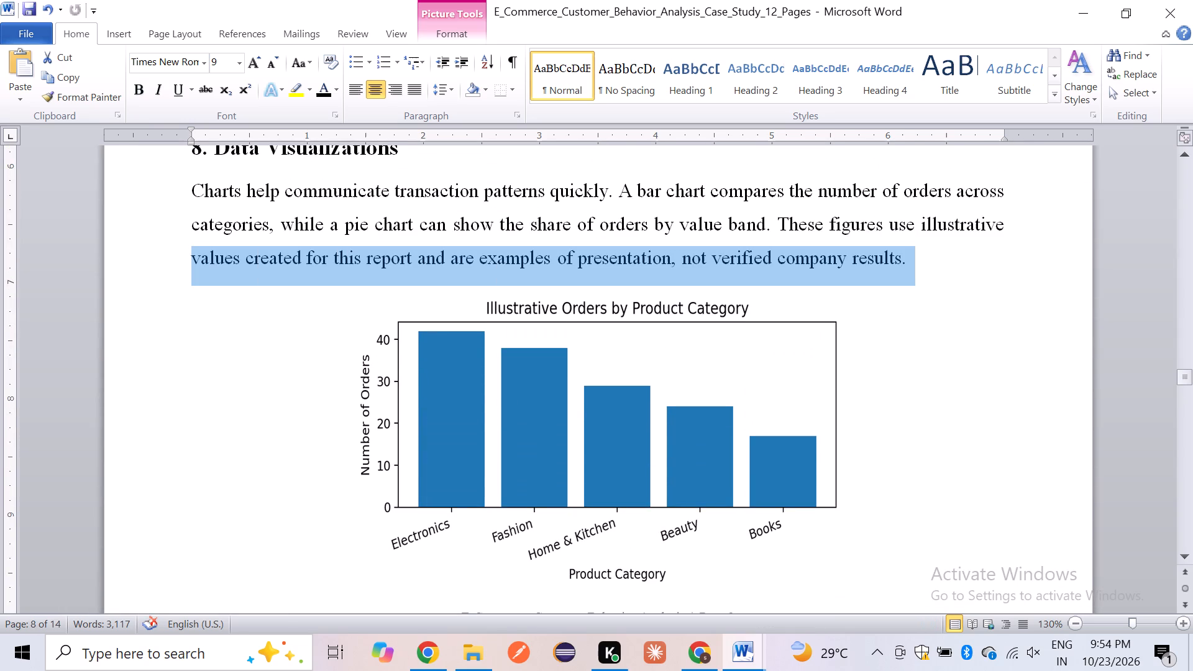
{"action": "left_click_drag", "start_coordinate": [792, 353], "coordinate": [792, 352]}
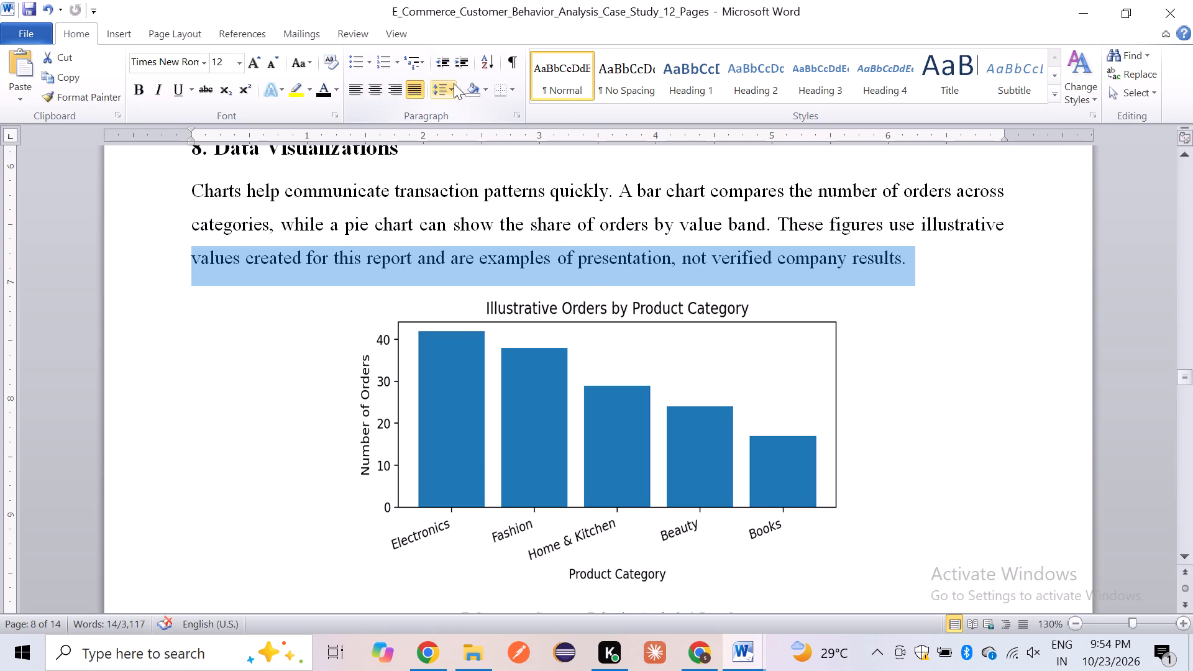
{"action": "left_click", "coordinate": [454, 83]}
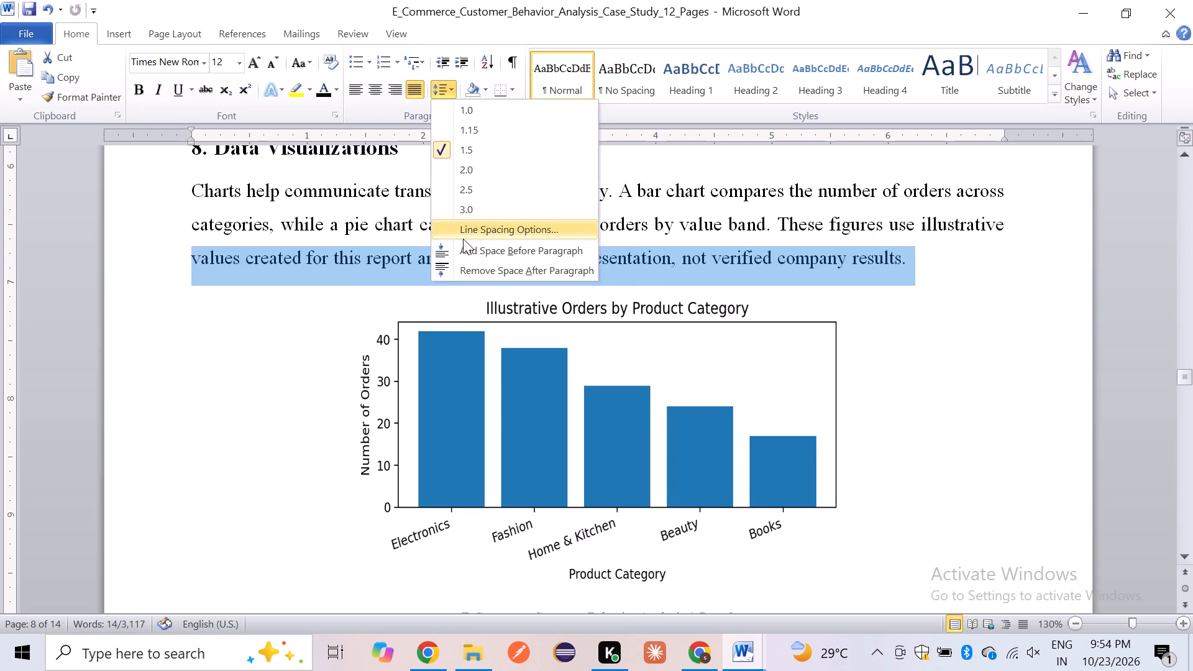
{"action": "left_click", "coordinate": [463, 269]}
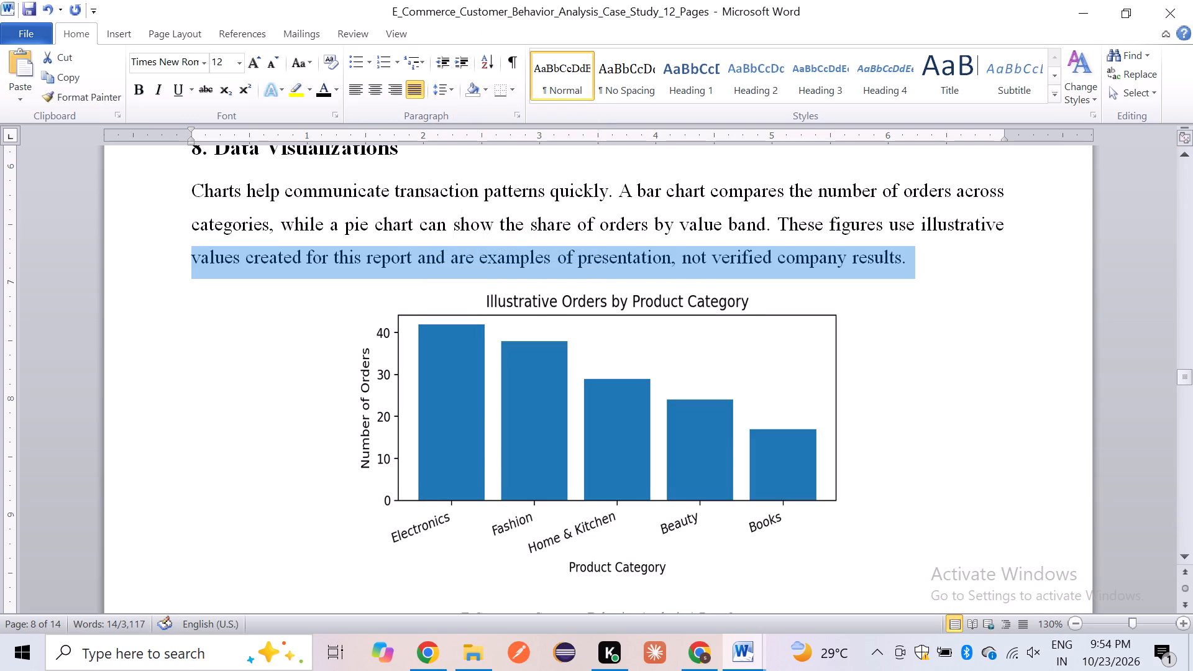
Shorten the bar chart further so its "Figure 1" caption fits beneath it on page 8.
{"action": "scroll", "coordinate": [270, 400], "scroll_direction": "down", "scroll_amount": 1}
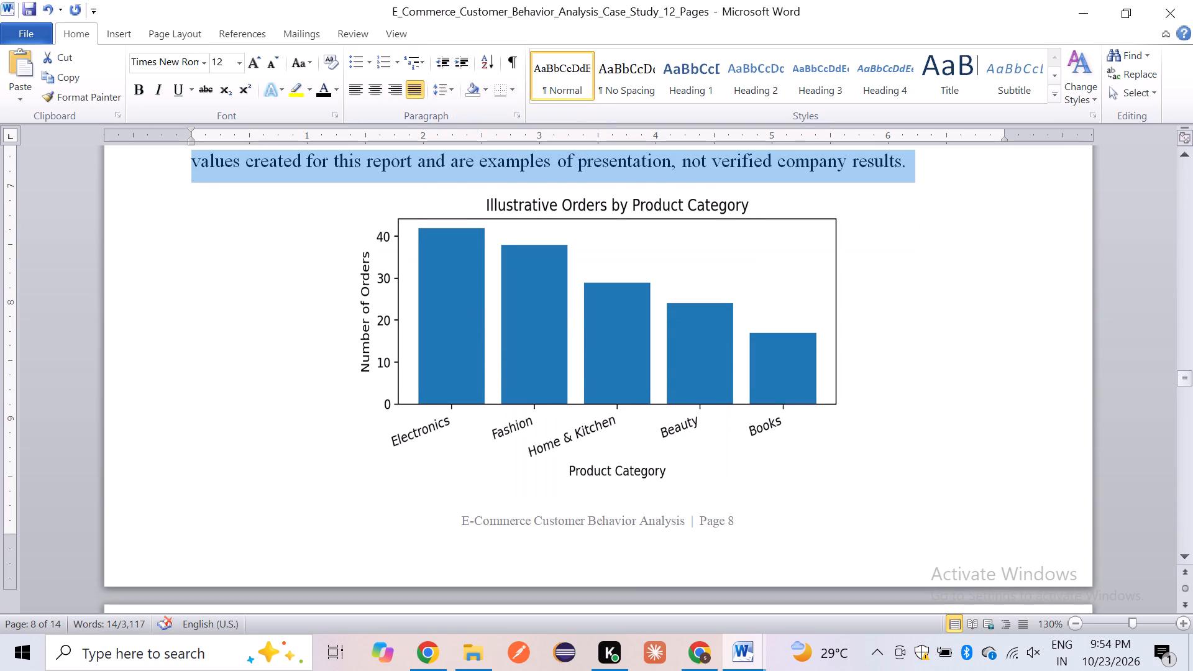
{"action": "left_click", "coordinate": [548, 385]}
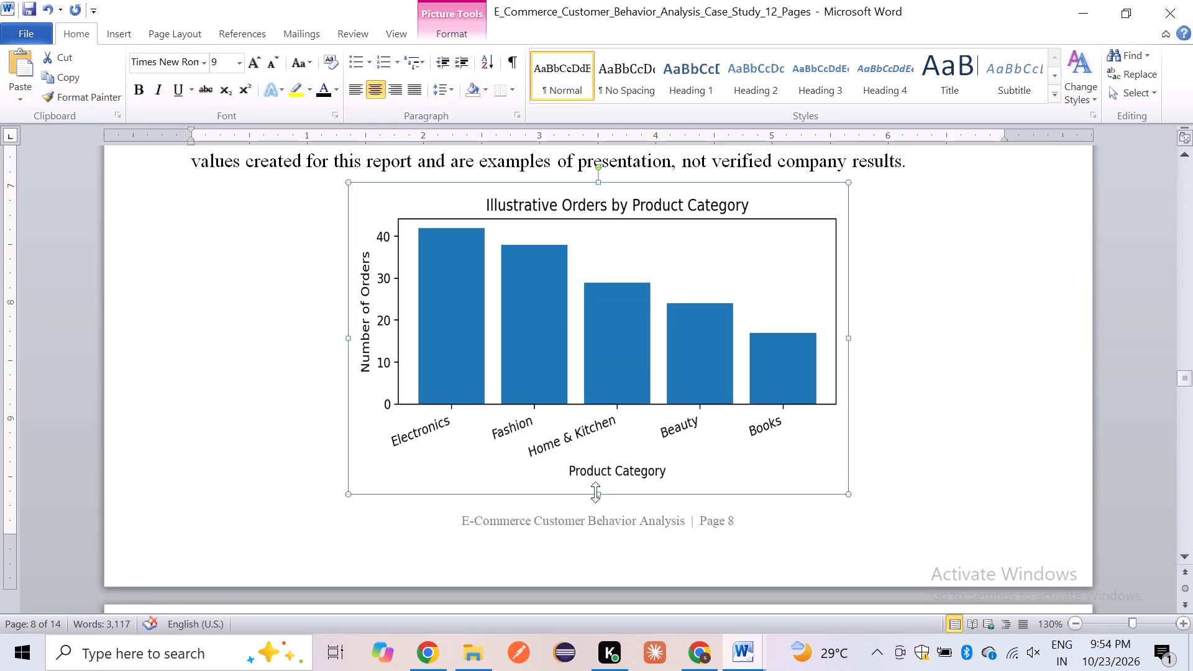
{"action": "left_click_drag", "start_coordinate": [595, 492], "coordinate": [595, 486]}
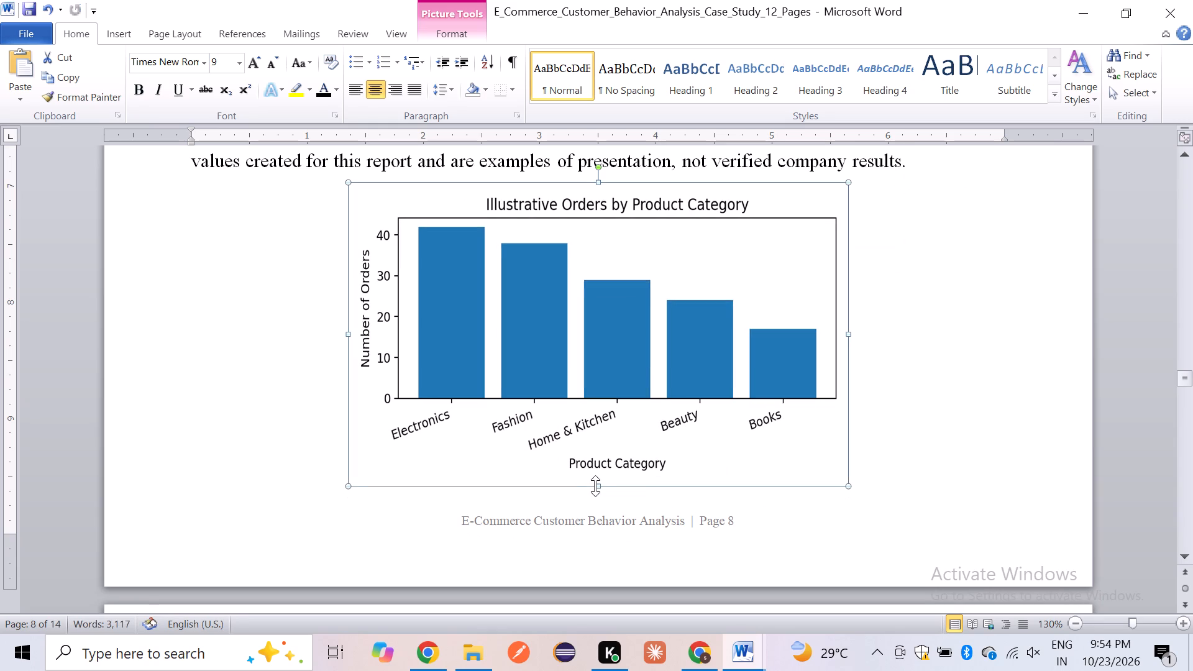
{"action": "left_click_drag", "start_coordinate": [598, 486], "coordinate": [596, 472]}
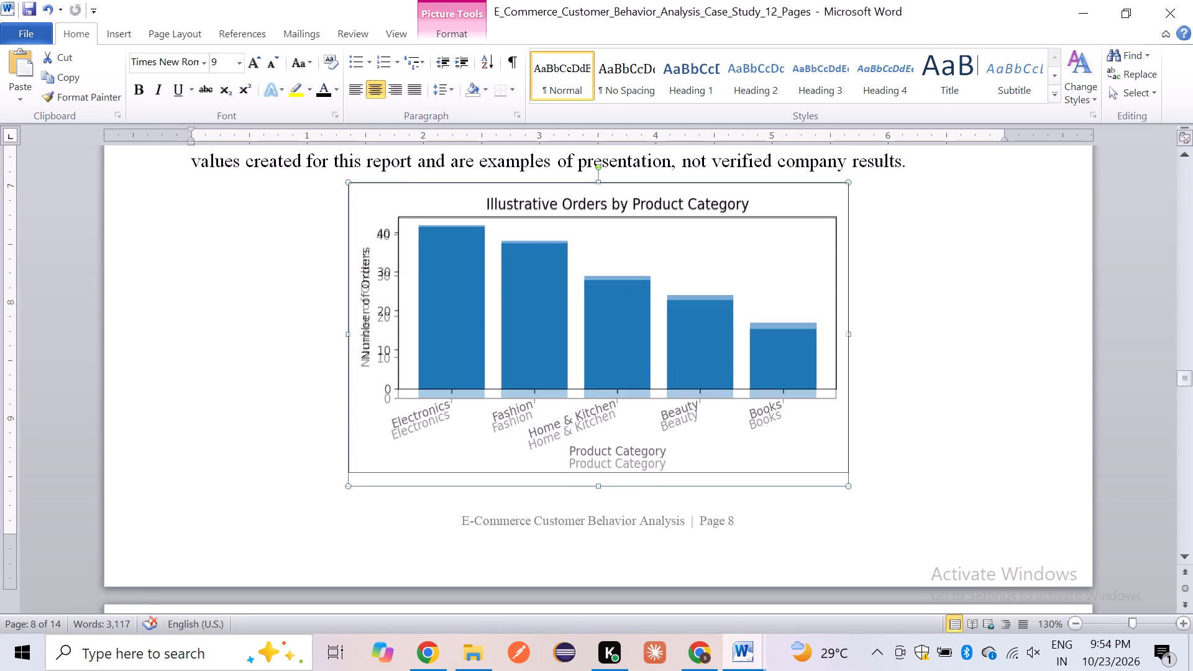
{"action": "left_click_drag", "start_coordinate": [596, 472], "coordinate": [595, 461]}
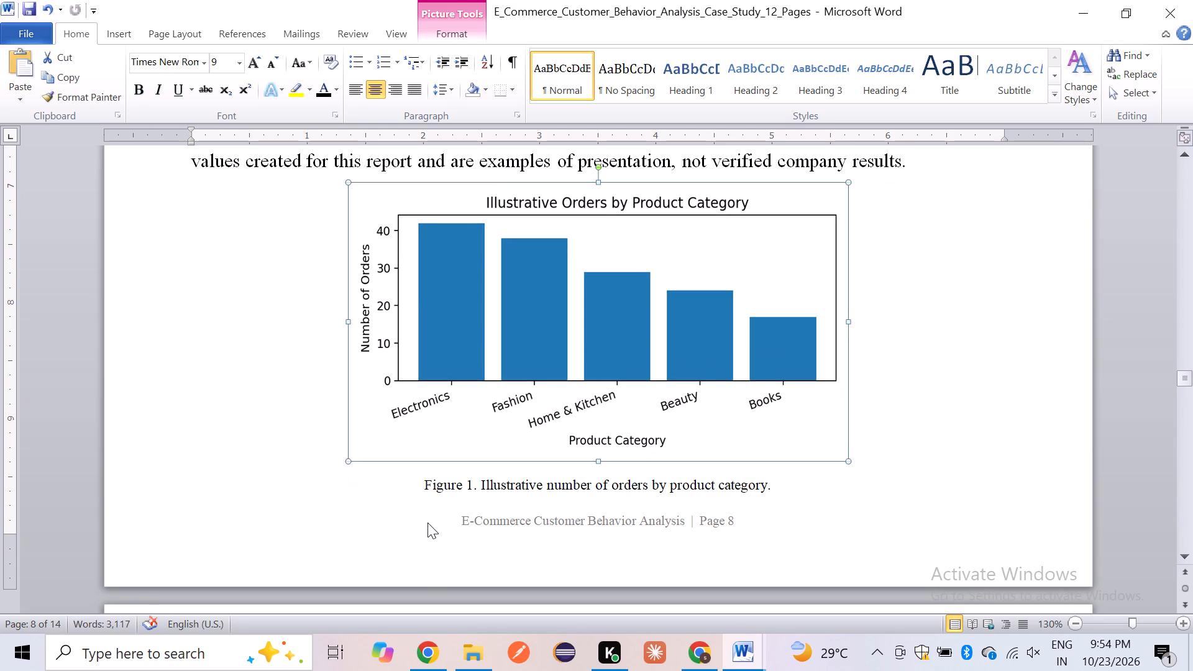
{"action": "left_click", "coordinate": [210, 439]}
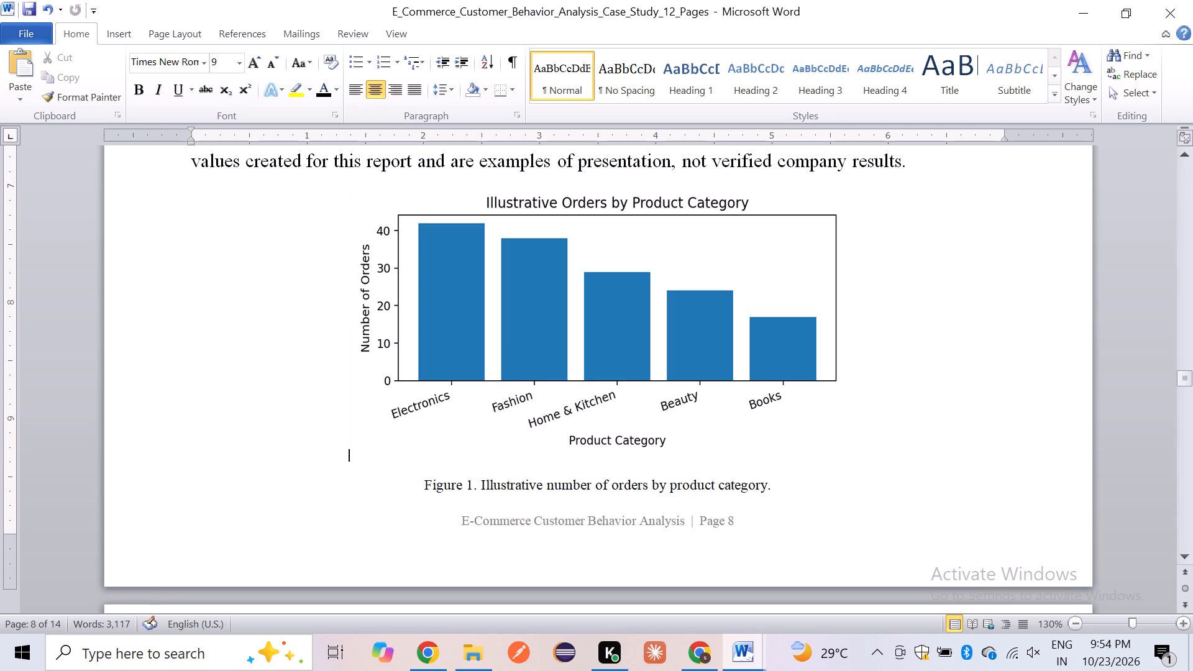
Reduce the height of the "Illustrative Distribution of Order Values" pie chart on page 9, keeping its width.
{"action": "scroll", "coordinate": [210, 439], "scroll_direction": "down", "scroll_amount": 1}
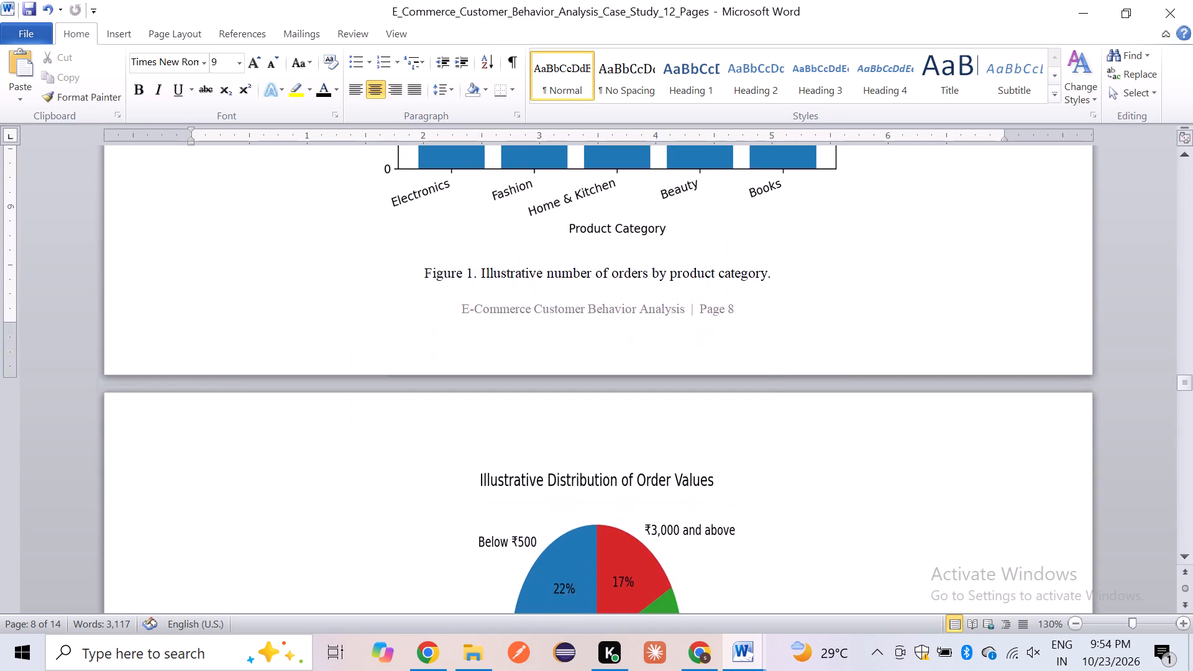
{"action": "scroll", "coordinate": [210, 439], "scroll_direction": "down", "scroll_amount": 2}
{"action": "left_click", "coordinate": [612, 358]}
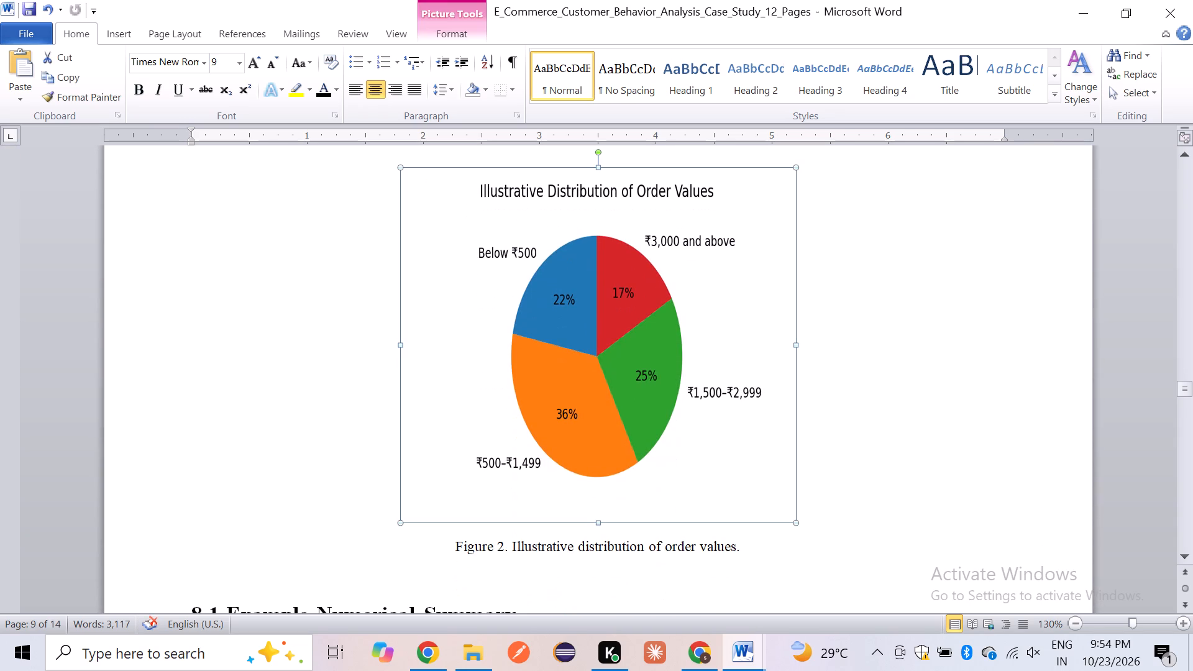
{"action": "left_click_drag", "start_coordinate": [599, 524], "coordinate": [601, 509]}
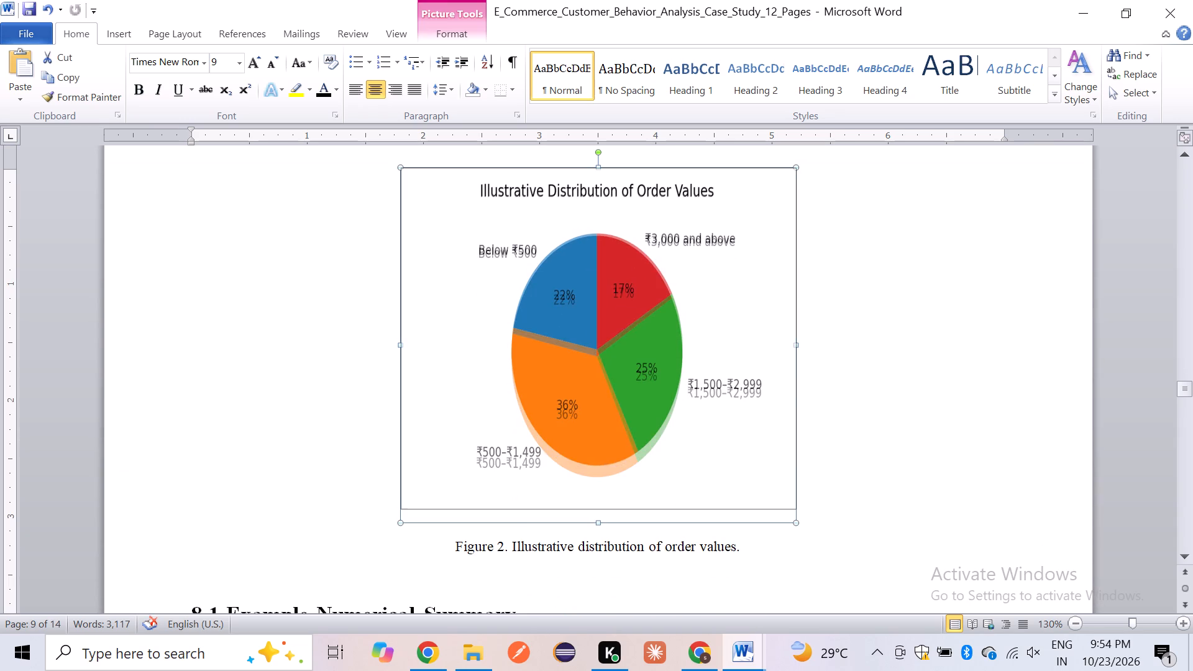
{"action": "left_click_drag", "start_coordinate": [601, 509], "coordinate": [601, 508]}
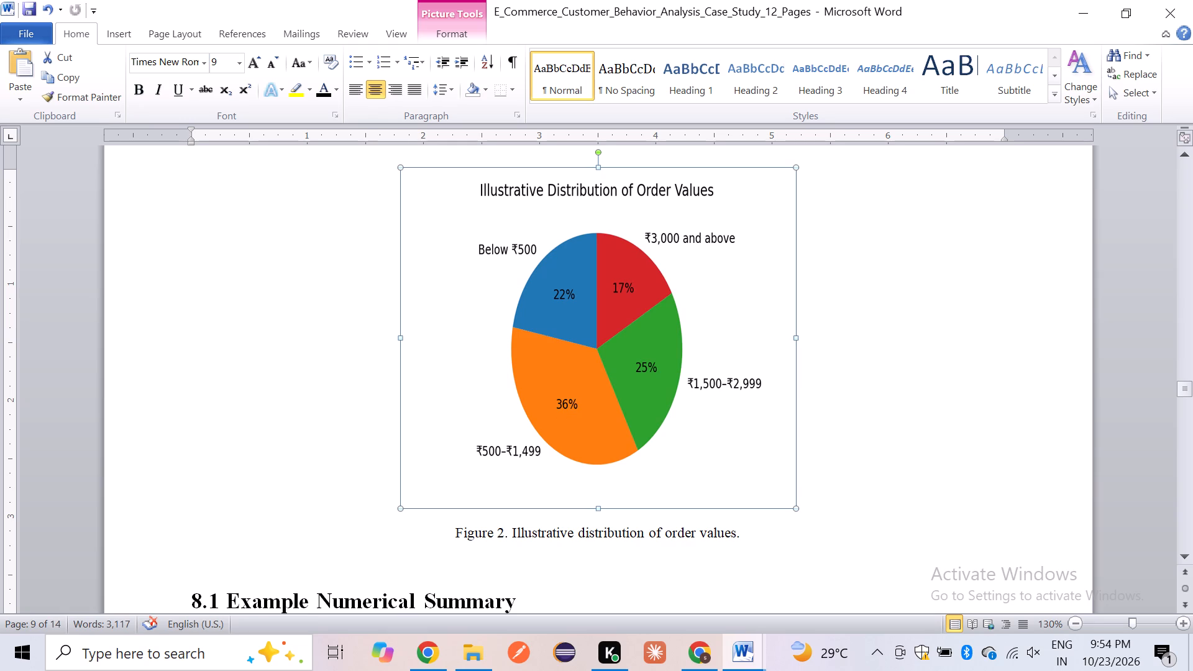
{"action": "left_click_drag", "start_coordinate": [598, 509], "coordinate": [603, 488]}
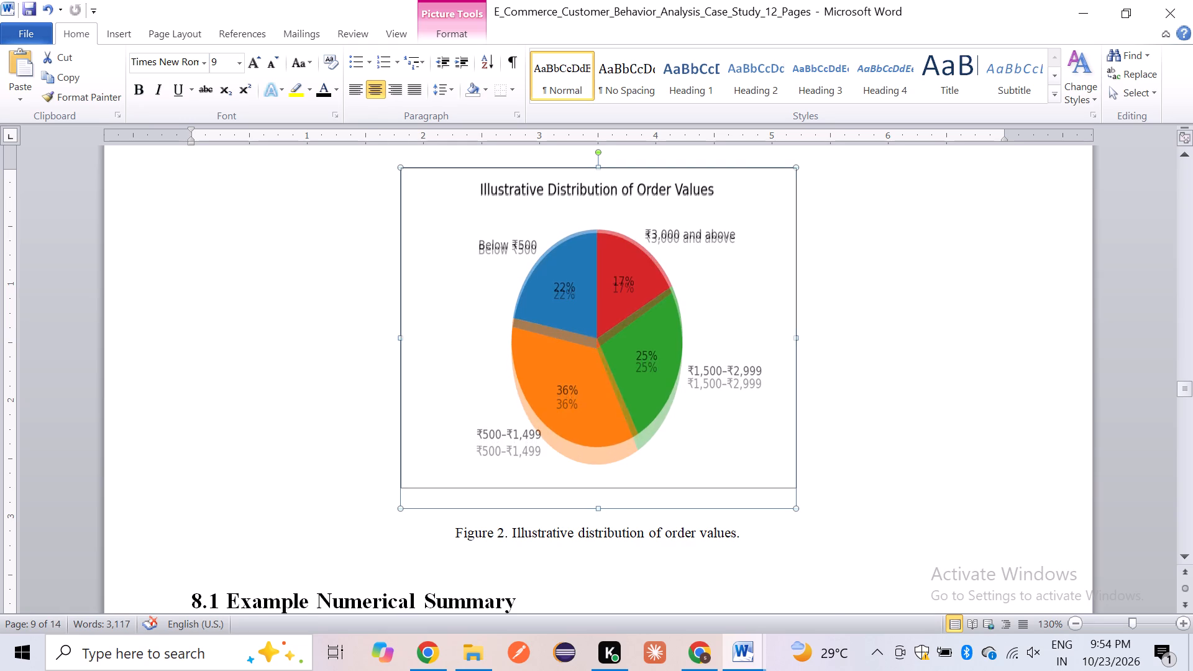
{"action": "left_click_drag", "start_coordinate": [603, 488], "coordinate": [603, 487]}
{"action": "left_click", "coordinate": [565, 438]}
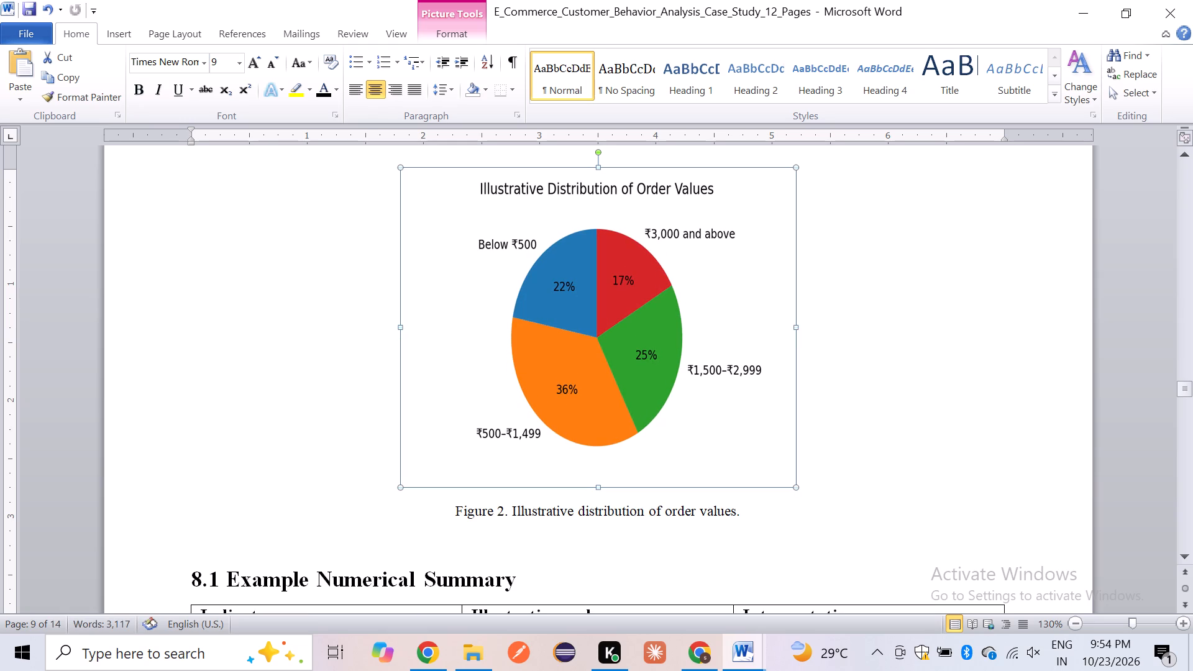
Justify the paragraph below the 8.1 Example Numerical Summary table that begins "The numbers in the summary are illustrative.".
{"action": "scroll", "coordinate": [280, 369], "scroll_direction": "down", "scroll_amount": 1}
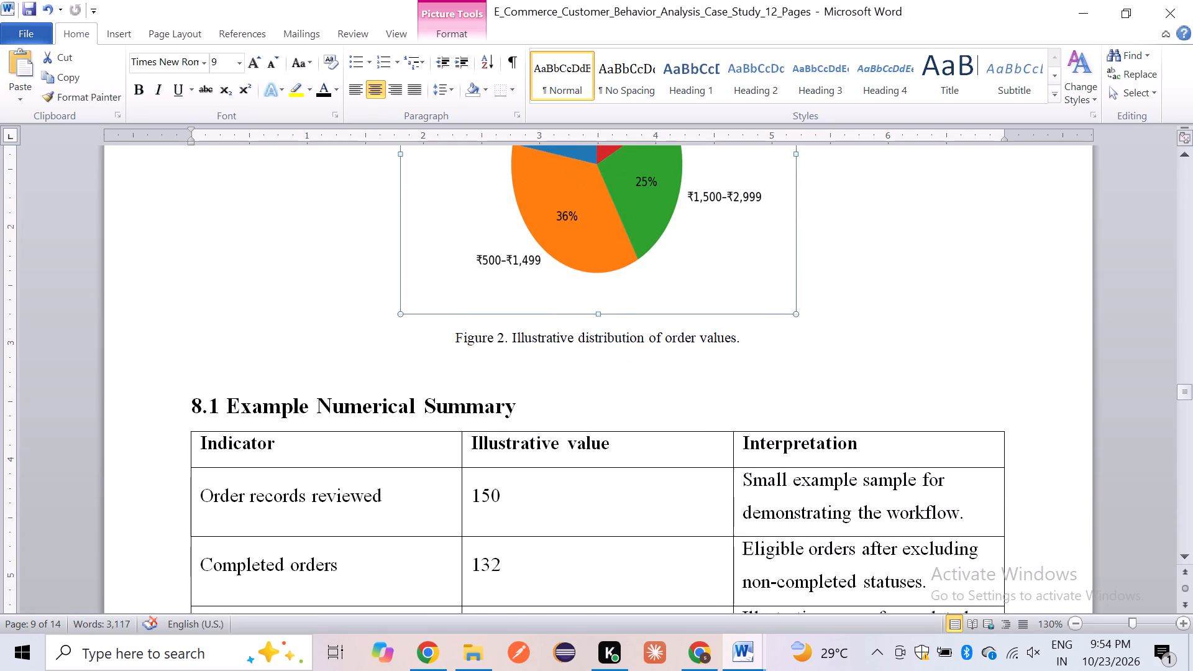
{"action": "scroll", "coordinate": [158, 365], "scroll_direction": "down", "scroll_amount": 1}
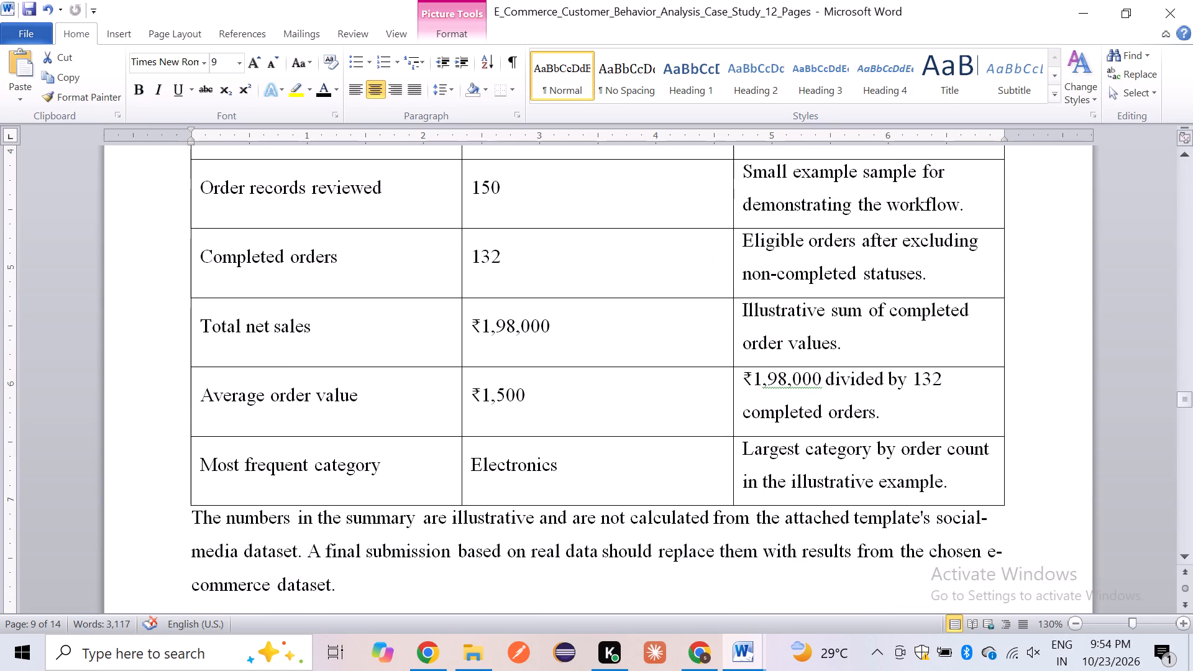
{"action": "scroll", "coordinate": [158, 365], "scroll_direction": "down", "scroll_amount": 1}
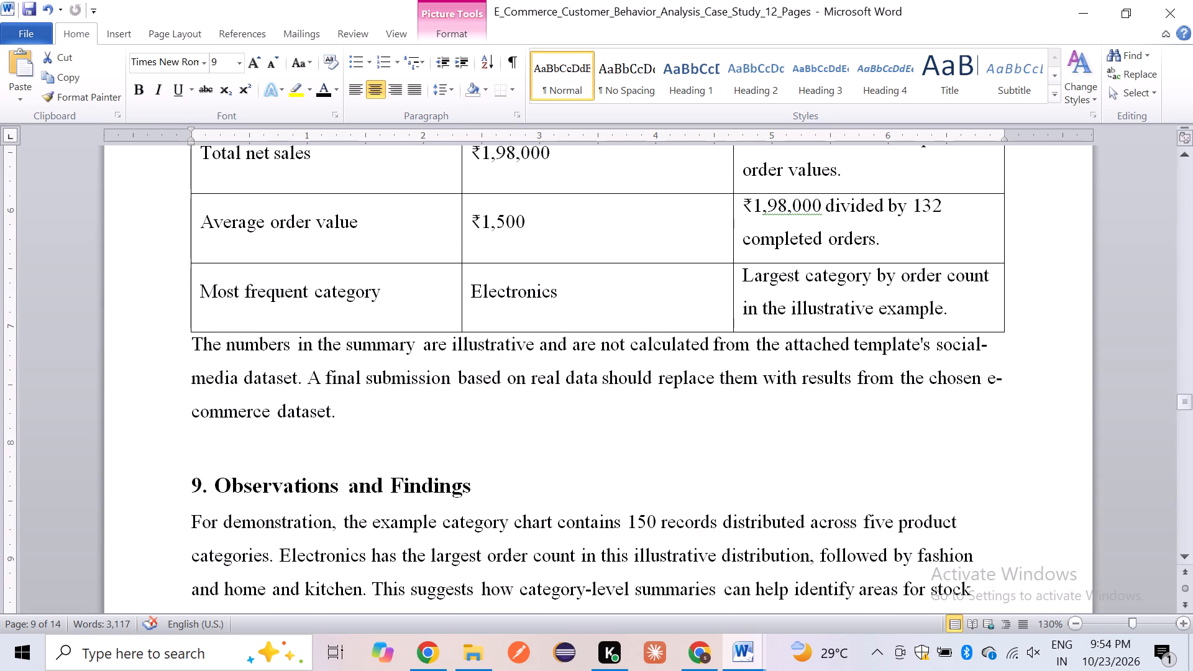
{"action": "left_click_drag", "start_coordinate": [187, 344], "coordinate": [330, 404]}
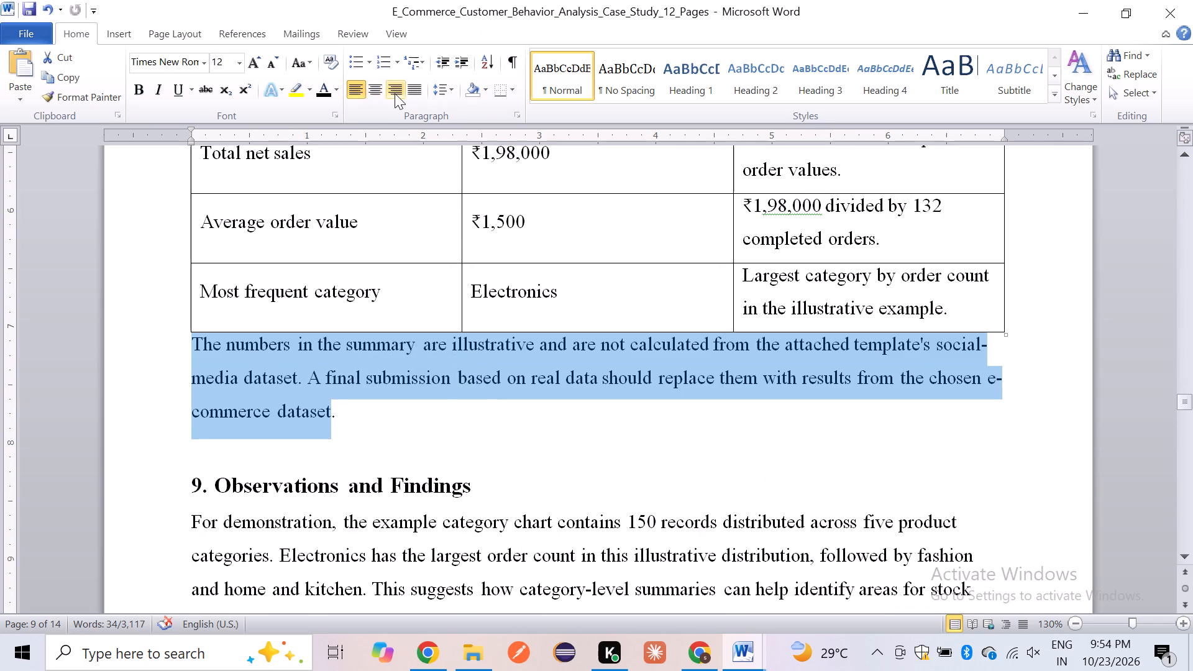
{"action": "left_click", "coordinate": [421, 93]}
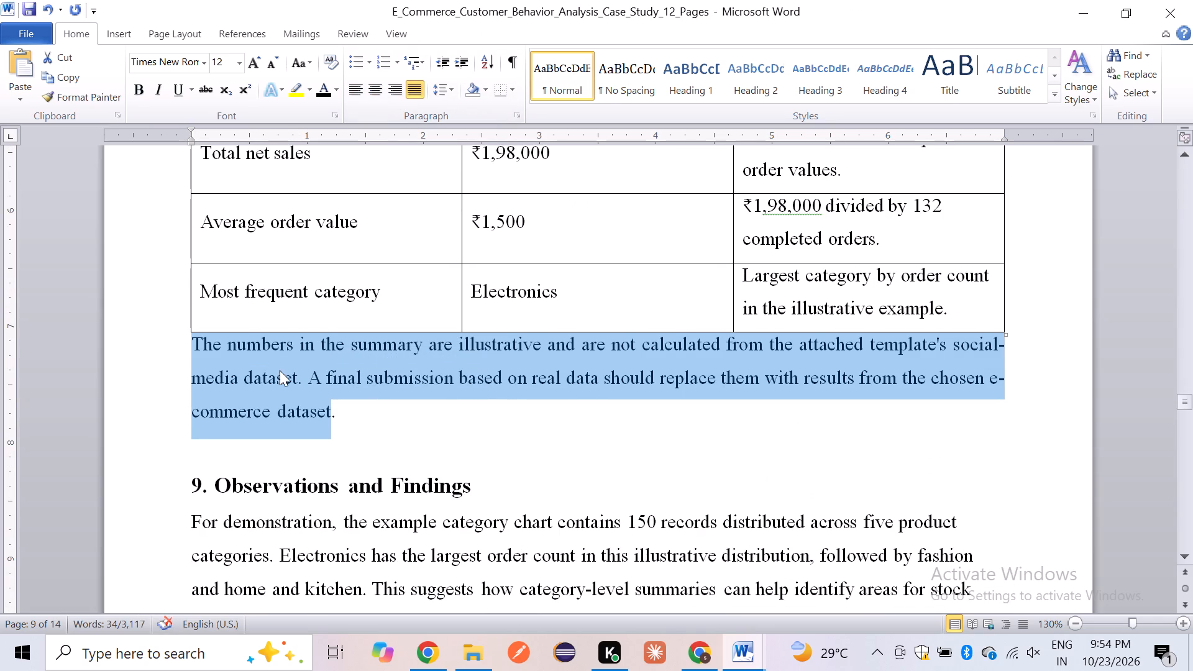
Justify the body paragraph under the heading "9. Observations and Findings.".
{"action": "scroll", "coordinate": [281, 373], "scroll_direction": "down", "scroll_amount": 1}
{"action": "scroll", "coordinate": [281, 373], "scroll_direction": "up", "scroll_amount": 1}
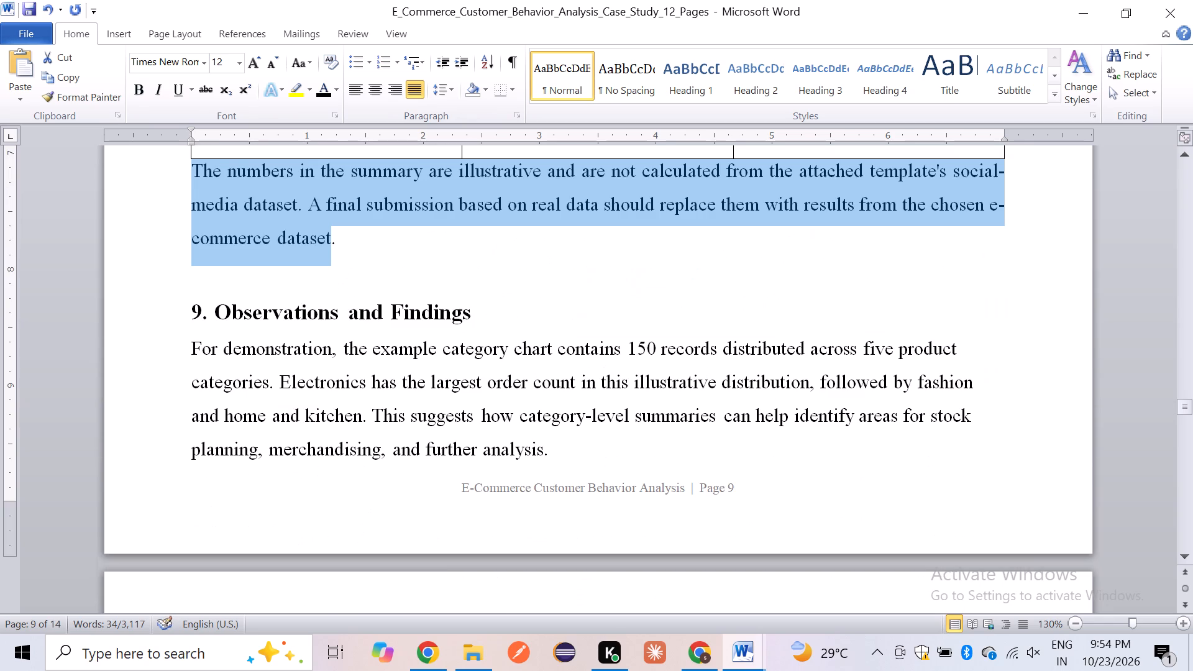
{"action": "left_click_drag", "start_coordinate": [185, 347], "coordinate": [558, 452]}
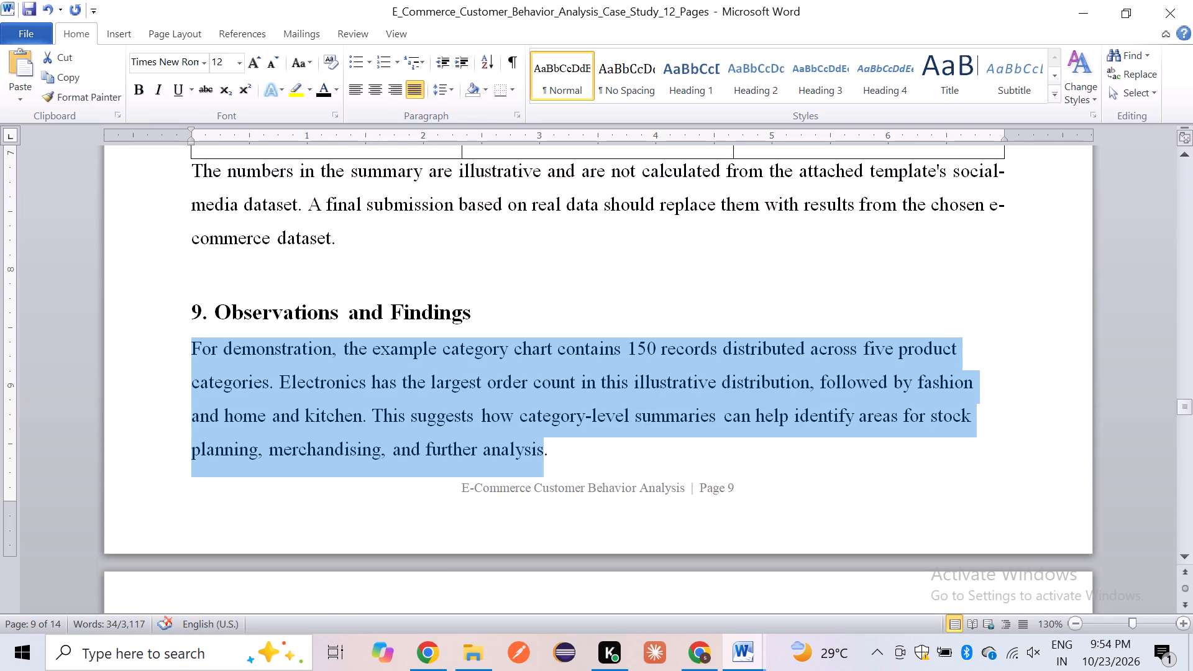
{"action": "left_click_drag", "start_coordinate": [558, 452], "coordinate": [558, 452]}
{"action": "left_click", "coordinate": [415, 84]}
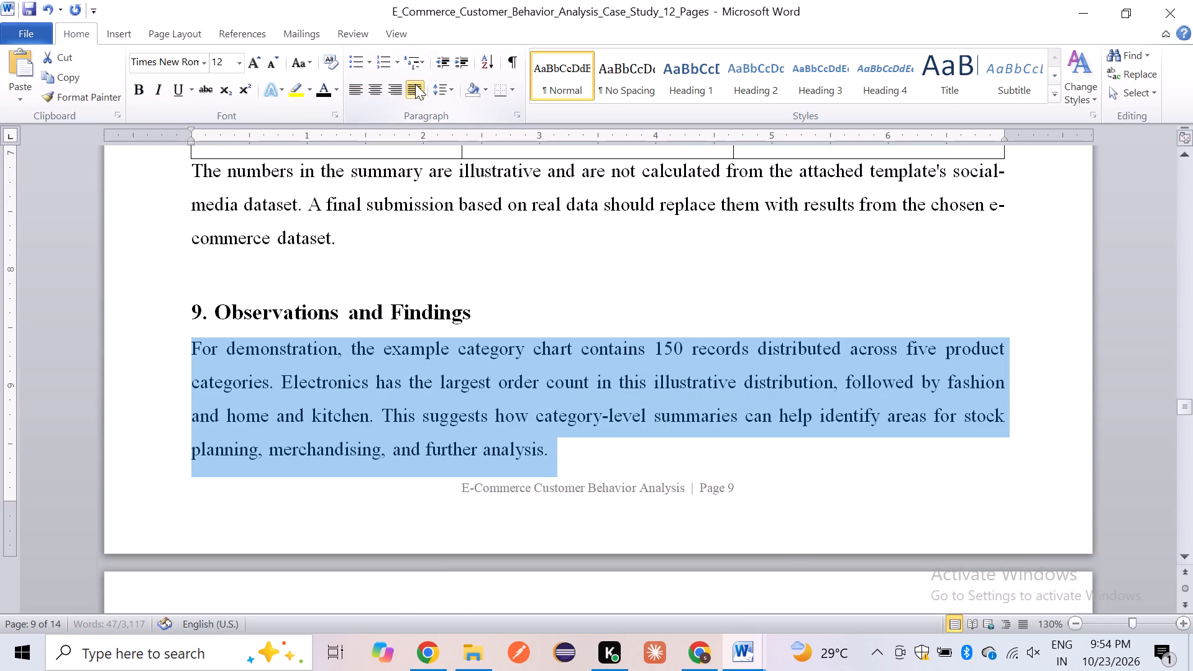
Justify the body paragraphs under "9.1 Purchase Patterns" and "9.2 Spending Patterns.".
{"action": "scroll", "coordinate": [408, 309], "scroll_direction": "down", "scroll_amount": 2}
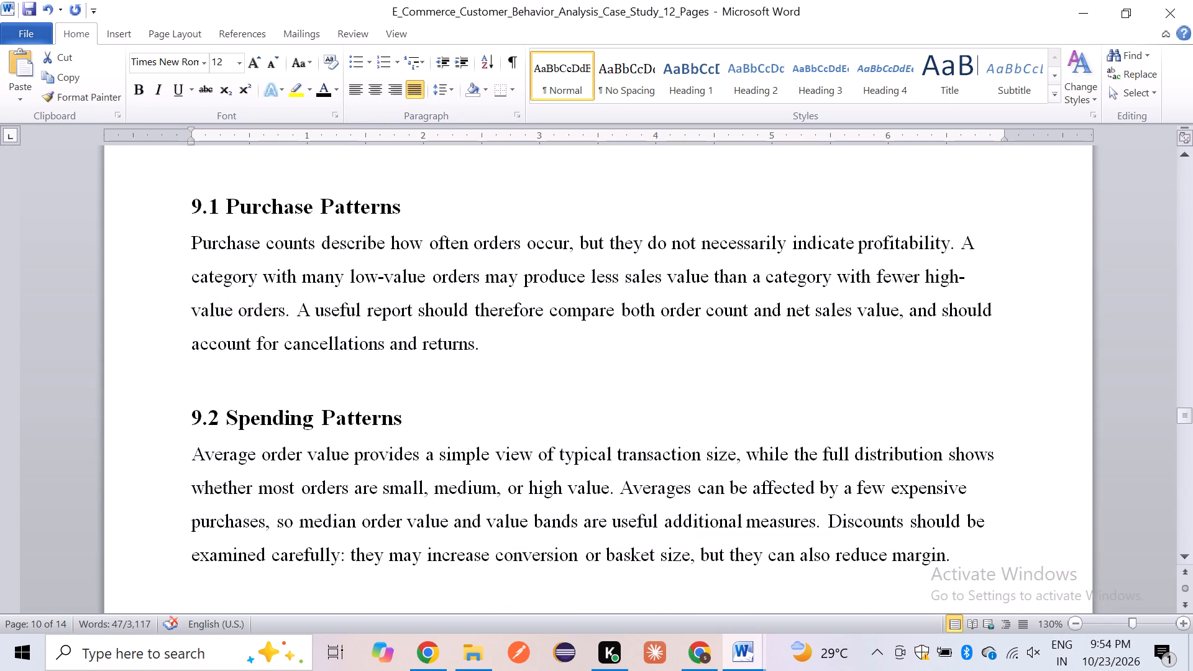
{"action": "left_click_drag", "start_coordinate": [188, 244], "coordinate": [538, 350]}
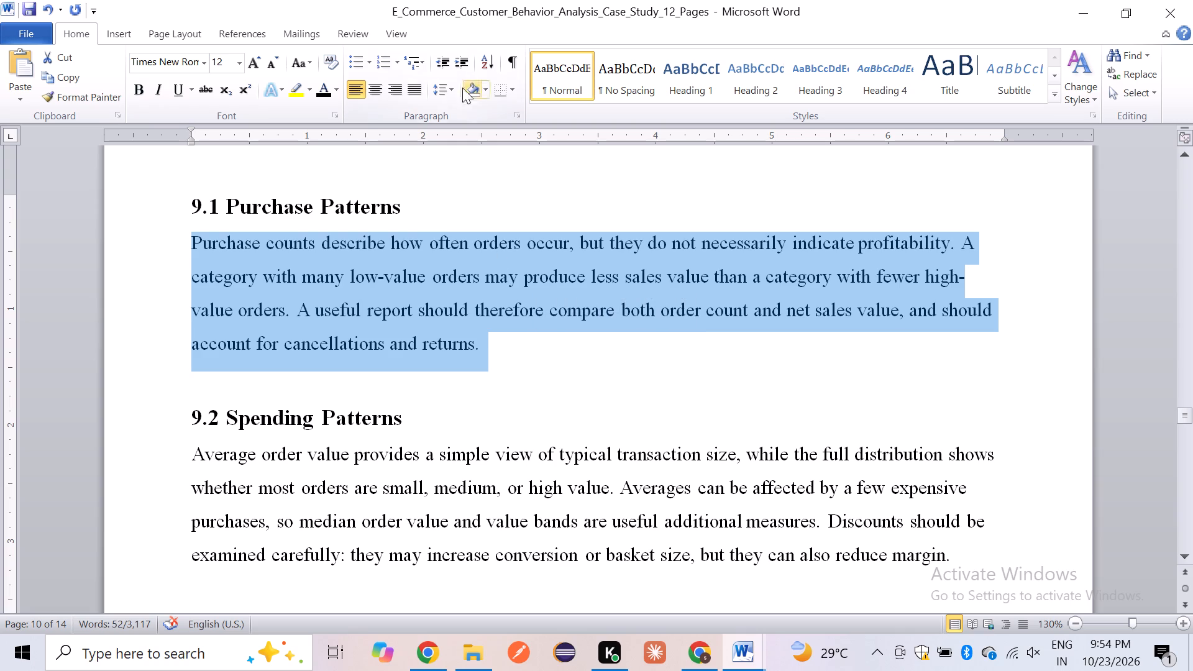
{"action": "left_click", "coordinate": [409, 86]}
{"action": "scroll", "coordinate": [383, 272], "scroll_direction": "down", "scroll_amount": 1}
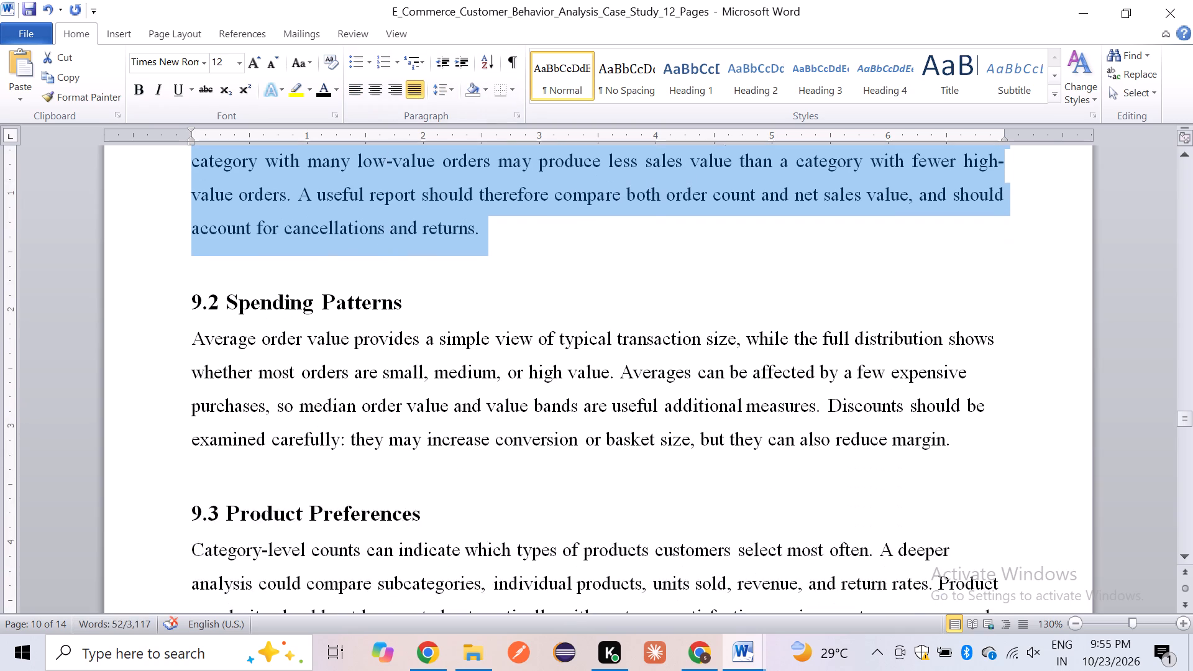
{"action": "scroll", "coordinate": [383, 272], "scroll_direction": "down", "scroll_amount": 2}
{"action": "left_click_drag", "start_coordinate": [190, 211], "coordinate": [969, 322]}
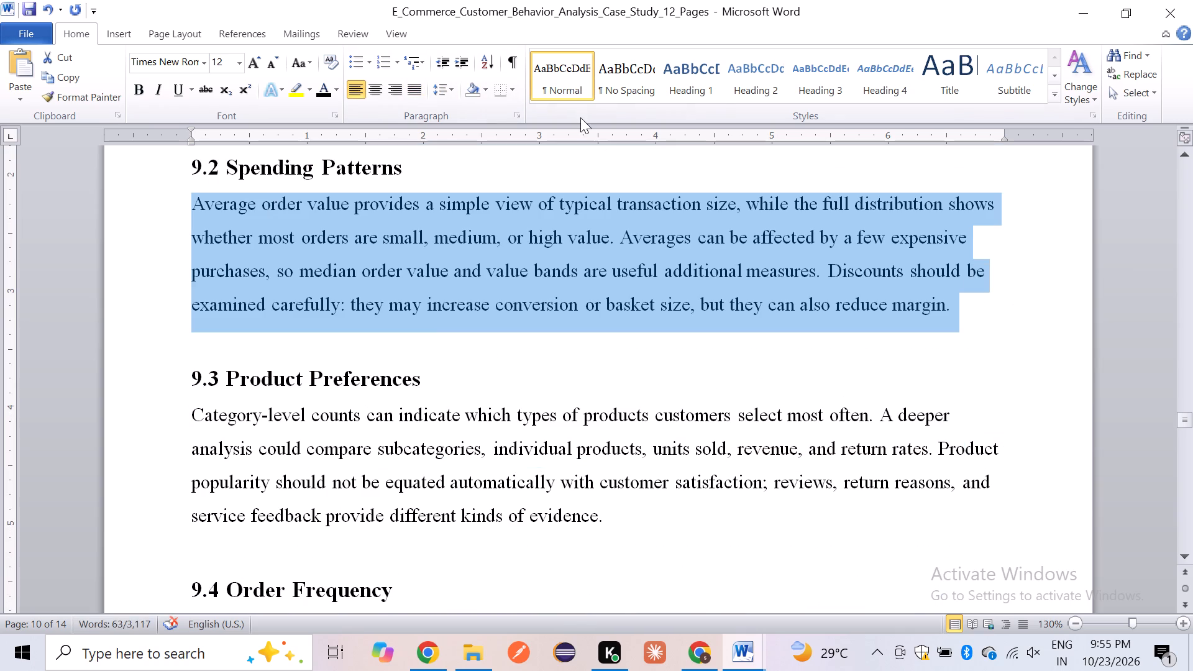
{"action": "left_click", "coordinate": [422, 84]}
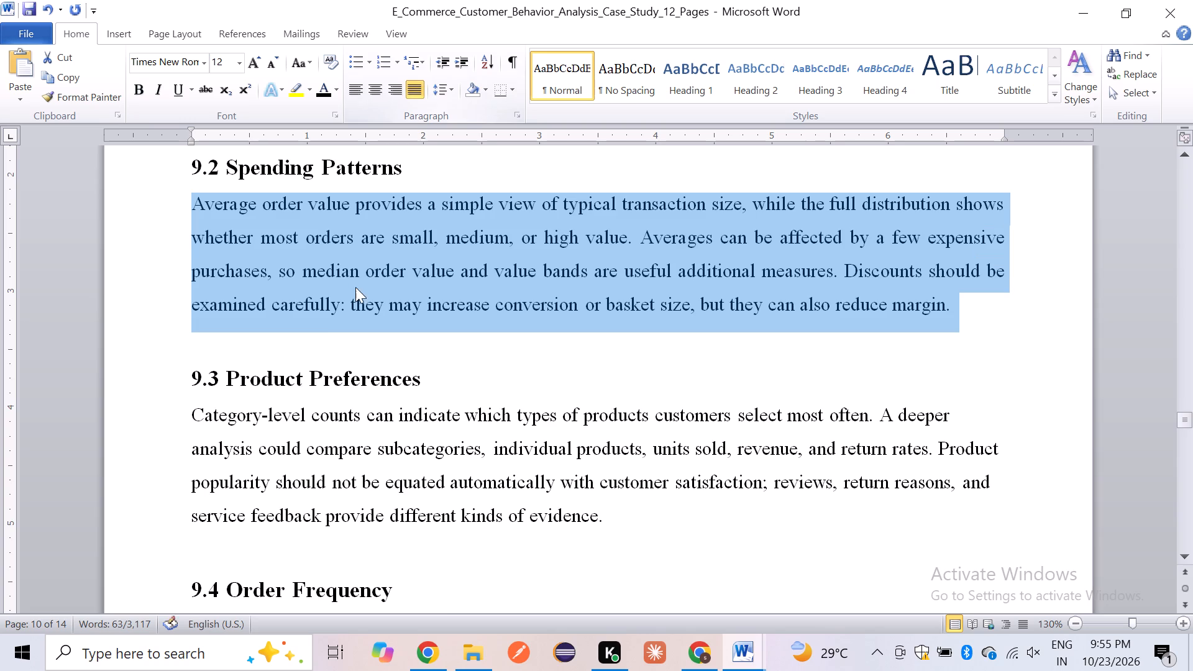
Justify the body paragraphs under "9.3 Product Preferences" and "9.4 Order Frequency.".
{"action": "scroll", "coordinate": [355, 287], "scroll_direction": "down", "scroll_amount": 1}
{"action": "scroll", "coordinate": [355, 287], "scroll_direction": "up", "scroll_amount": 1}
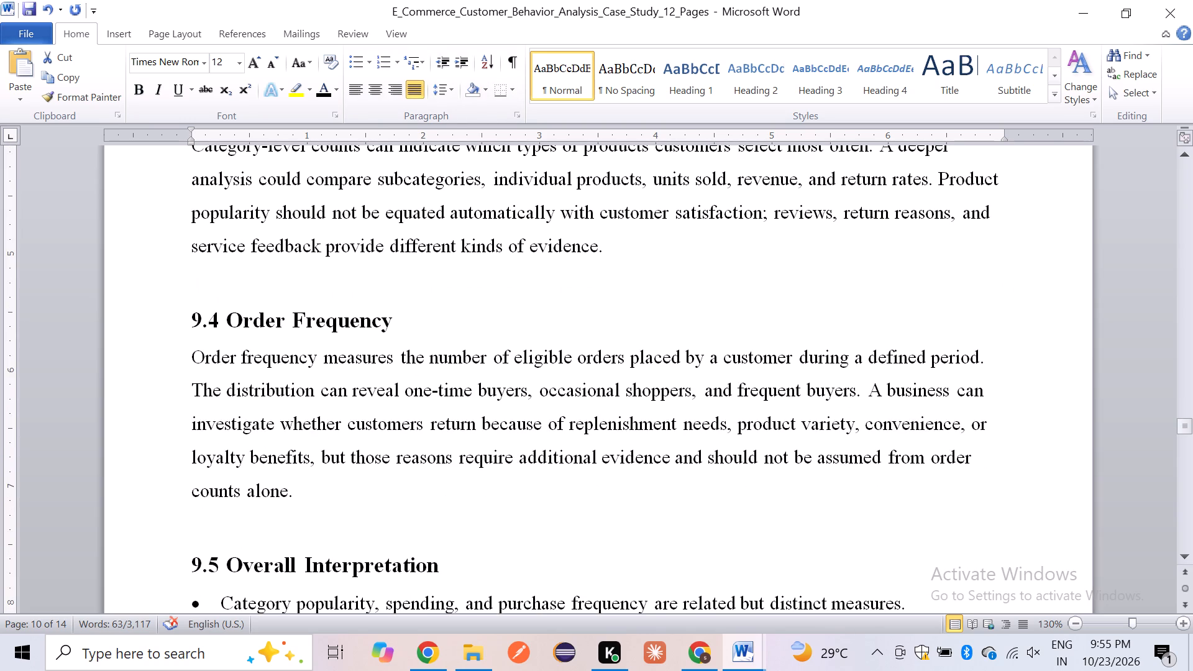
{"action": "left_click_drag", "start_coordinate": [650, 262], "coordinate": [224, 165]}
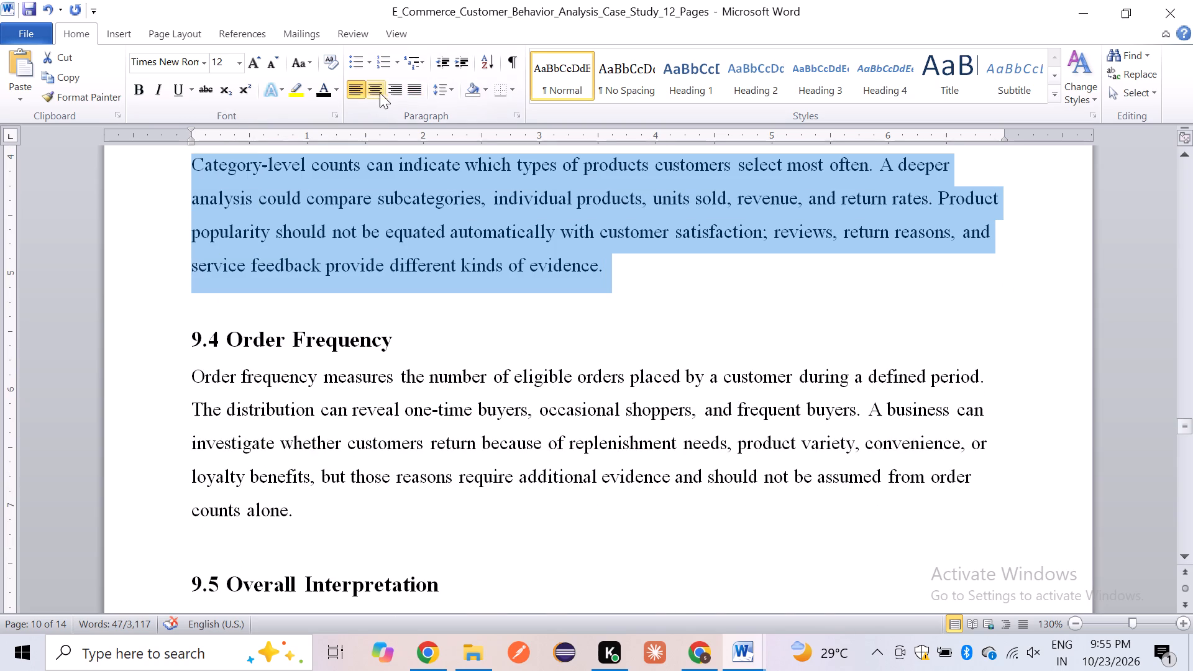
{"action": "left_click", "coordinate": [411, 96]}
{"action": "scroll", "coordinate": [354, 262], "scroll_direction": "down", "scroll_amount": 1}
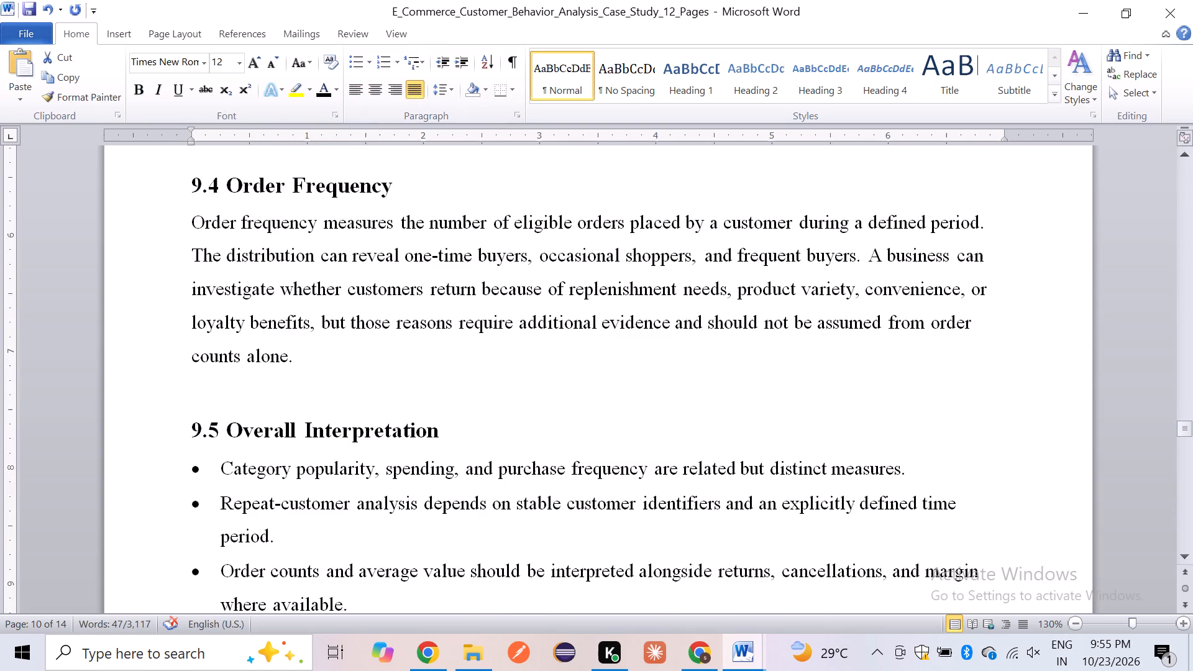
{"action": "scroll", "coordinate": [354, 262], "scroll_direction": "down", "scroll_amount": 1}
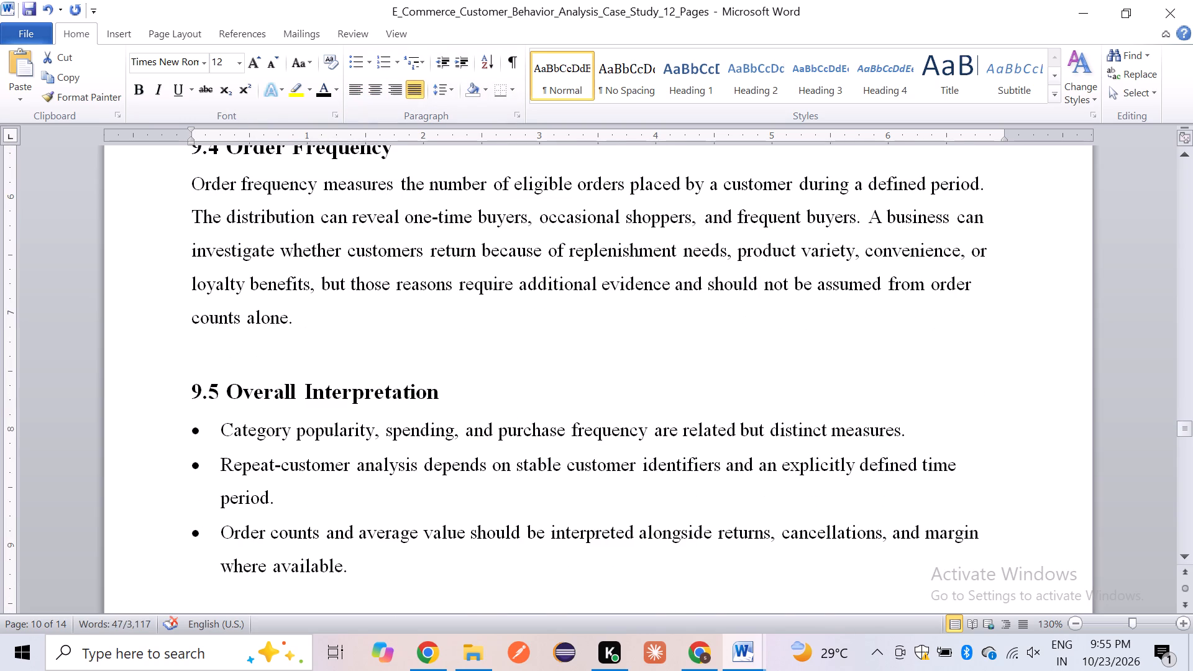
{"action": "left_click_drag", "start_coordinate": [182, 193], "coordinate": [311, 307]}
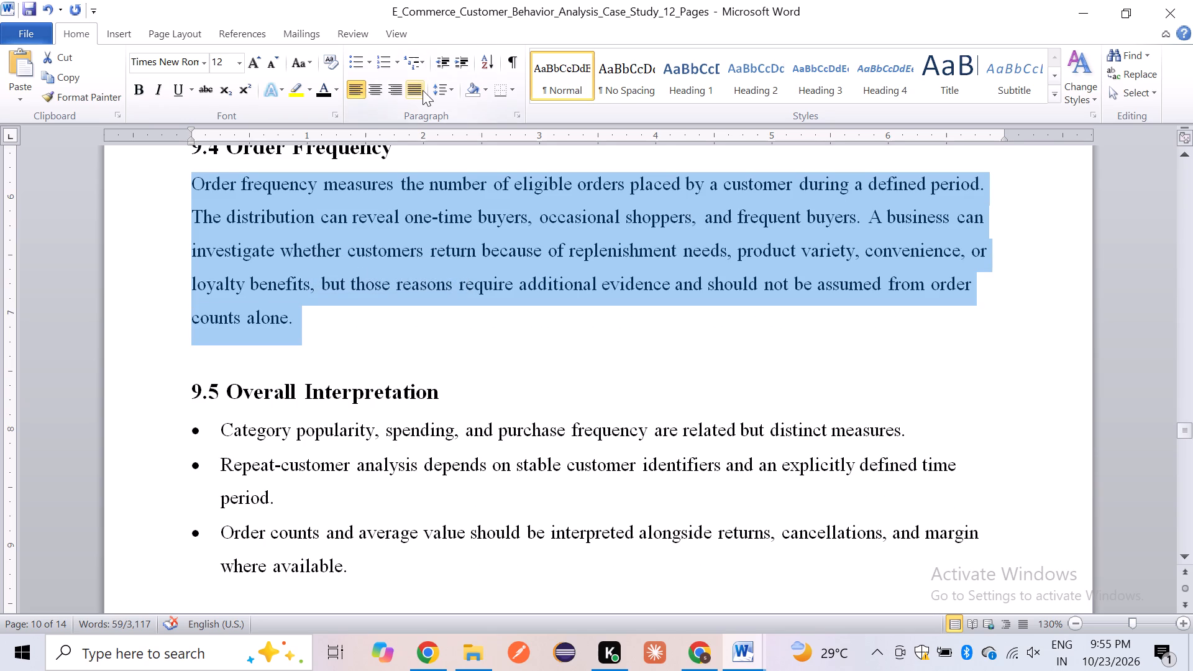
{"action": "left_click", "coordinate": [423, 90]}
Justify all the bullet points under "9.5 Overall Interpretation," including the one that falls on the following page.
{"action": "scroll", "coordinate": [375, 246], "scroll_direction": "down", "scroll_amount": 2}
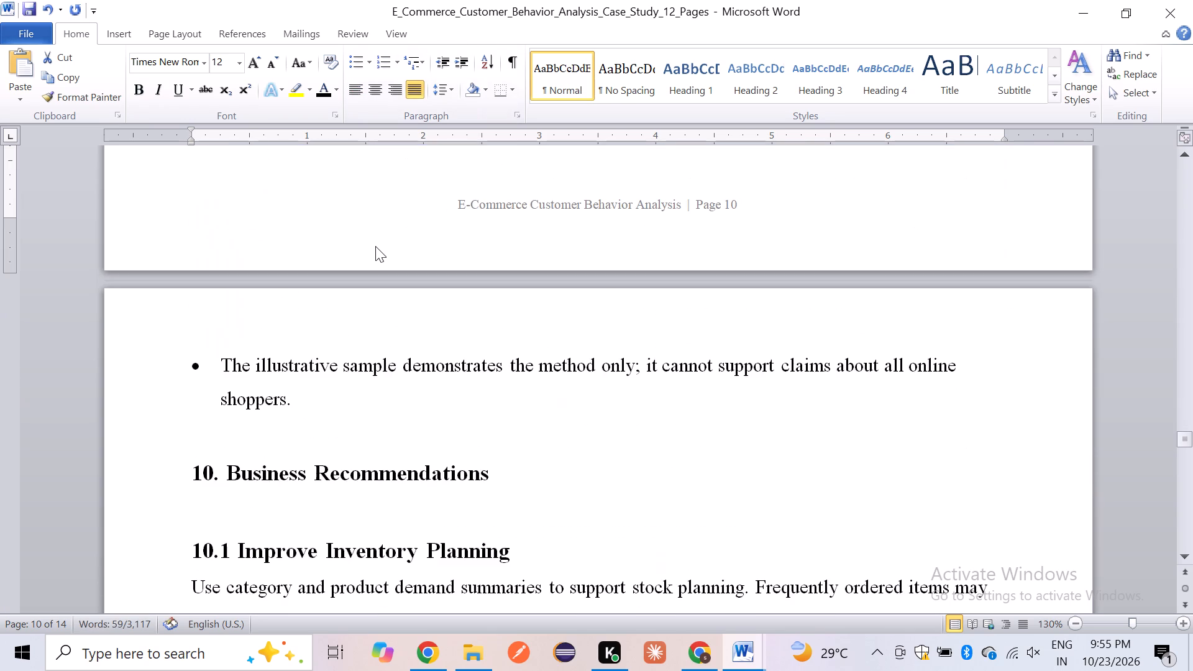
{"action": "scroll", "coordinate": [375, 246], "scroll_direction": "up", "scroll_amount": 2}
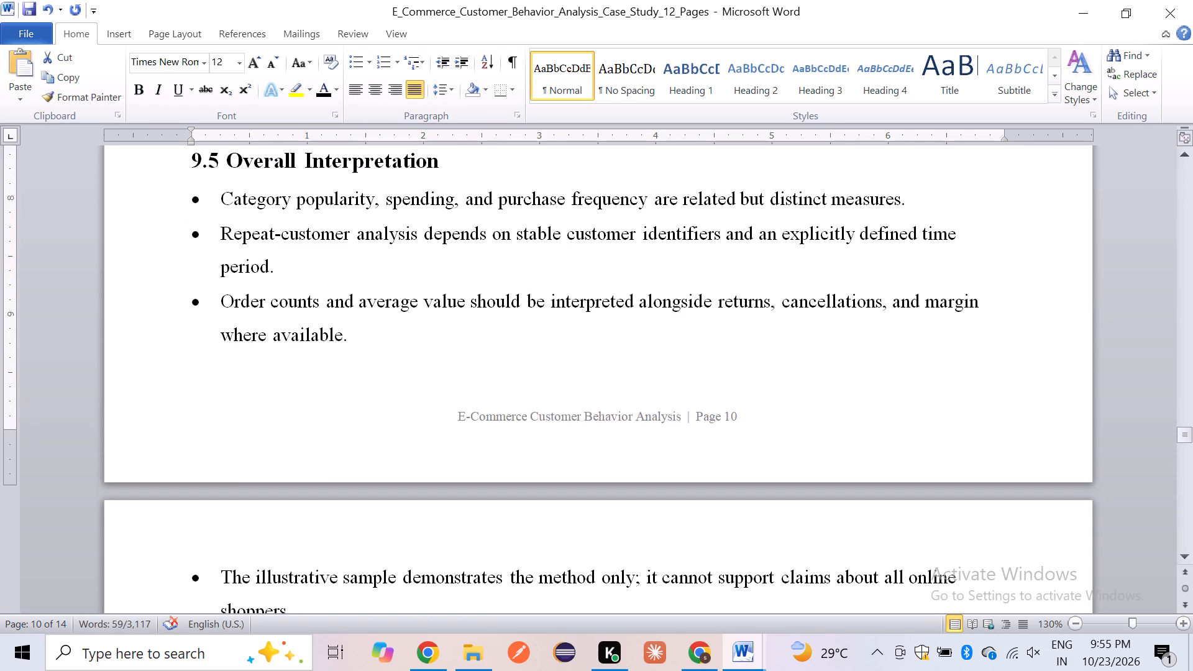
{"action": "left_click_drag", "start_coordinate": [219, 198], "coordinate": [462, 593]}
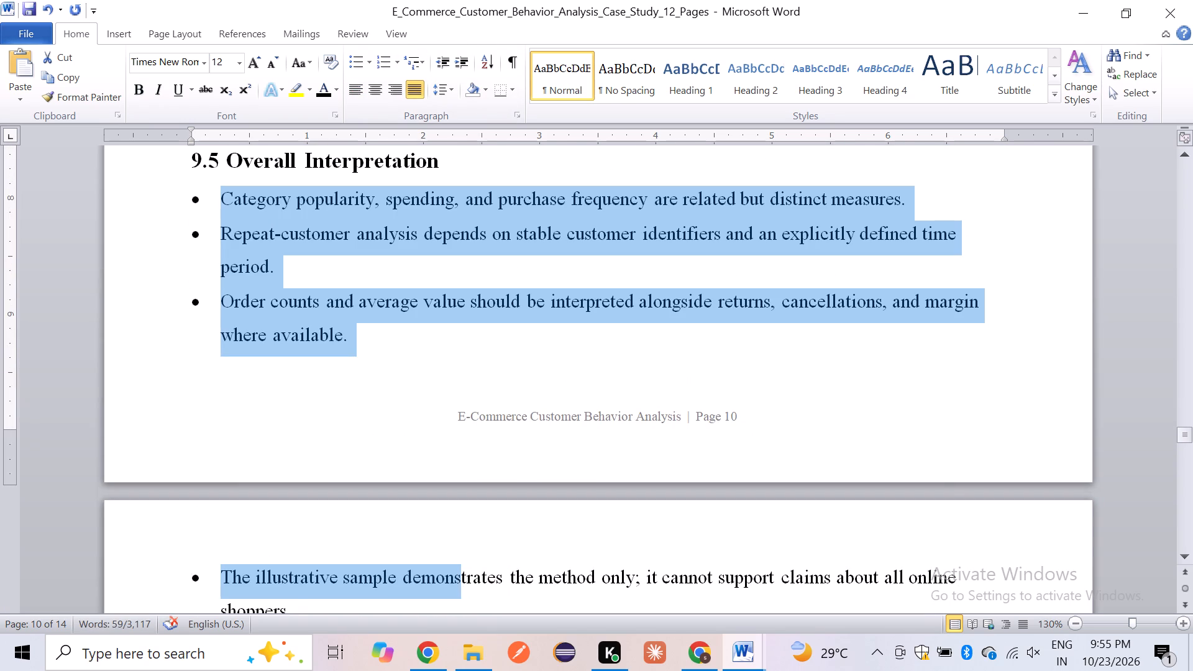
{"action": "left_click_drag", "start_coordinate": [462, 593], "coordinate": [478, 539]}
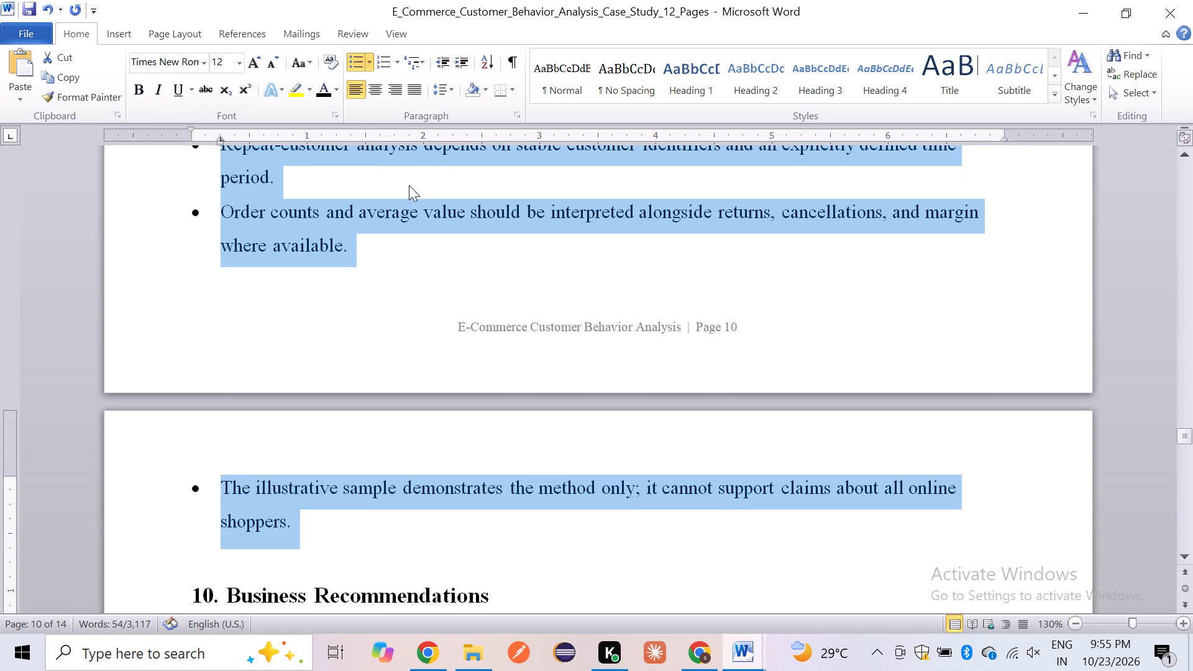
{"action": "left_click", "coordinate": [416, 91]}
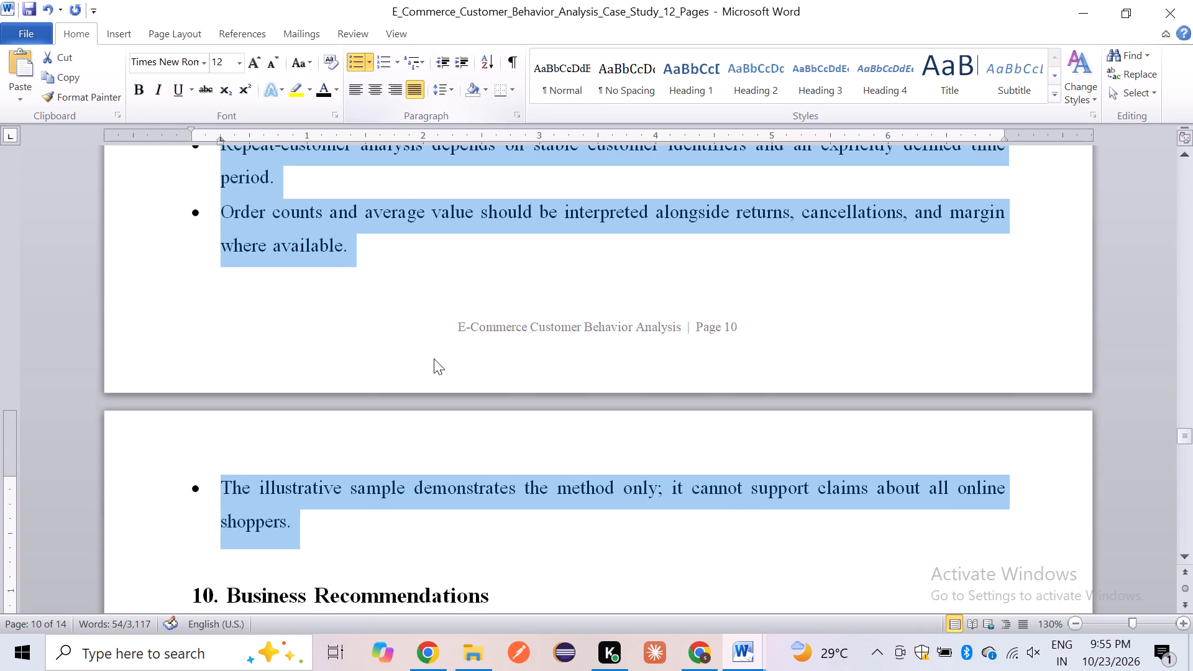
Justify the body paragraph under "10.1 Improve Inventory Planning.".
{"action": "scroll", "coordinate": [434, 358], "scroll_direction": "down", "scroll_amount": 2}
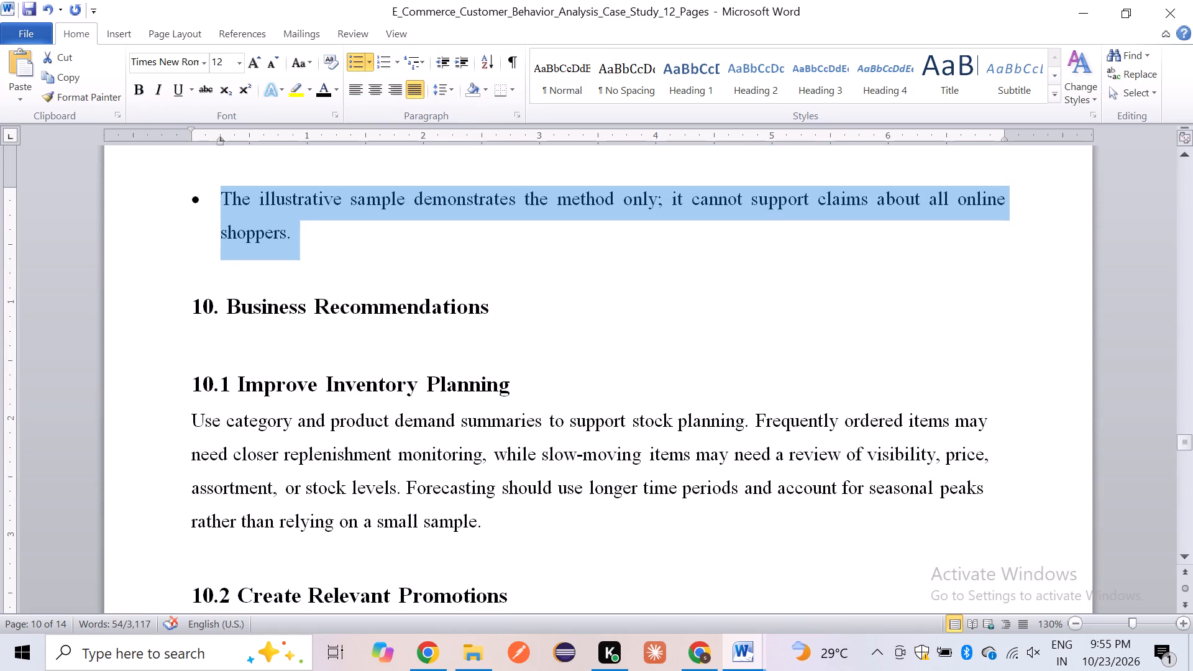
{"action": "left_click_drag", "start_coordinate": [186, 425], "coordinate": [479, 533]}
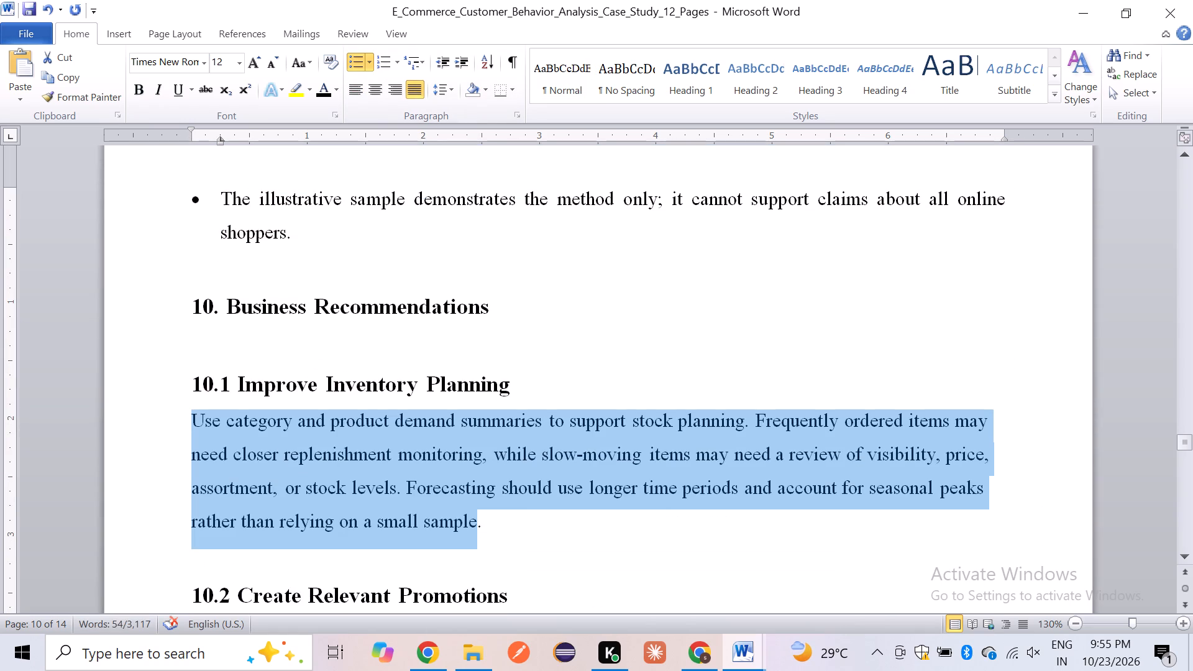
{"action": "left_click_drag", "start_coordinate": [479, 533], "coordinate": [482, 532]}
{"action": "left_click", "coordinate": [408, 89]}
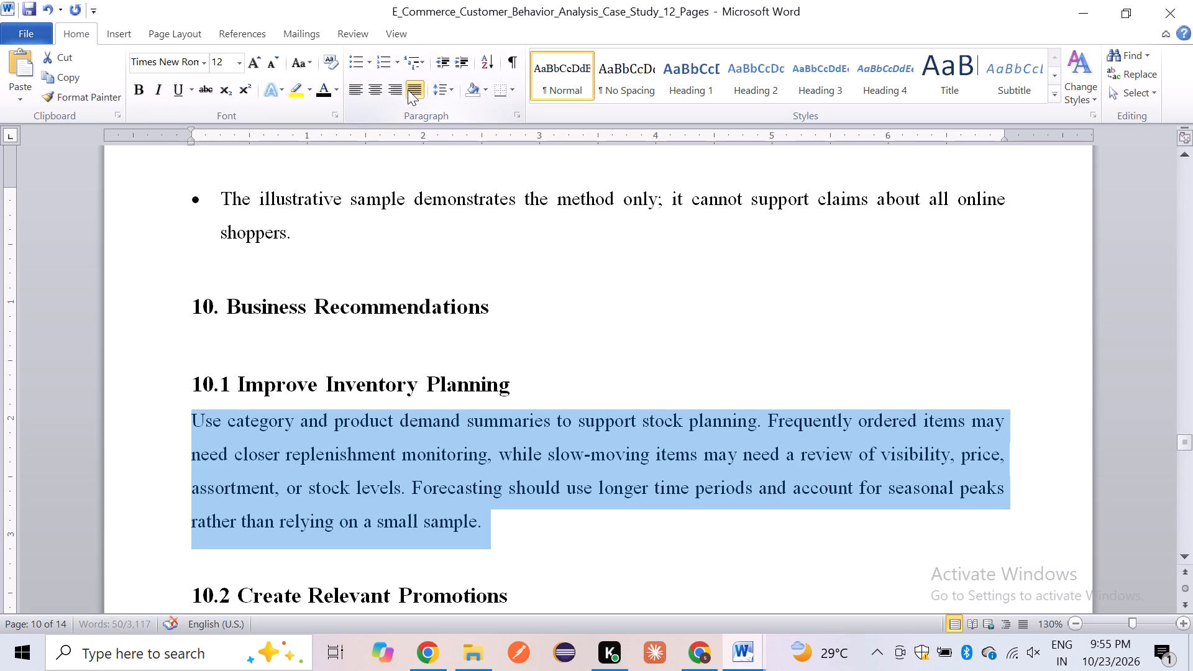
Justify the body paragraphs under "10.2 Create Relevant Promotions" and "10.3 Encourage Repeat Purchases.".
{"action": "scroll", "coordinate": [428, 285], "scroll_direction": "down", "scroll_amount": 1}
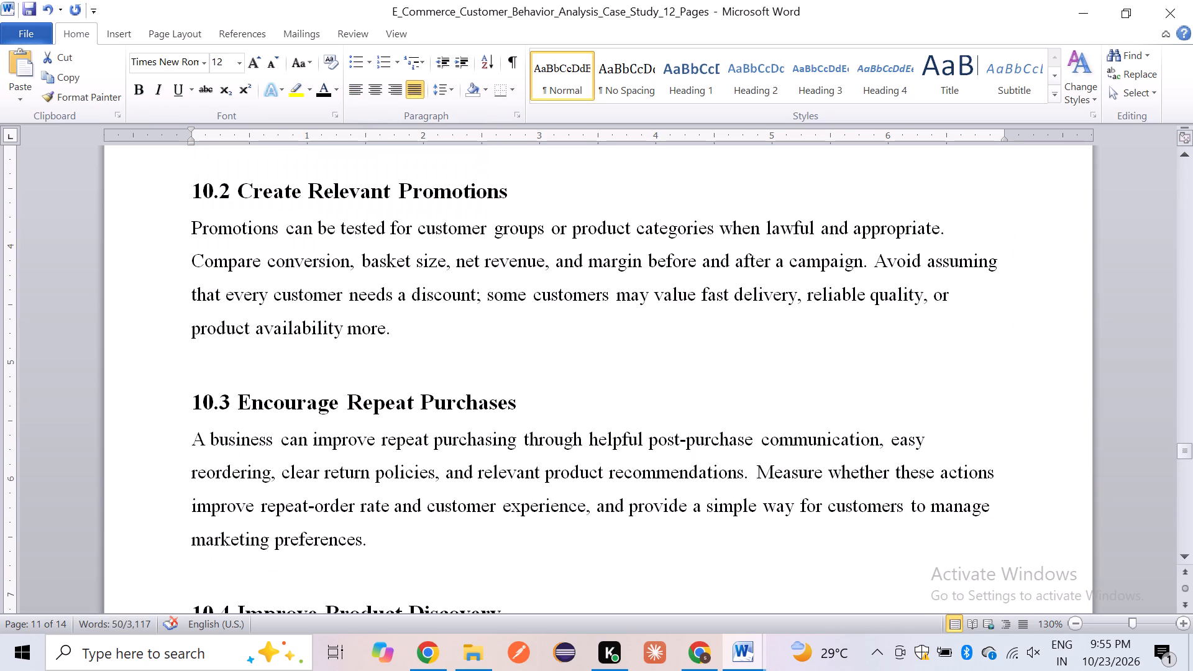
{"action": "left_click_drag", "start_coordinate": [186, 229], "coordinate": [392, 340]}
{"action": "left_click", "coordinate": [419, 87]}
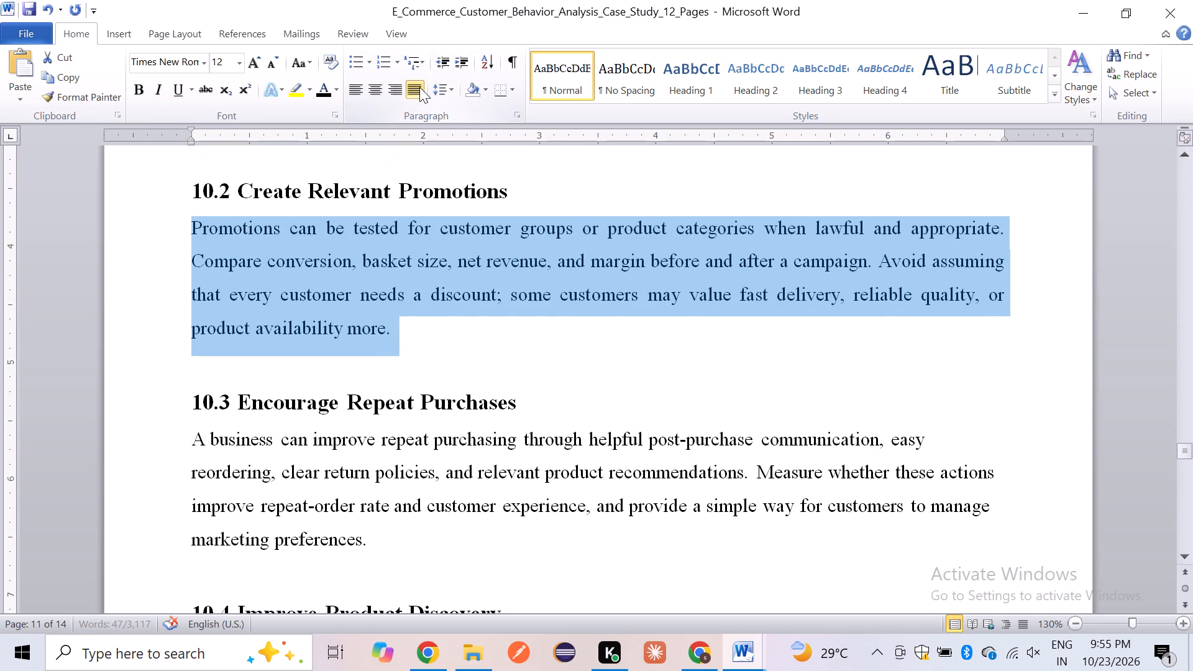
{"action": "scroll", "coordinate": [441, 327], "scroll_direction": "down", "scroll_amount": 1}
{"action": "scroll", "coordinate": [210, 153], "scroll_direction": "up", "scroll_amount": 1}
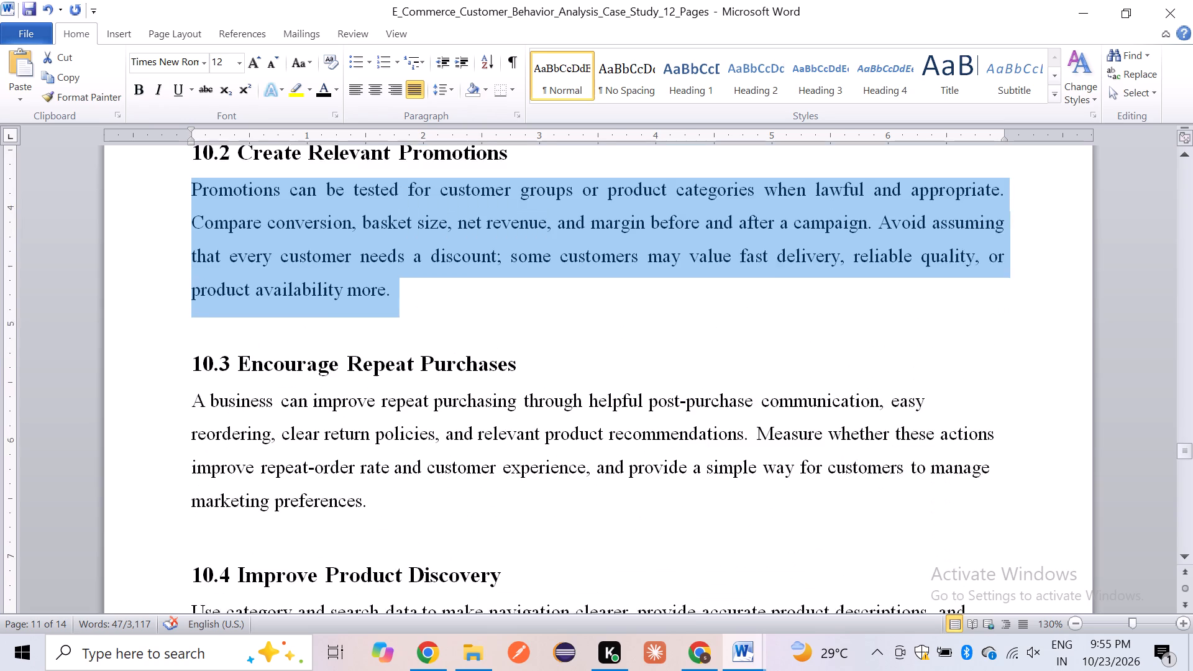
{"action": "scroll", "coordinate": [210, 153], "scroll_direction": "up", "scroll_amount": 1}
{"action": "scroll", "coordinate": [191, 372], "scroll_direction": "down", "scroll_amount": 1}
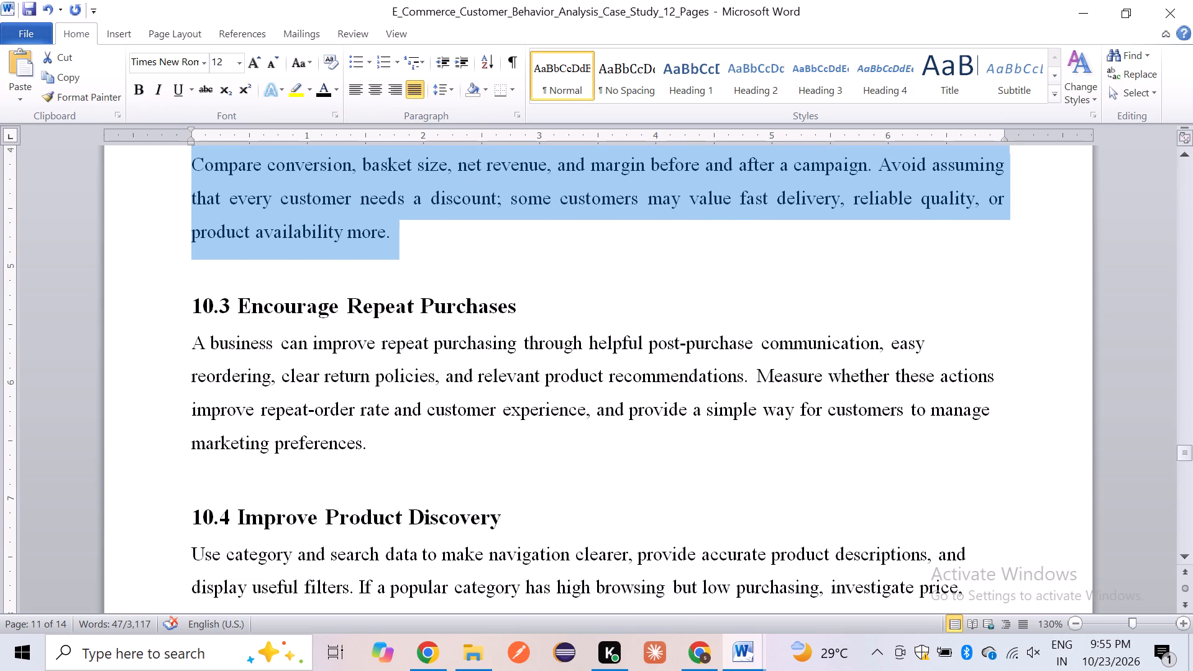
{"action": "left_click_drag", "start_coordinate": [193, 347], "coordinate": [386, 447]}
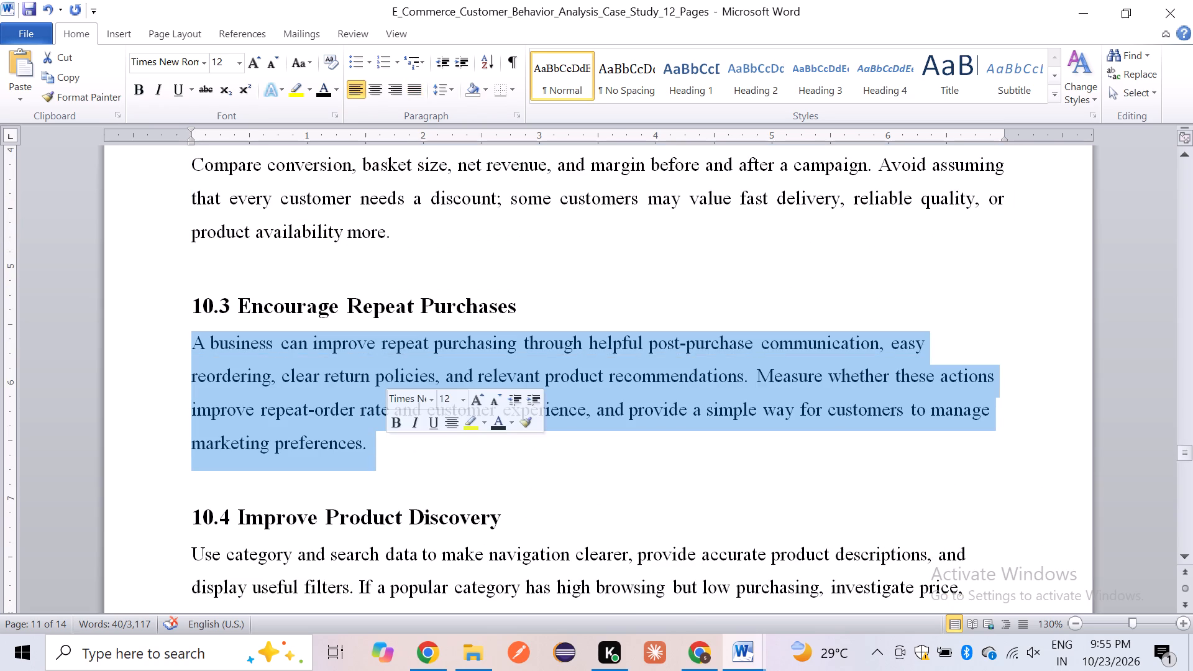
{"action": "left_click", "coordinate": [411, 81]}
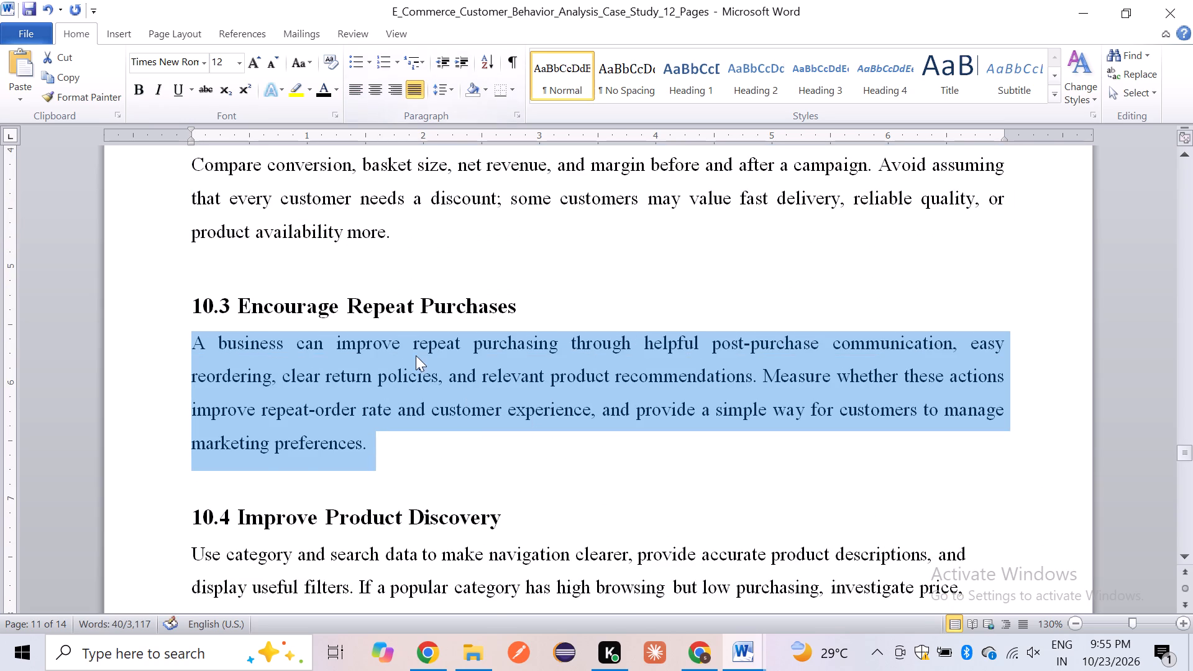
Justify the body paragraph under "10.4 Improve Product Discovery.".
{"action": "scroll", "coordinate": [416, 355], "scroll_direction": "down", "scroll_amount": 1}
{"action": "scroll", "coordinate": [267, 287], "scroll_direction": "up", "scroll_amount": 1}
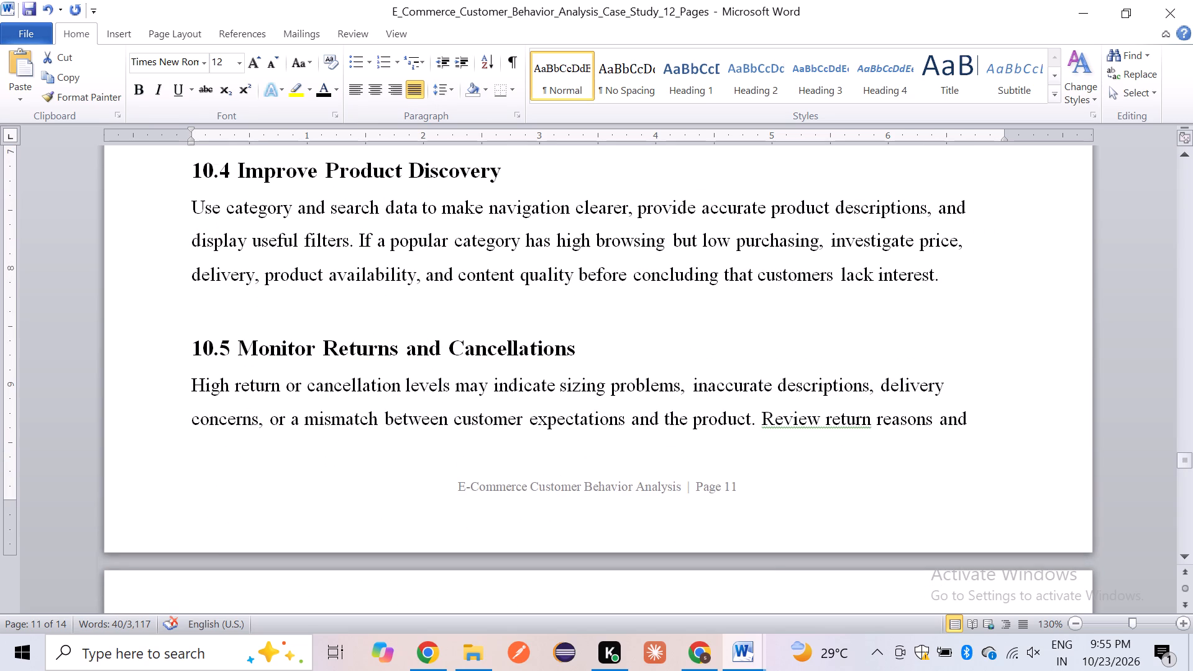
{"action": "left_click_drag", "start_coordinate": [188, 204], "coordinate": [946, 264]}
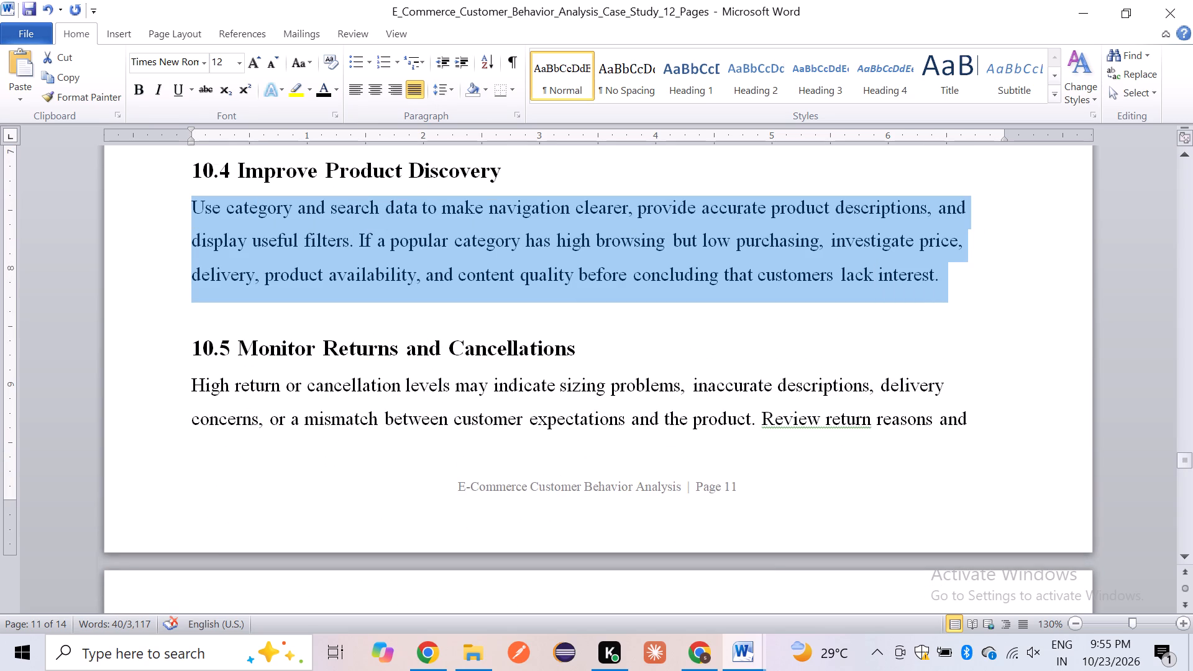
{"action": "left_click_drag", "start_coordinate": [946, 264], "coordinate": [954, 264]}
{"action": "left_click", "coordinate": [417, 84]}
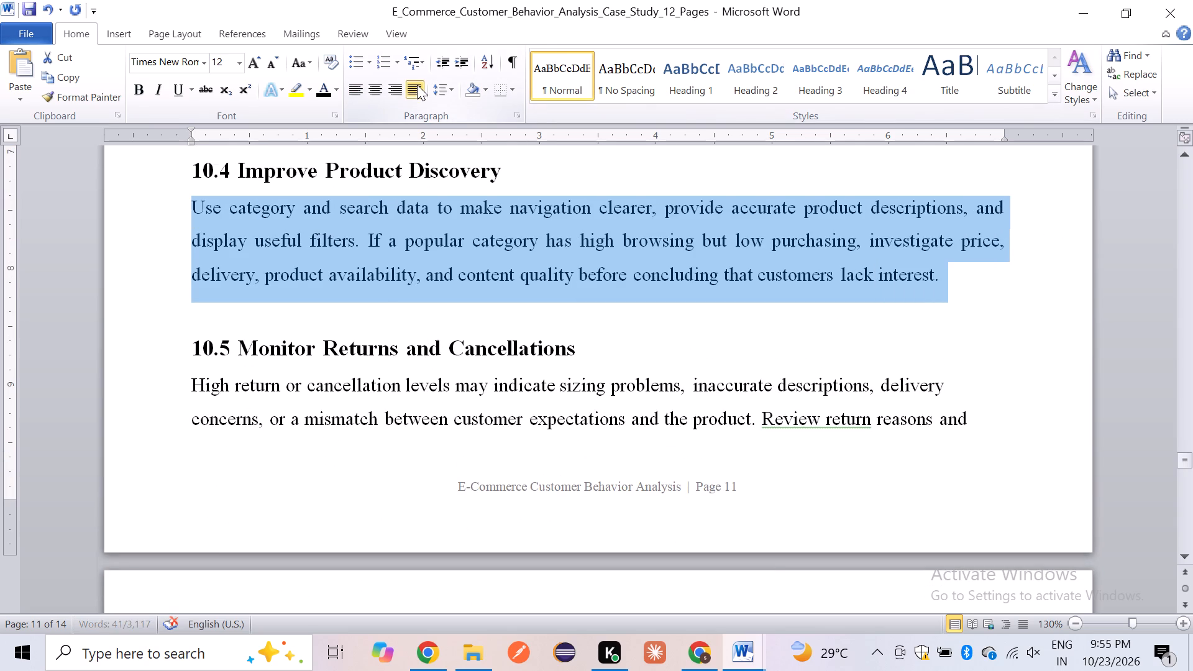
Justify the body paragraph under "10.5 Monitor Returns and Cancellations," including the part that continues on the following page.
{"action": "scroll", "coordinate": [389, 321], "scroll_direction": "down", "scroll_amount": 1}
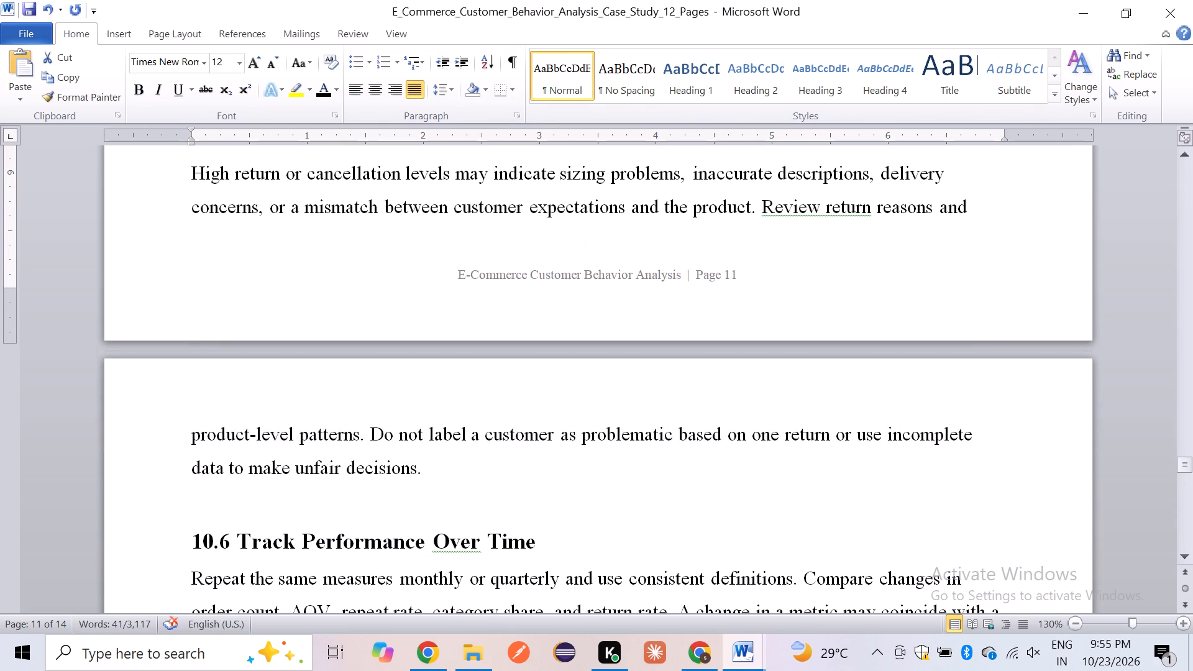
{"action": "left_click_drag", "start_coordinate": [185, 169], "coordinate": [434, 473]}
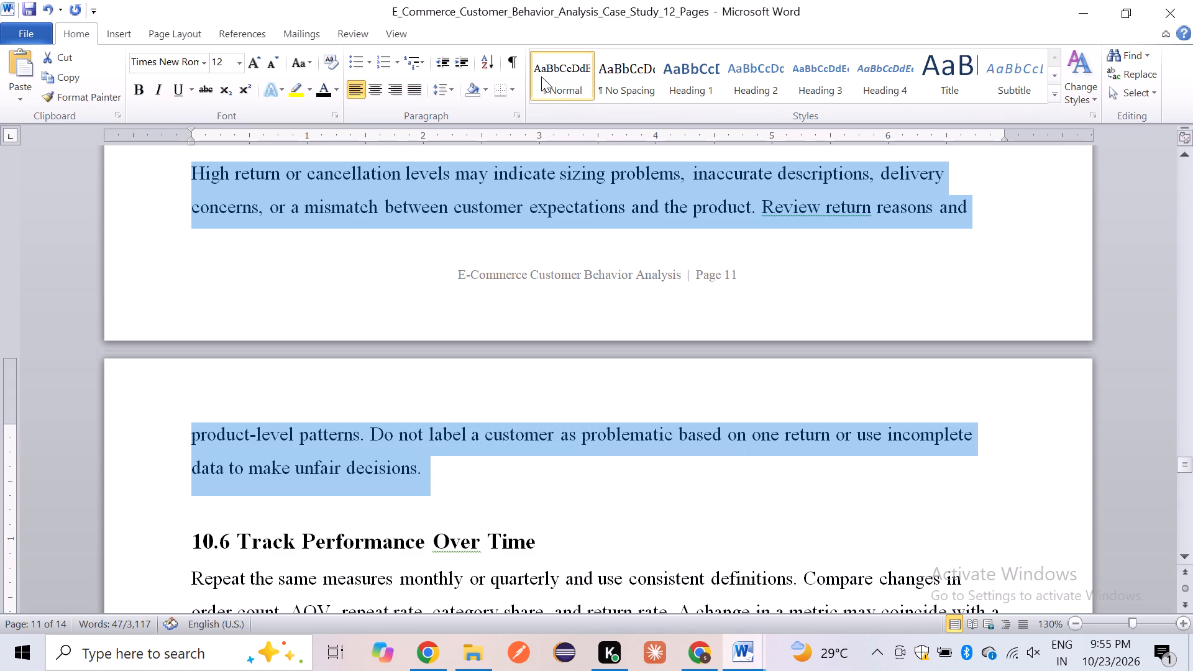
{"action": "left_click", "coordinate": [409, 88]}
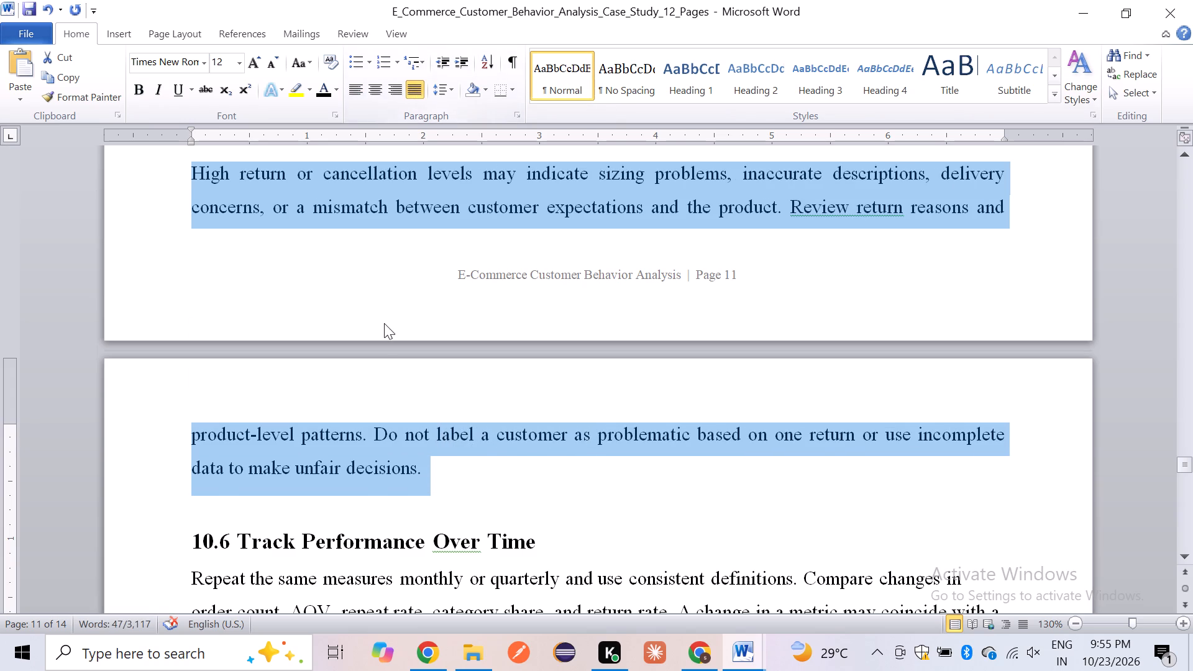
Justify the body paragraph under "10.6 Track Performance Over Time.".
{"action": "scroll", "coordinate": [384, 323], "scroll_direction": "down", "scroll_amount": 1}
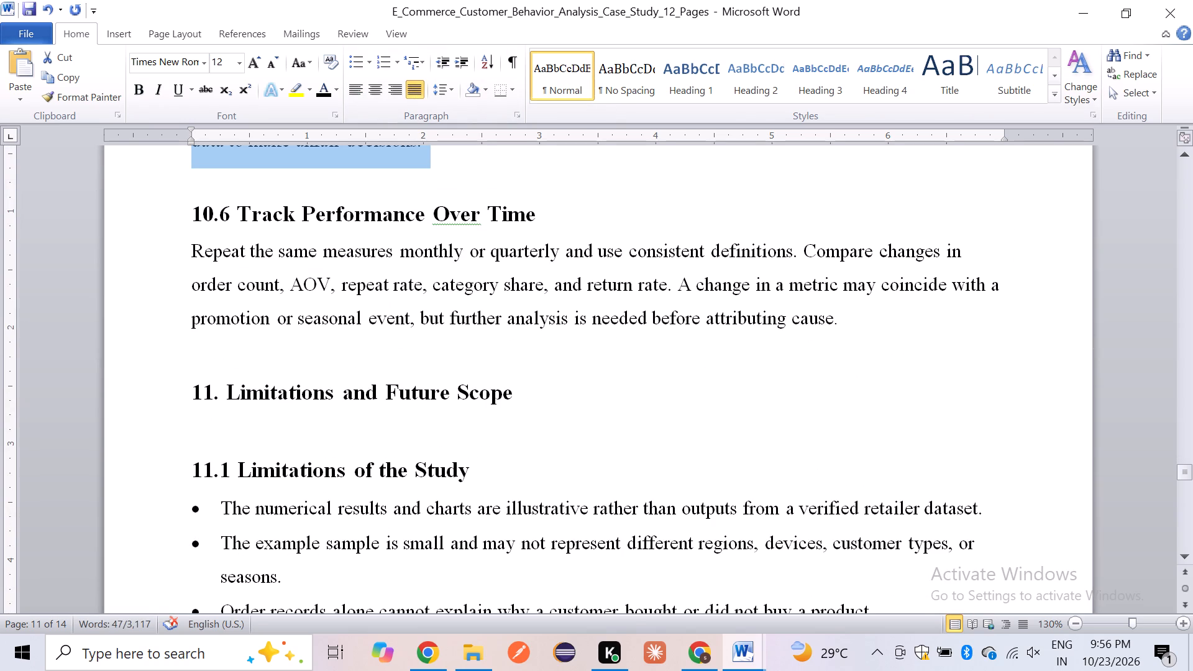
{"action": "left_click_drag", "start_coordinate": [184, 250], "coordinate": [846, 329]}
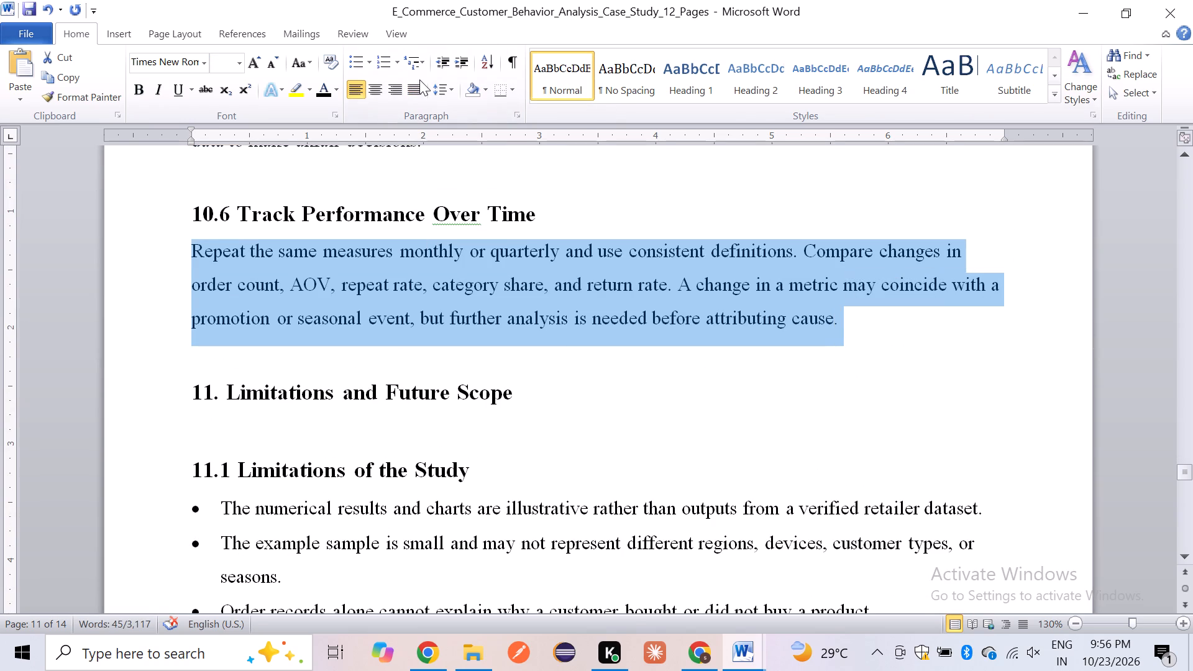
{"action": "left_click", "coordinate": [418, 81]}
Justify all the bullet points under "11.1 Limitations of the Study.".
{"action": "scroll", "coordinate": [424, 371], "scroll_direction": "down", "scroll_amount": 1}
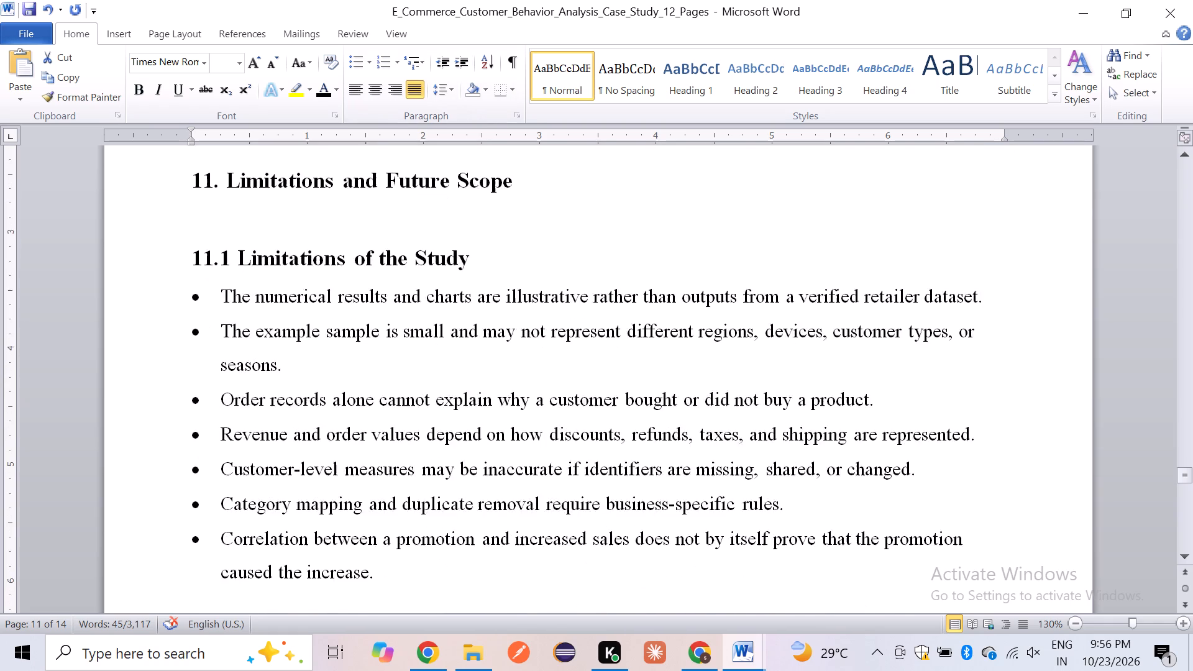
{"action": "scroll", "coordinate": [424, 371], "scroll_direction": "down", "scroll_amount": 1}
{"action": "scroll", "coordinate": [381, 358], "scroll_direction": "up", "scroll_amount": 1}
{"action": "scroll", "coordinate": [381, 358], "scroll_direction": "down", "scroll_amount": 1}
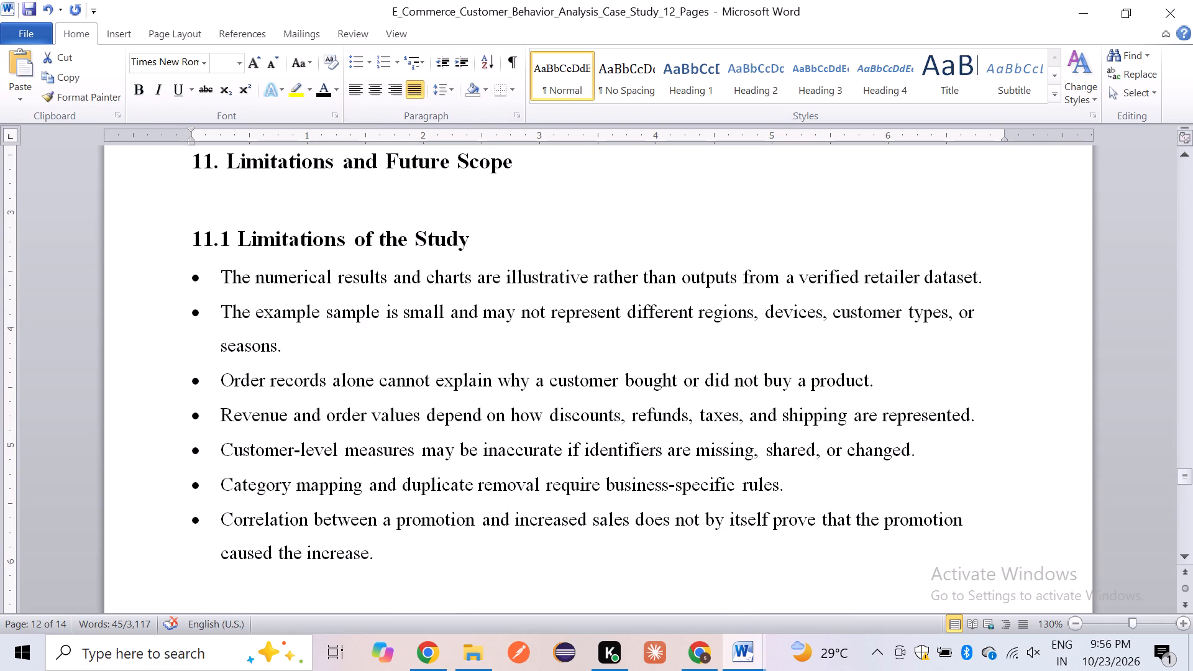
{"action": "left_click_drag", "start_coordinate": [221, 281], "coordinate": [404, 558]}
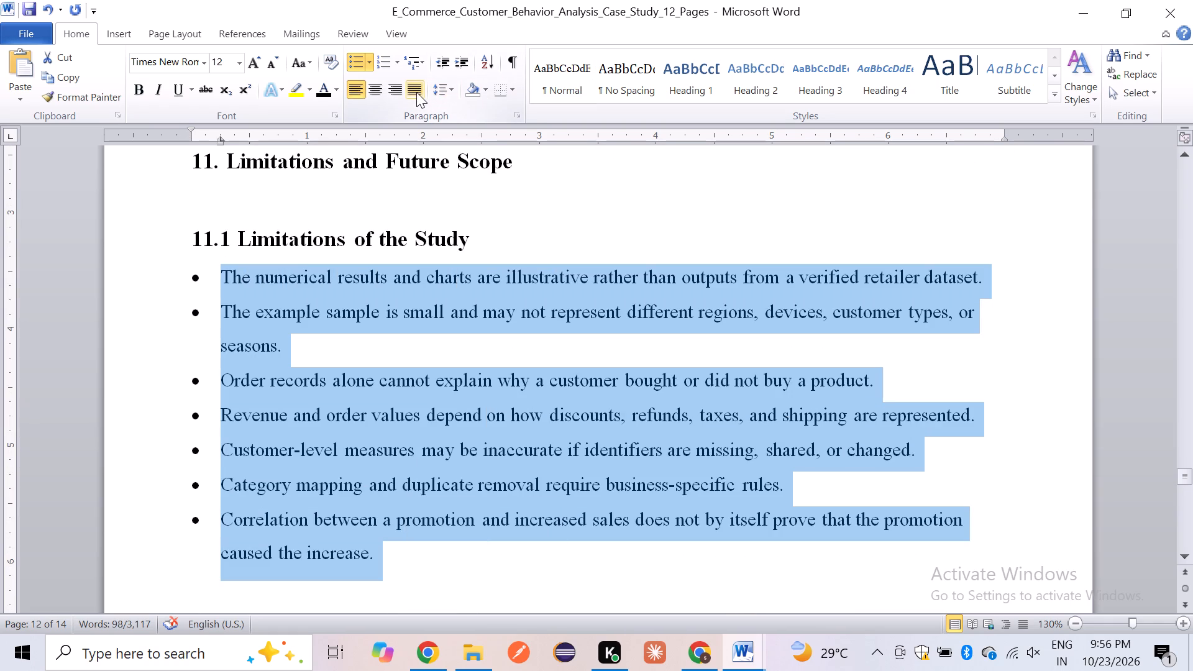
{"action": "left_click", "coordinate": [416, 92]}
Remove the space before the heading "11.1 Limitations of the Study" so it sits directly below the section 11 heading.
{"action": "left_click_drag", "start_coordinate": [186, 162], "coordinate": [437, 214]}
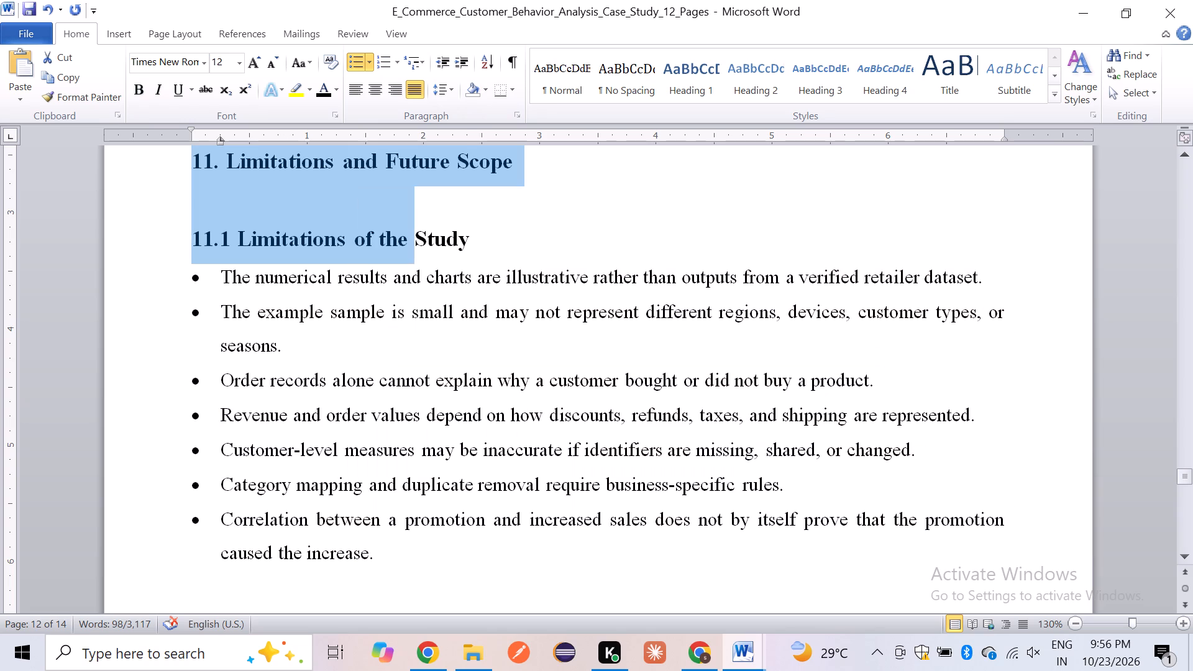
{"action": "left_click_drag", "start_coordinate": [437, 214], "coordinate": [523, 165]}
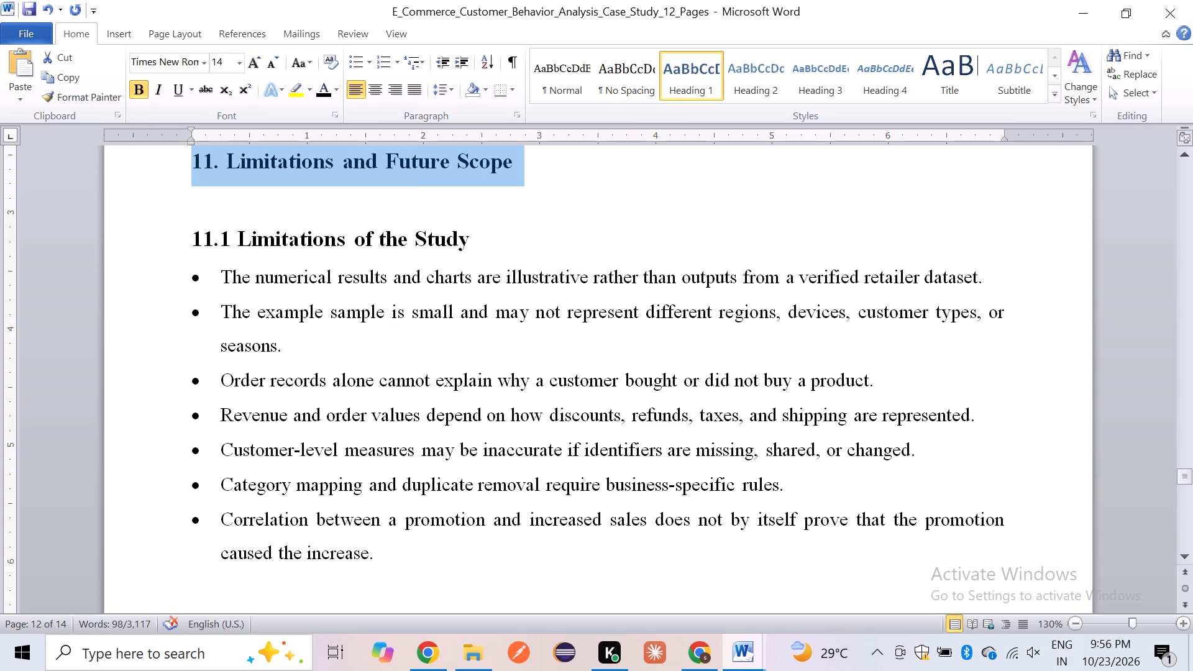
{"action": "left_click_drag", "start_coordinate": [490, 249], "coordinate": [141, 235]}
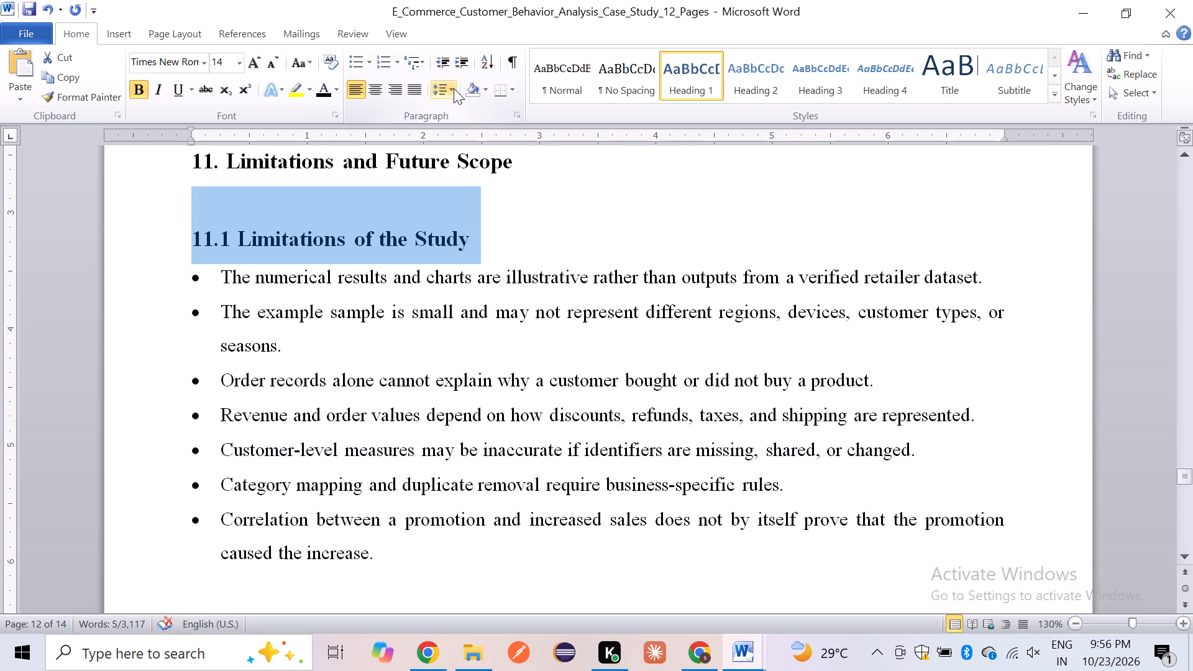
{"action": "left_click", "coordinate": [454, 88]}
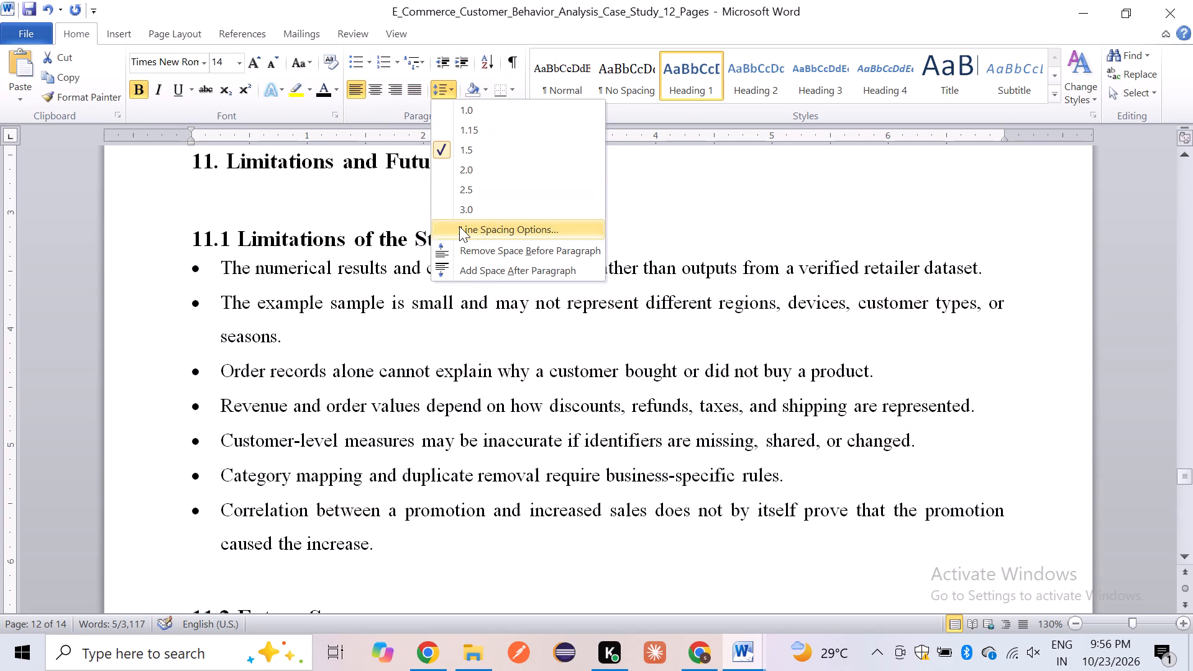
{"action": "left_click", "coordinate": [459, 246]}
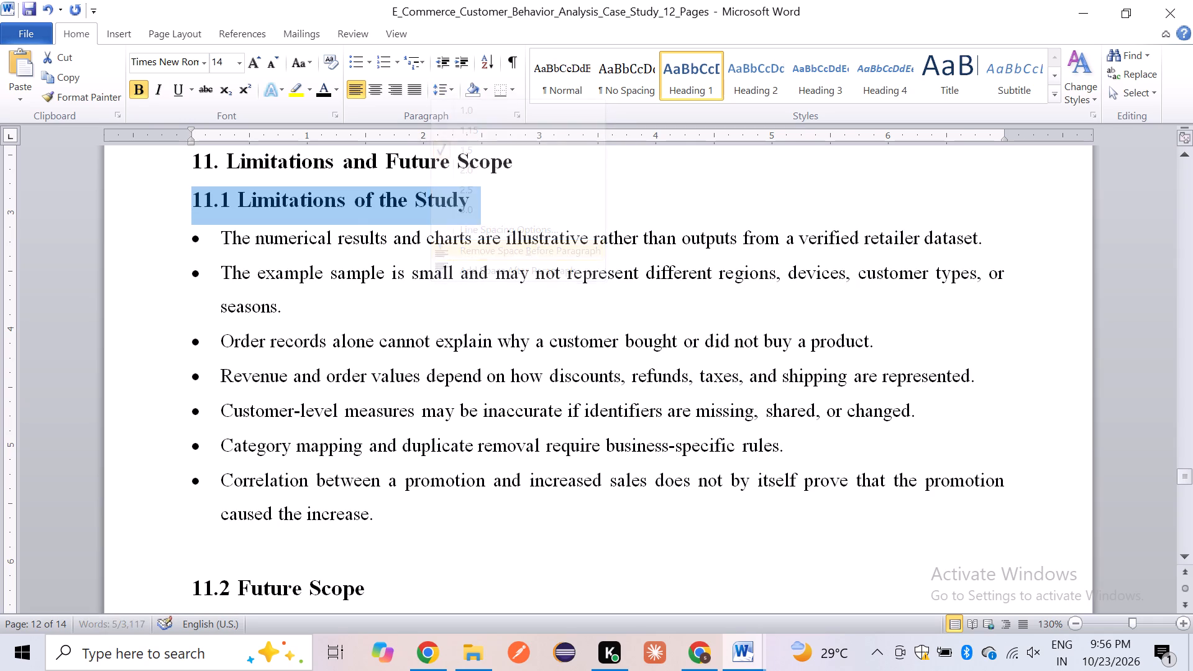
Remove the space before the heading "10.1 Improve Inventory Planning" so it sits directly below the section 10 heading.
{"action": "scroll", "coordinate": [322, 331], "scroll_direction": "up", "scroll_amount": 4}
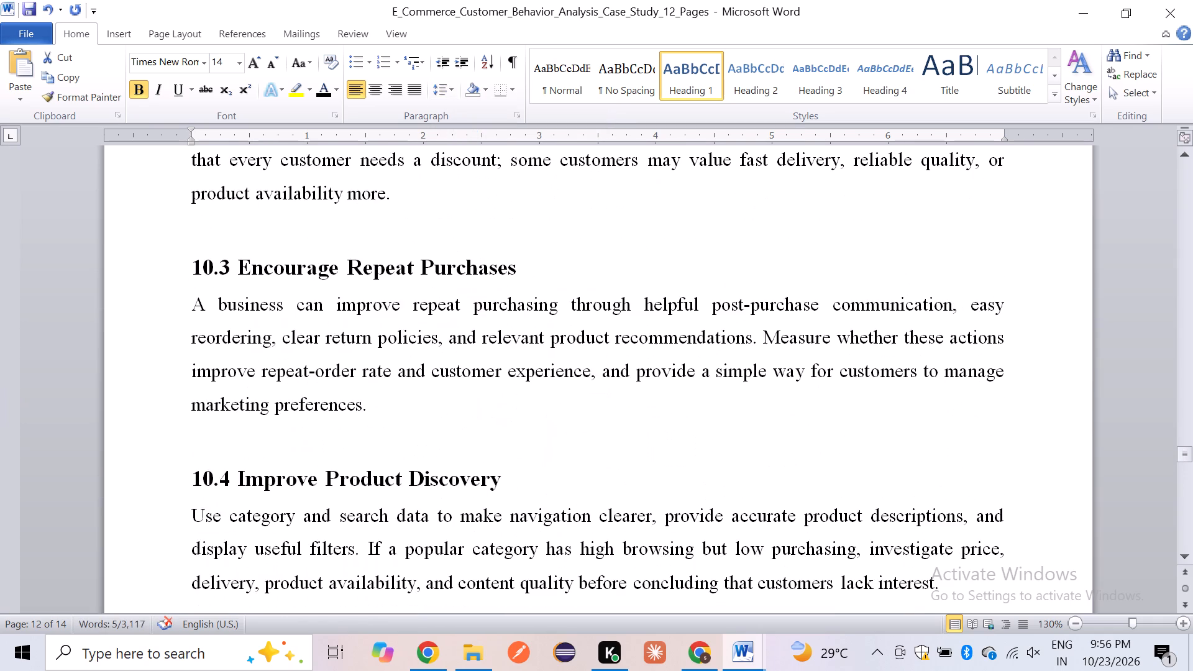
{"action": "scroll", "coordinate": [322, 331], "scroll_direction": "up", "scroll_amount": 3}
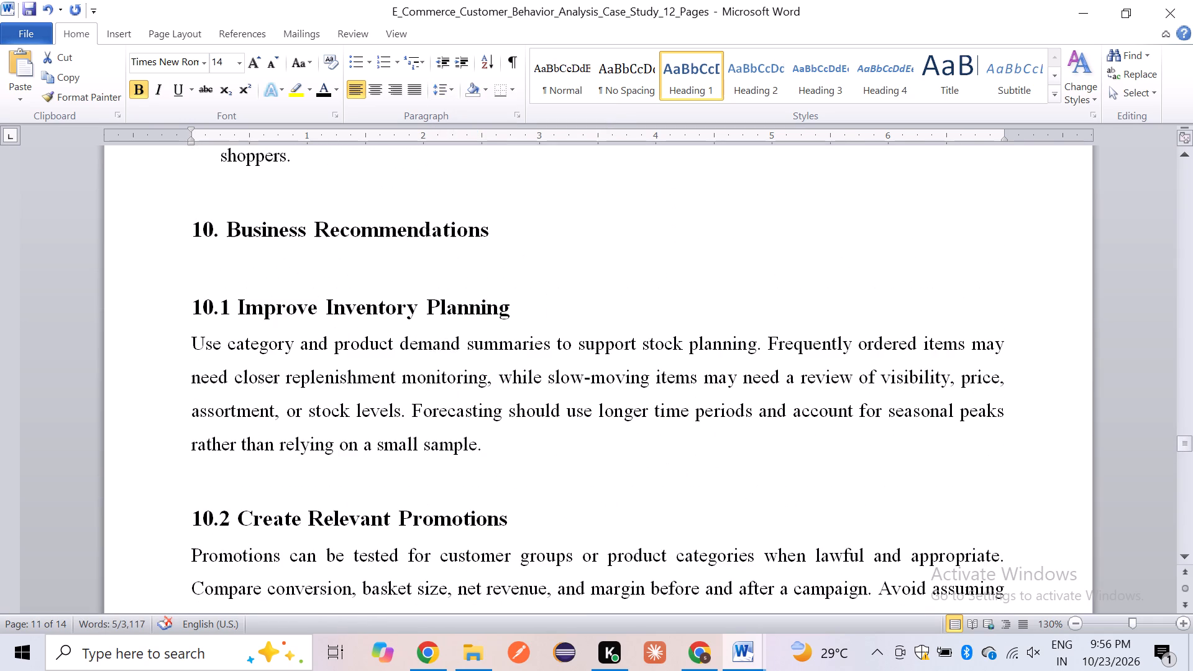
{"action": "scroll", "coordinate": [322, 331], "scroll_direction": "up", "scroll_amount": 1}
{"action": "left_click_drag", "start_coordinate": [185, 421], "coordinate": [536, 449]}
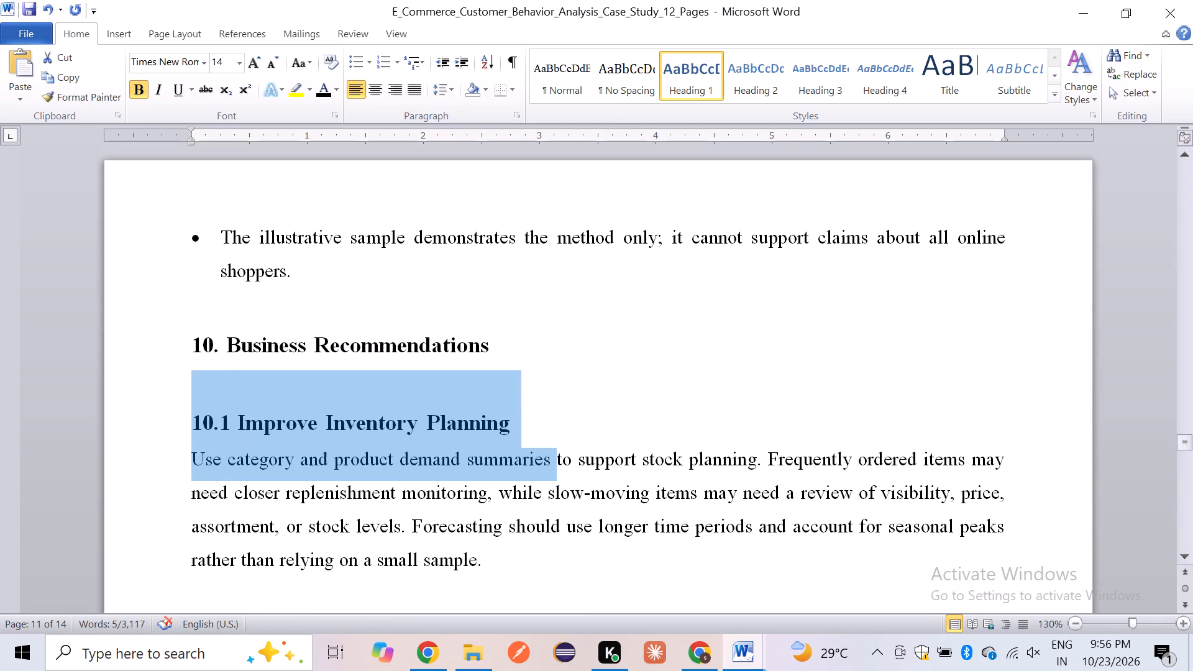
{"action": "left_click_drag", "start_coordinate": [536, 449], "coordinate": [532, 421]}
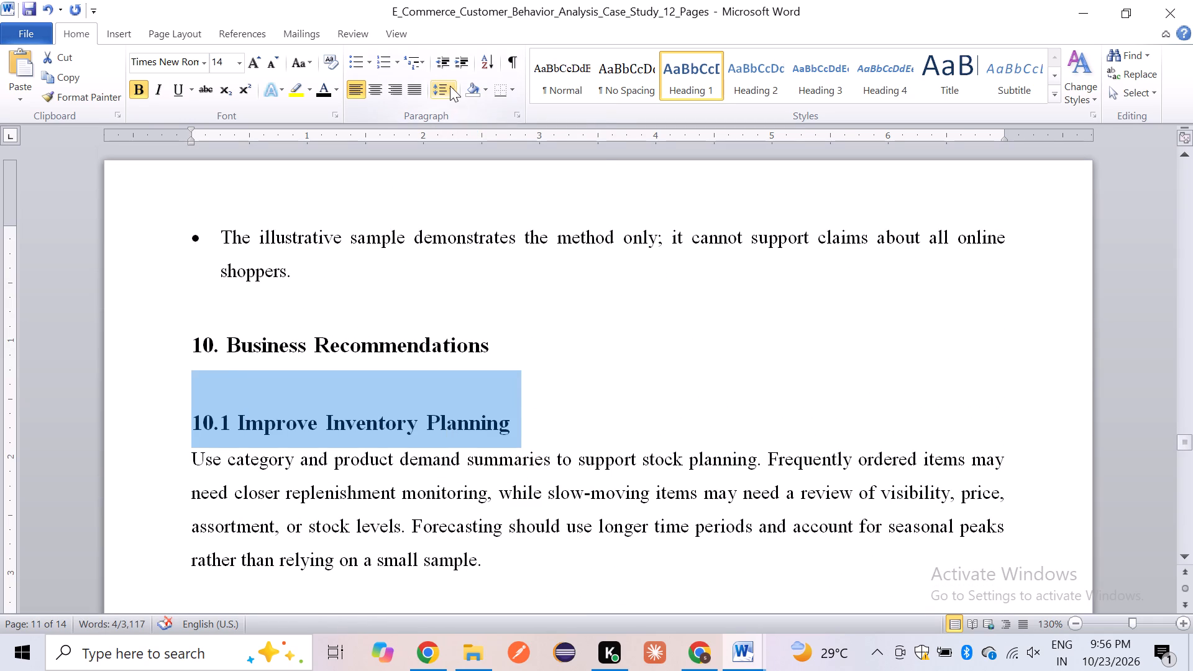
{"action": "left_click", "coordinate": [450, 86]}
{"action": "left_click", "coordinate": [462, 247]}
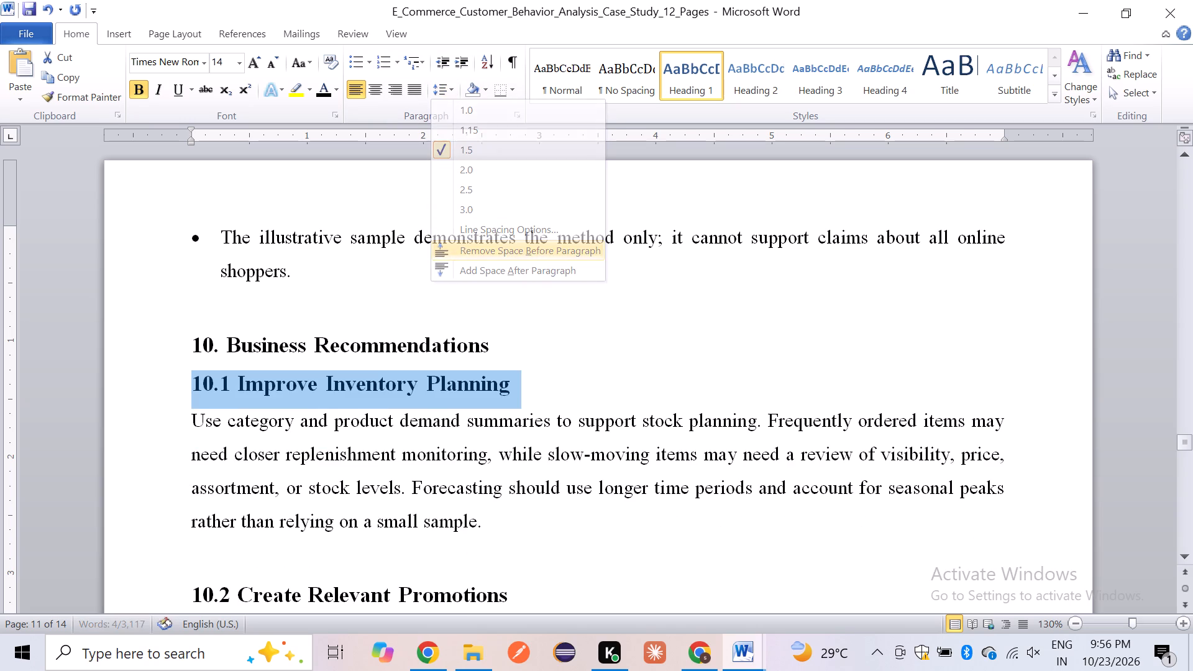
Check the spacing and alignment of the text from section 10.6 through the bullets under "11.1 Limitations of the Study.".
{"action": "scroll", "coordinate": [375, 373], "scroll_direction": "down", "scroll_amount": 4}
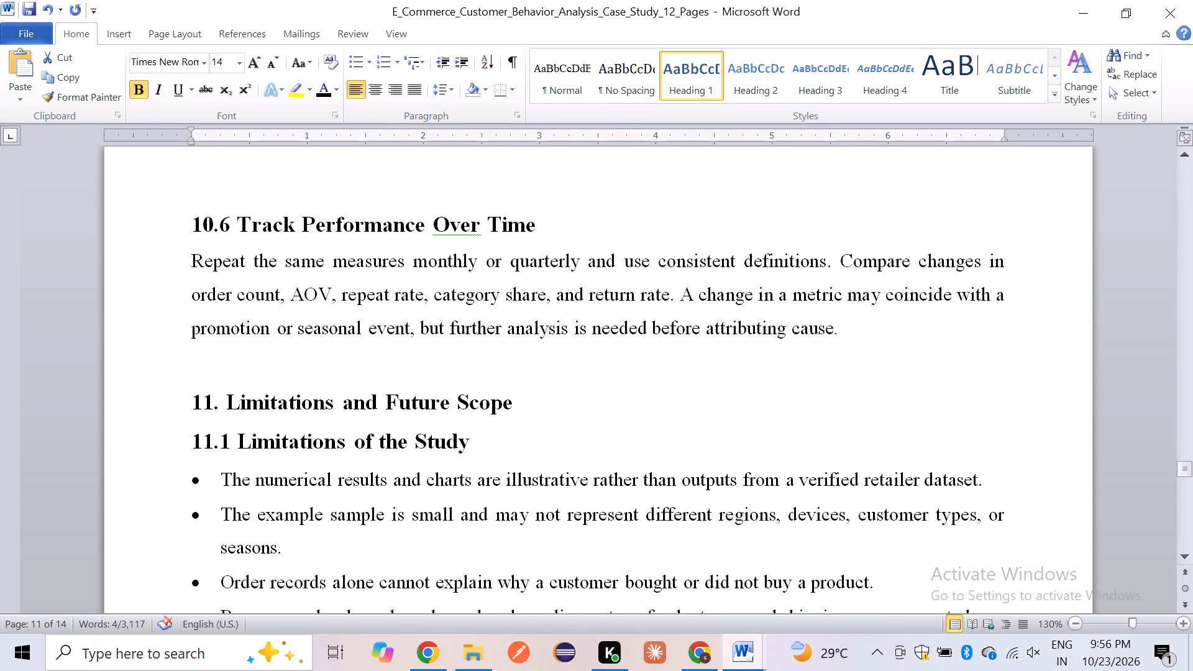
{"action": "scroll", "coordinate": [235, 362], "scroll_direction": "down", "scroll_amount": 1}
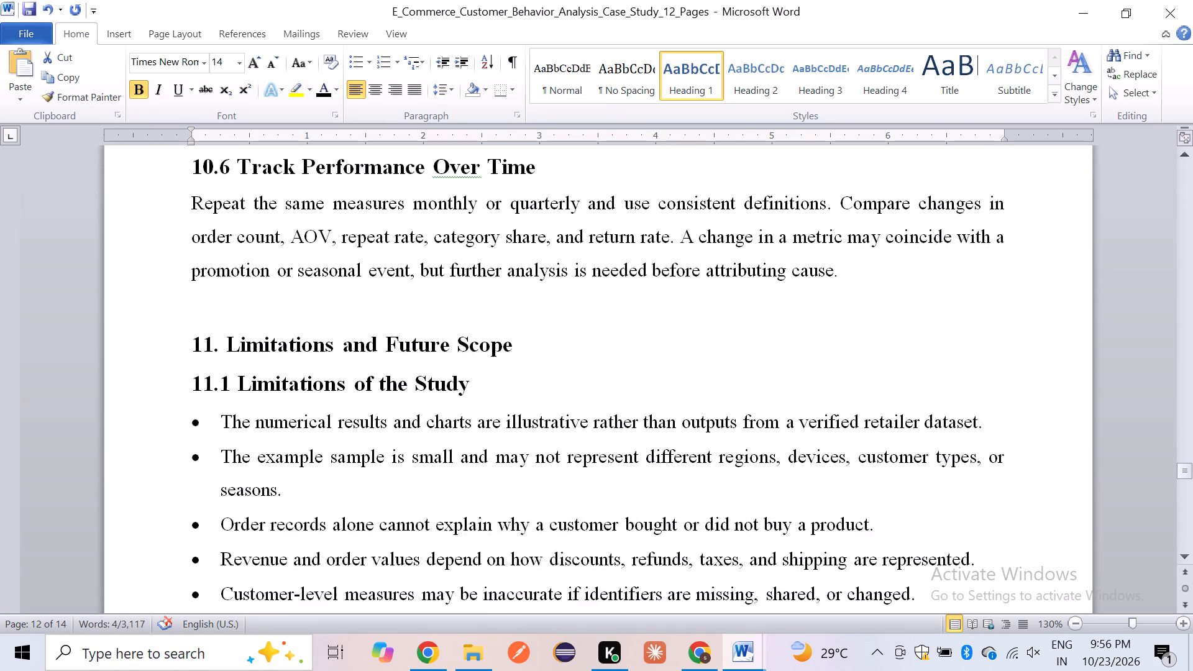
{"action": "scroll", "coordinate": [235, 362], "scroll_direction": "down", "scroll_amount": 1}
{"action": "scroll", "coordinate": [235, 362], "scroll_direction": "up", "scroll_amount": 1}
{"action": "scroll", "coordinate": [235, 362], "scroll_direction": "down", "scroll_amount": 1}
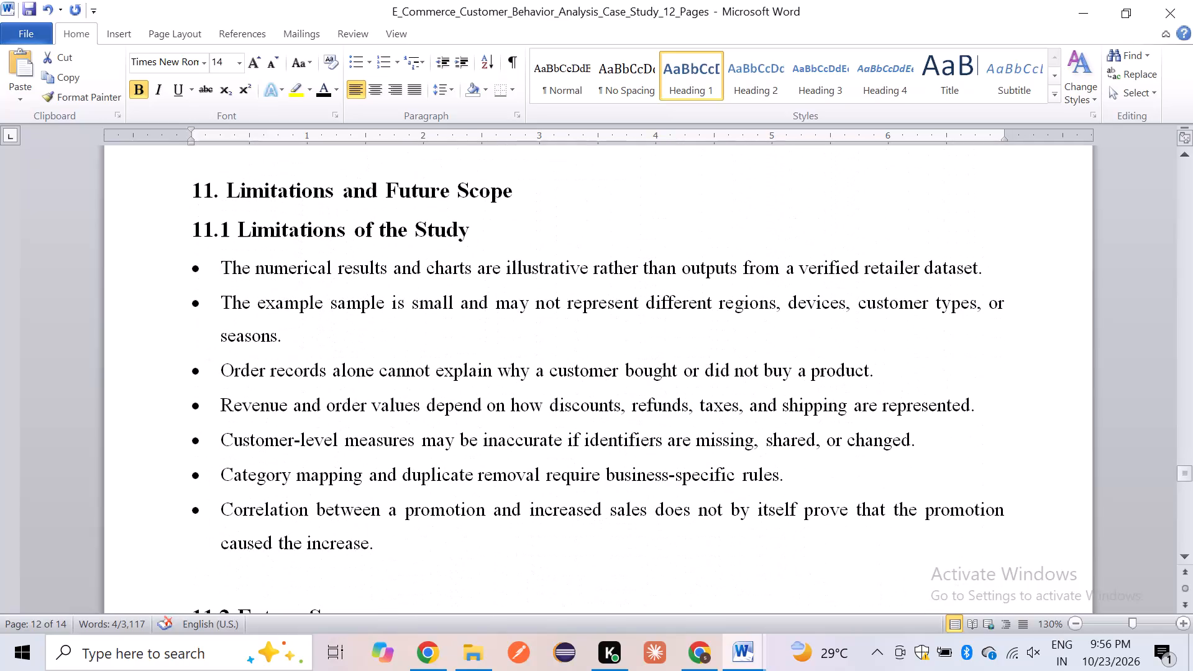
{"action": "left_click_drag", "start_coordinate": [215, 267], "coordinate": [337, 544]}
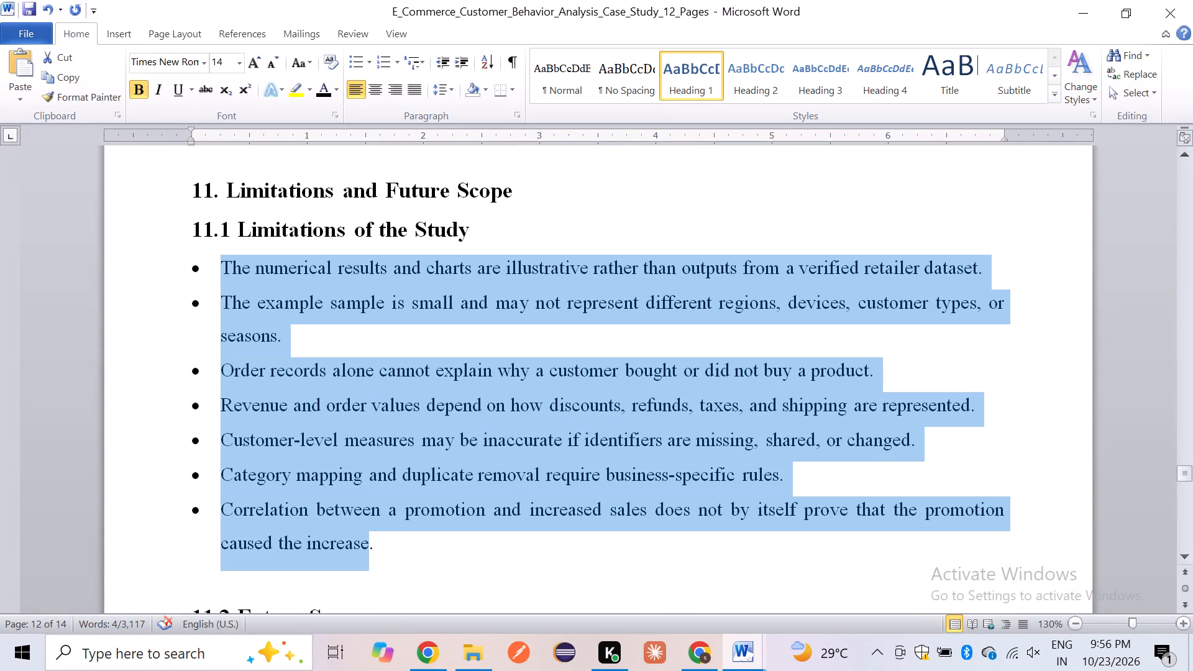
{"action": "left_click_drag", "start_coordinate": [337, 544], "coordinate": [382, 536]}
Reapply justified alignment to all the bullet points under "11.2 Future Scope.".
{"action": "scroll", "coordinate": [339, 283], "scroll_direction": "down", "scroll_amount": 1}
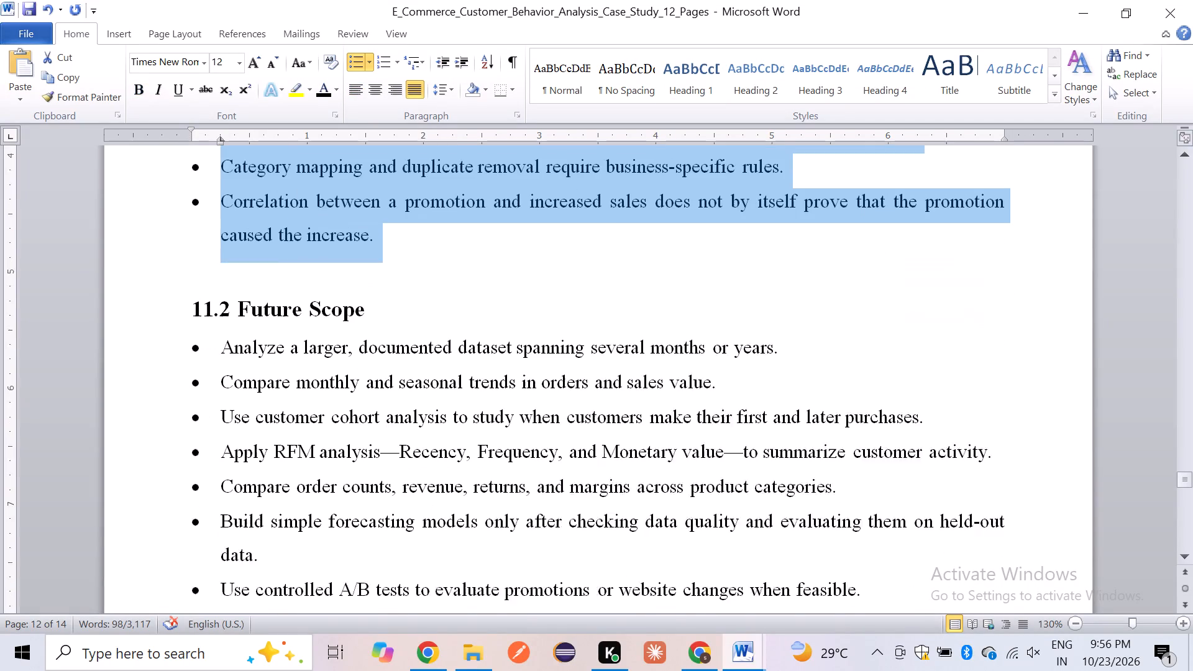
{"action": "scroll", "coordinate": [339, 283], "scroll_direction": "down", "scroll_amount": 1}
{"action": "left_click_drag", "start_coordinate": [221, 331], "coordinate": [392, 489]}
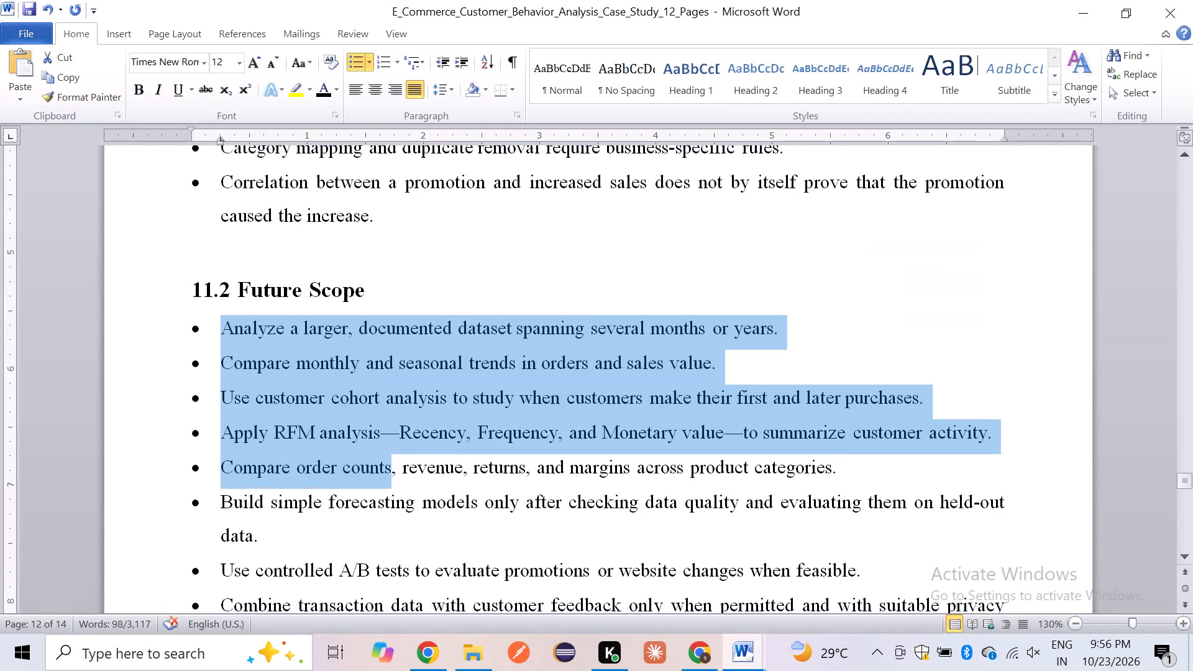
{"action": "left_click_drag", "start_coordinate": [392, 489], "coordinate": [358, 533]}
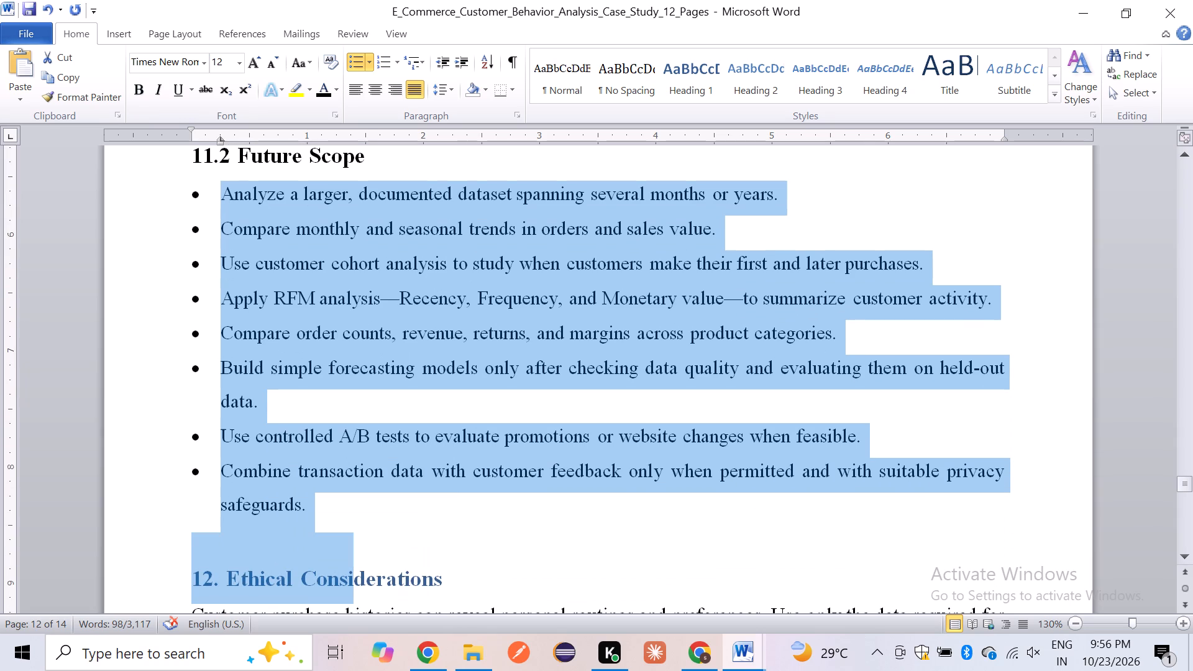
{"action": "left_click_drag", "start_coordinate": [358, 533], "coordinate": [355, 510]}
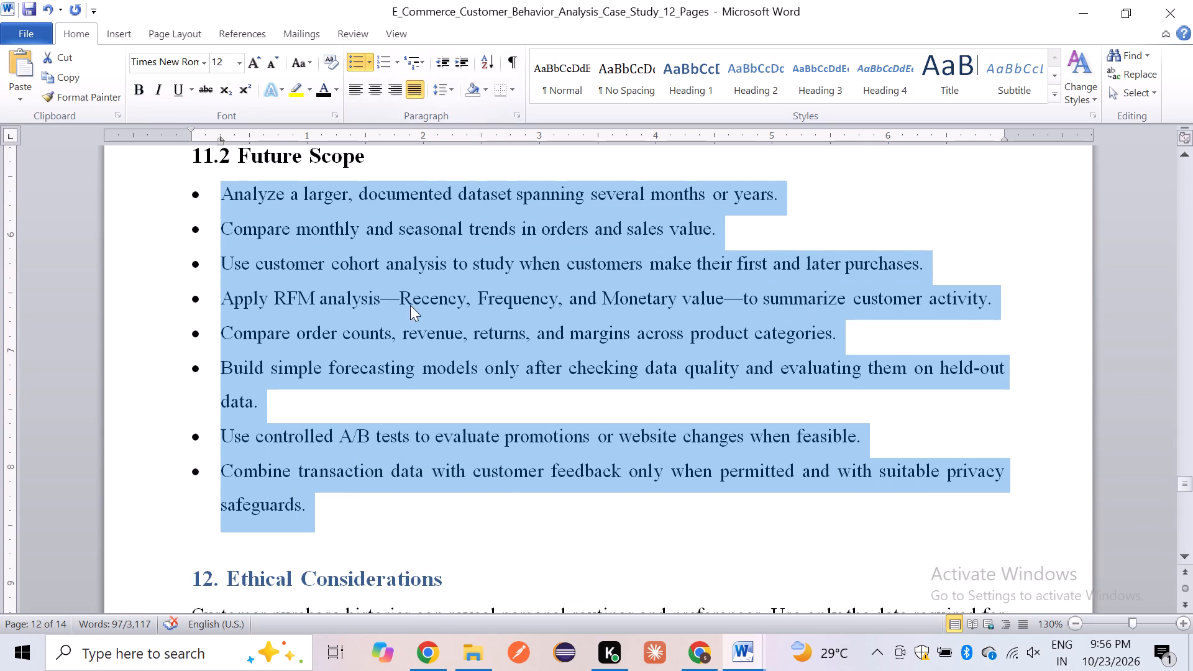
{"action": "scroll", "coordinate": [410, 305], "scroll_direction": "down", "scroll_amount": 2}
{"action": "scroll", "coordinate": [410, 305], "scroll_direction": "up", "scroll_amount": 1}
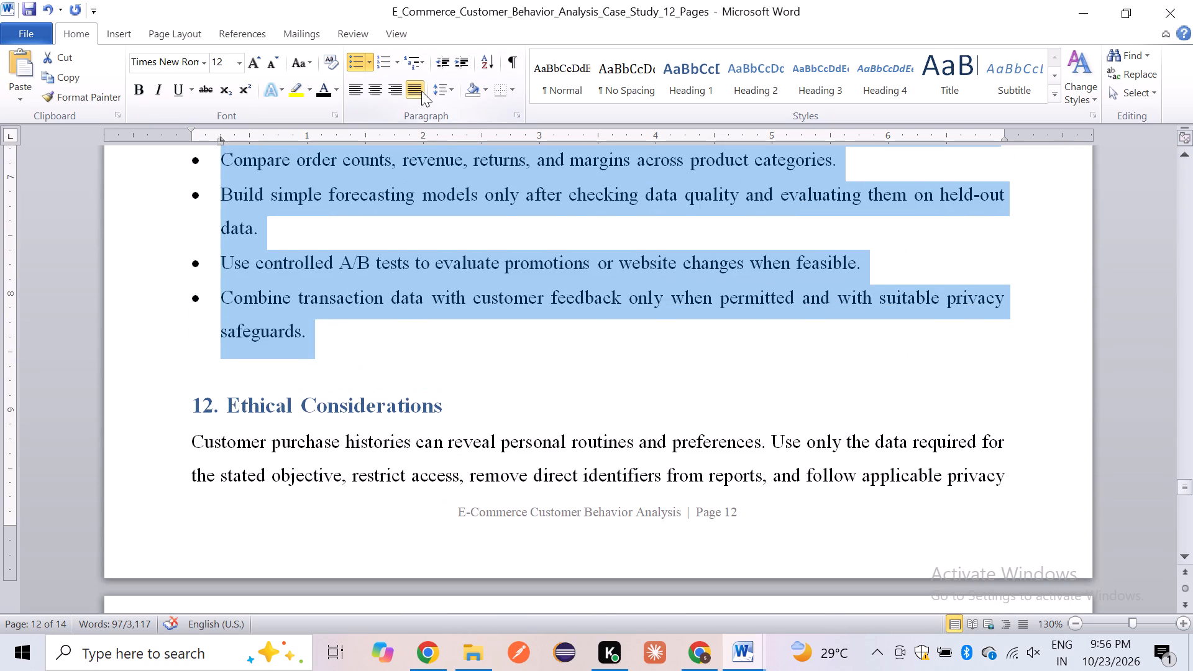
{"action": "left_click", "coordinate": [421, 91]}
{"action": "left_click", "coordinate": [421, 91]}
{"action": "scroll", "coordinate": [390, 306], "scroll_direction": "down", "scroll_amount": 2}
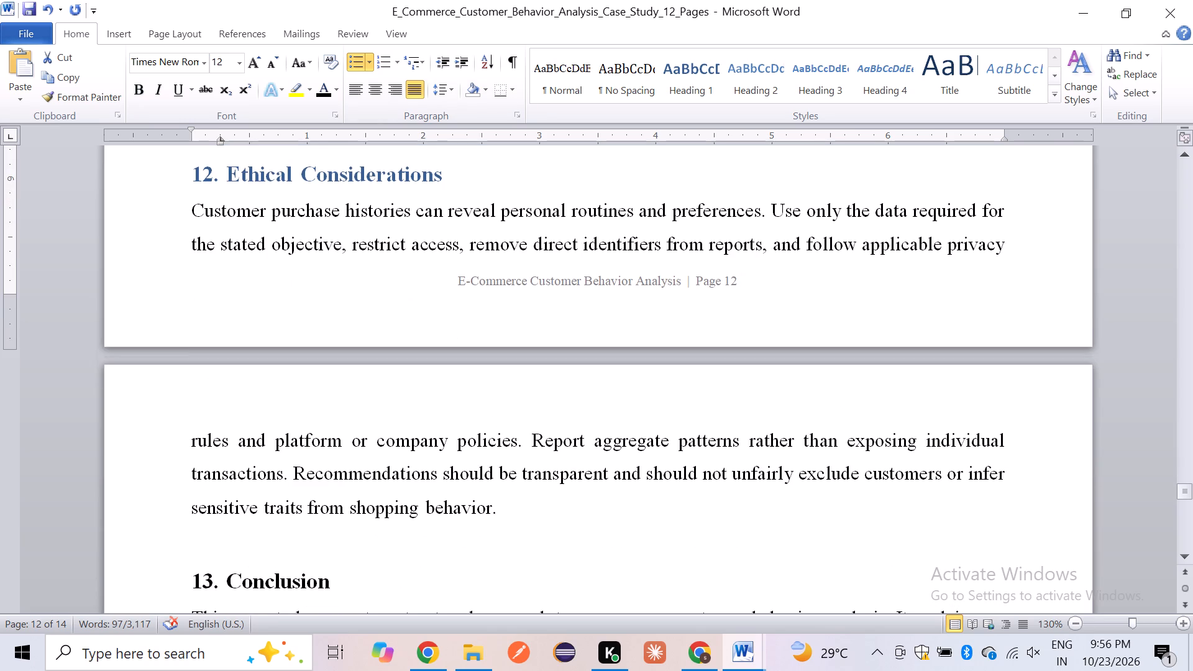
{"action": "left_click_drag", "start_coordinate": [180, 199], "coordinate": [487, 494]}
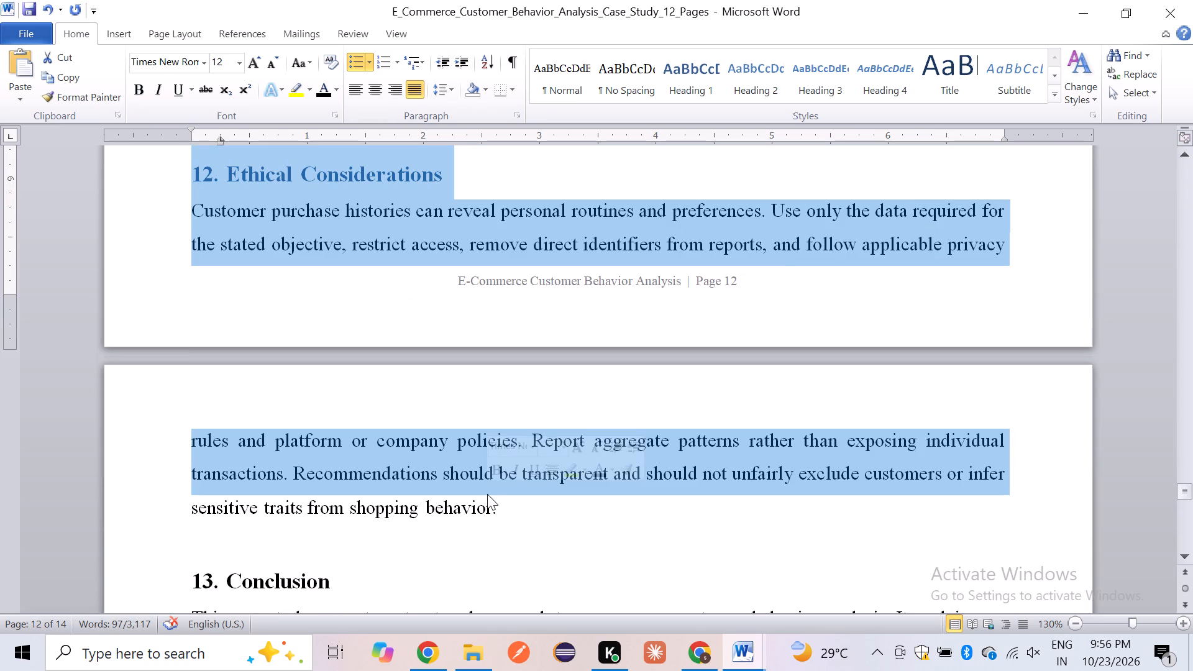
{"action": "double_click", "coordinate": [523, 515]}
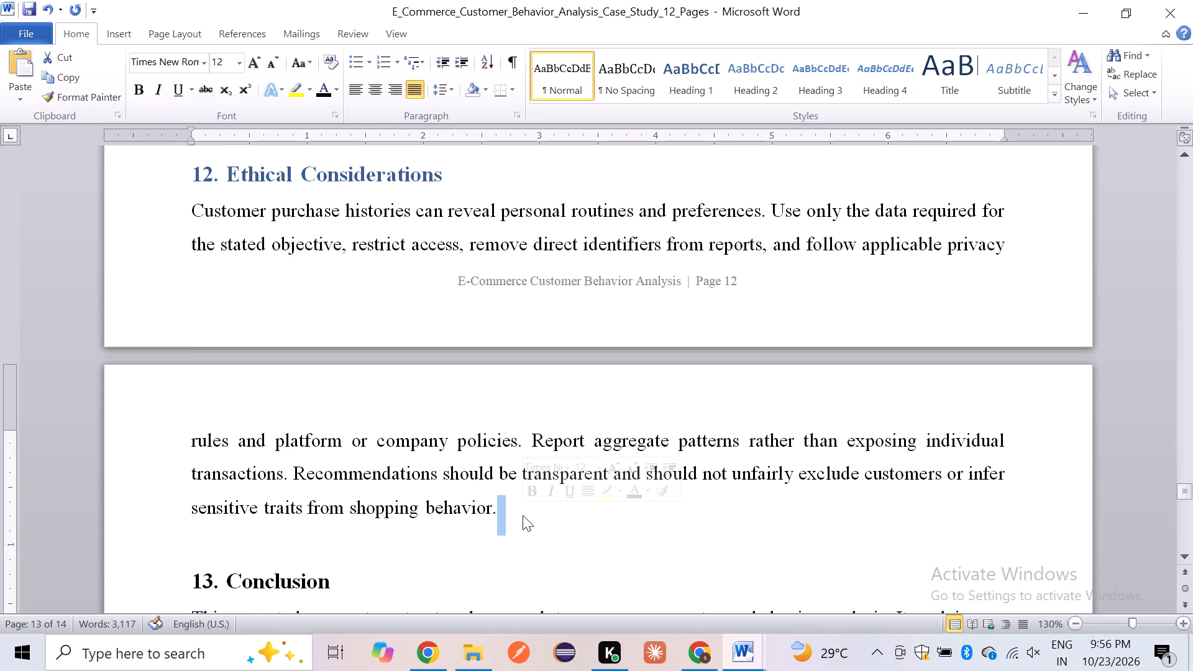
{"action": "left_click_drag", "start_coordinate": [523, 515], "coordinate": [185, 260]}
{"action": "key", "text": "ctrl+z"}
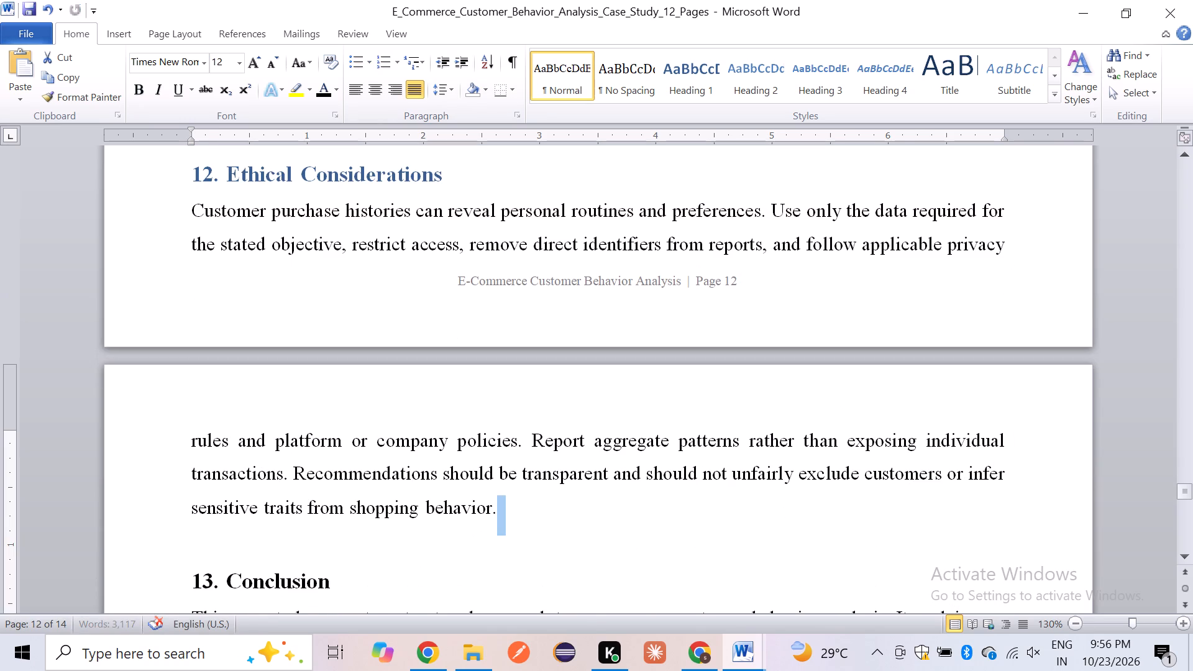
Change the font color of the heading "12. Ethical Considerations" to black.
{"action": "left_click_drag", "start_coordinate": [175, 173], "coordinate": [383, 171]}
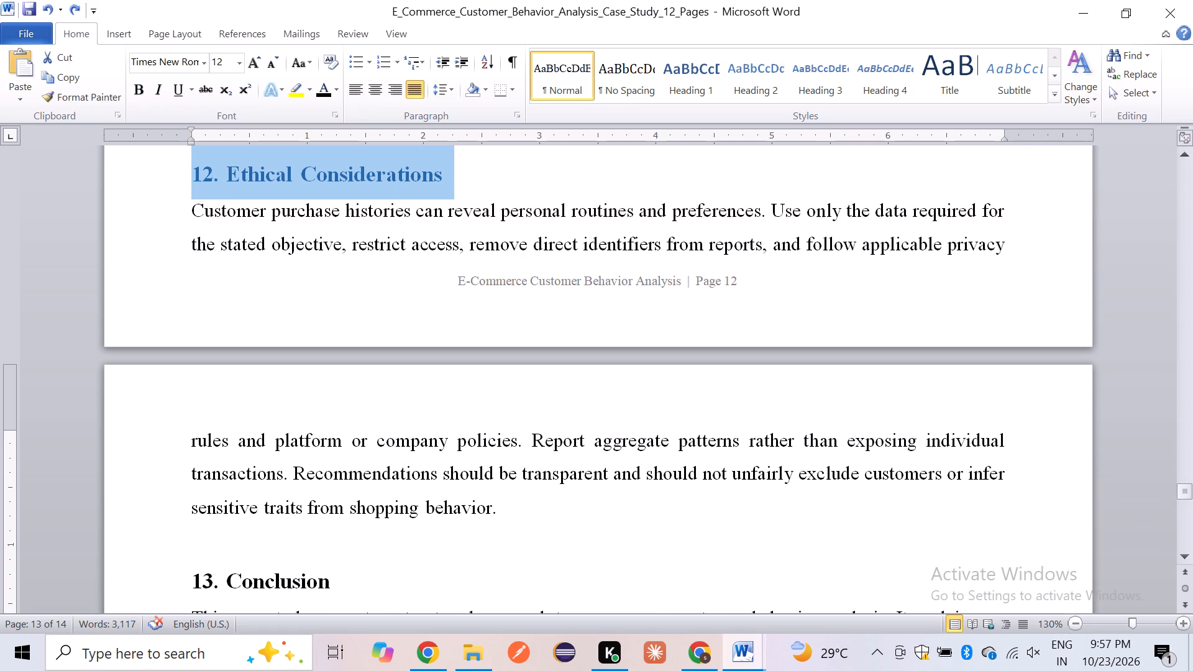
{"action": "left_click_drag", "start_coordinate": [383, 171], "coordinate": [416, 171]}
{"action": "left_click", "coordinate": [326, 83]}
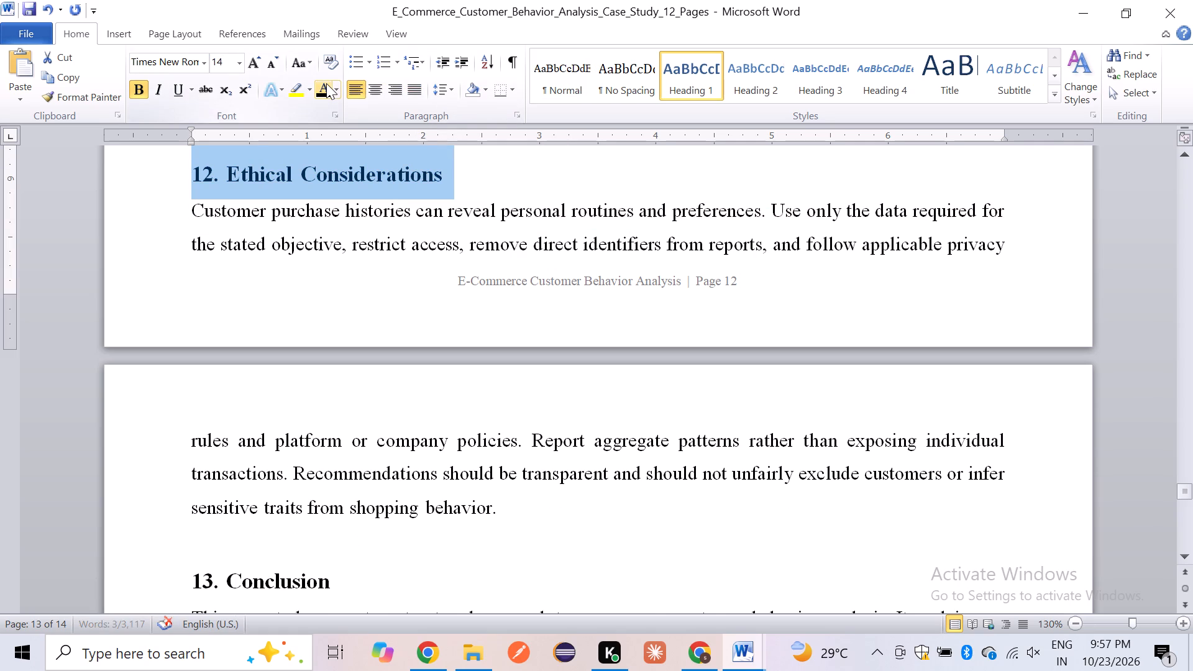
{"action": "left_click", "coordinate": [149, 326]}
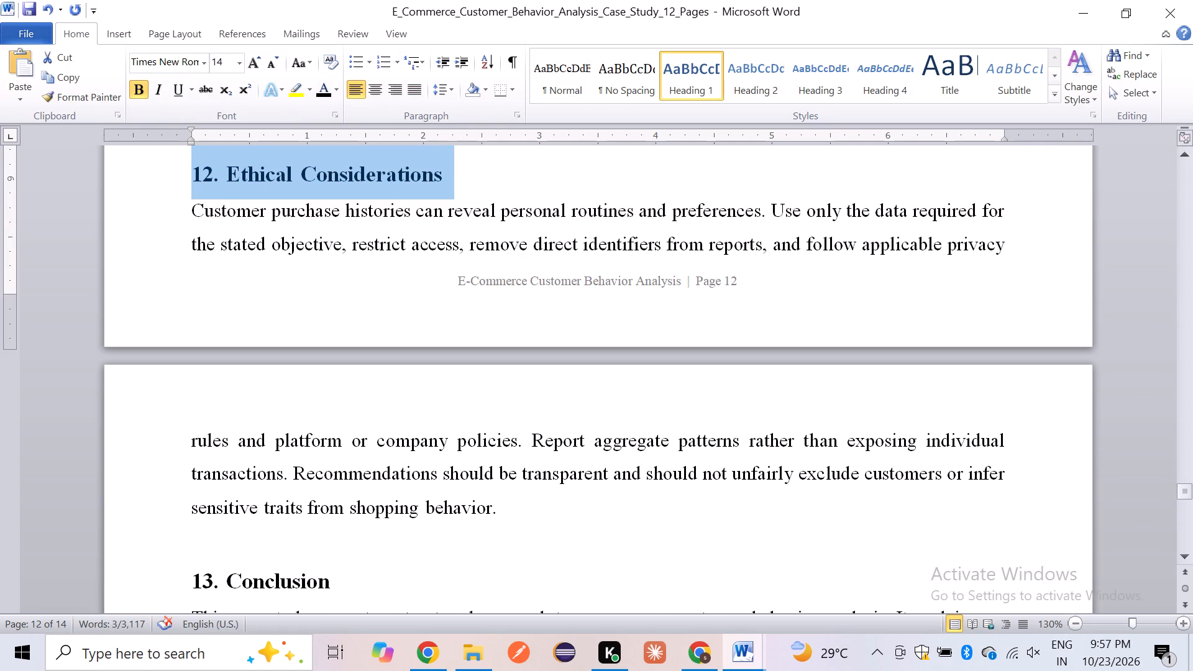
Check the font size and alignment of the "12. Ethical Considerations" paragraph and its heading.
{"action": "left_click", "coordinate": [180, 211]}
{"action": "left_click_drag", "start_coordinate": [180, 211], "coordinate": [536, 513]}
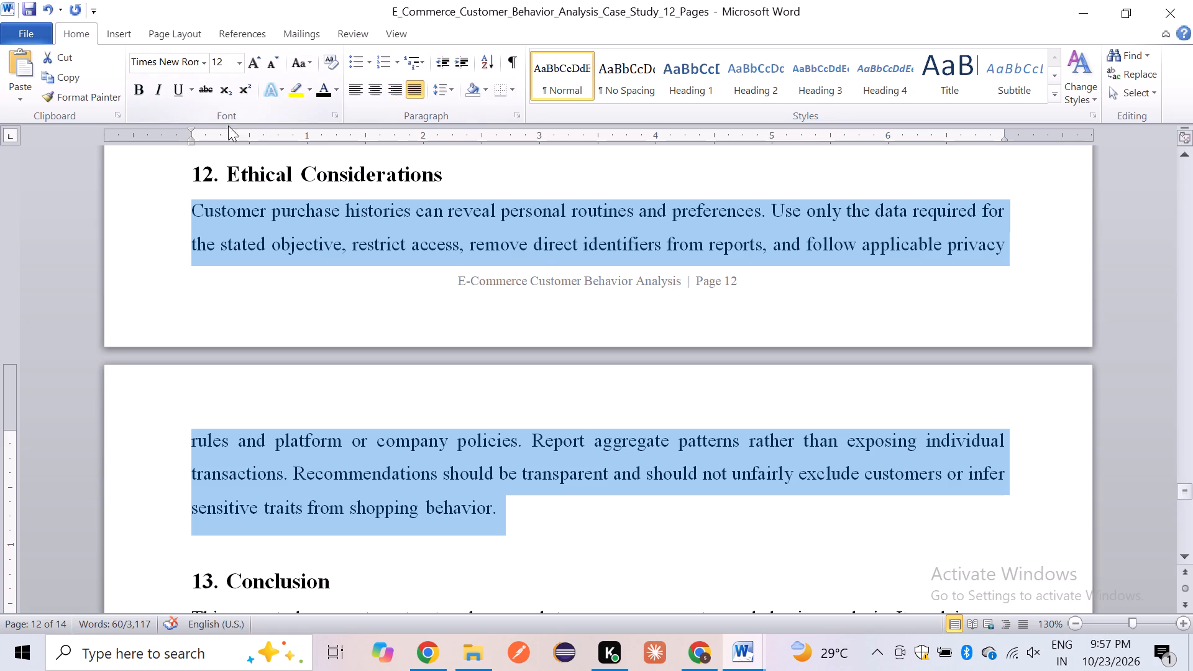
{"action": "left_click_drag", "start_coordinate": [193, 165], "coordinate": [422, 164]}
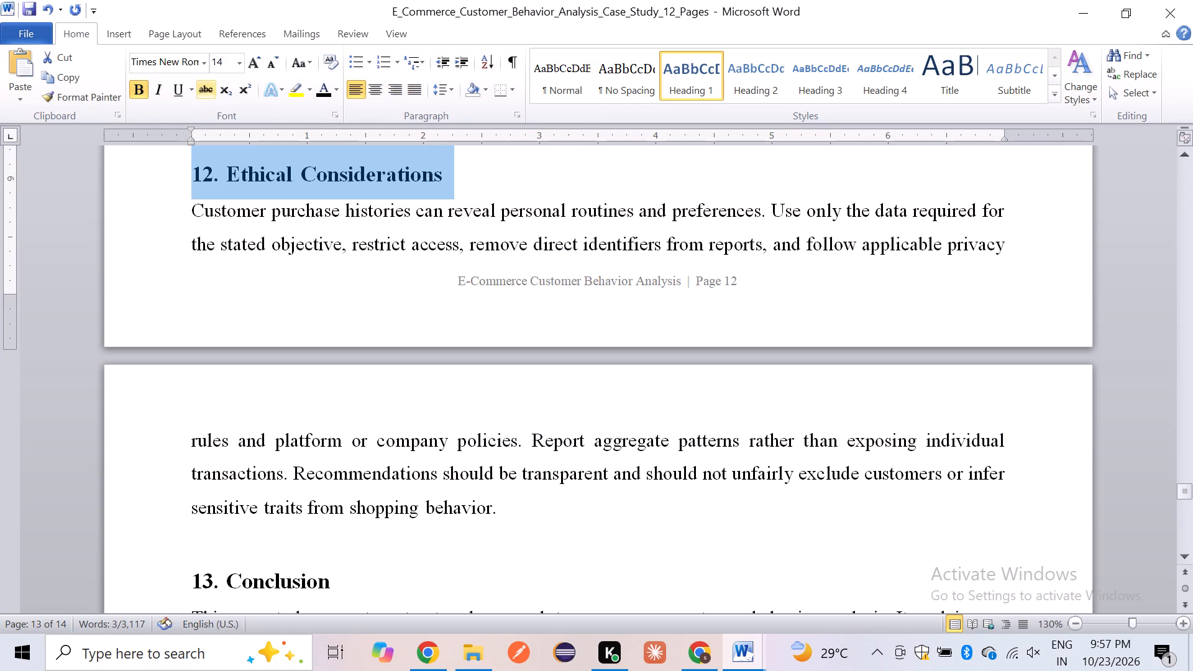
Justify all the body paragraphs under the heading "13. Conclusion.".
{"action": "scroll", "coordinate": [229, 404], "scroll_direction": "down", "scroll_amount": 2}
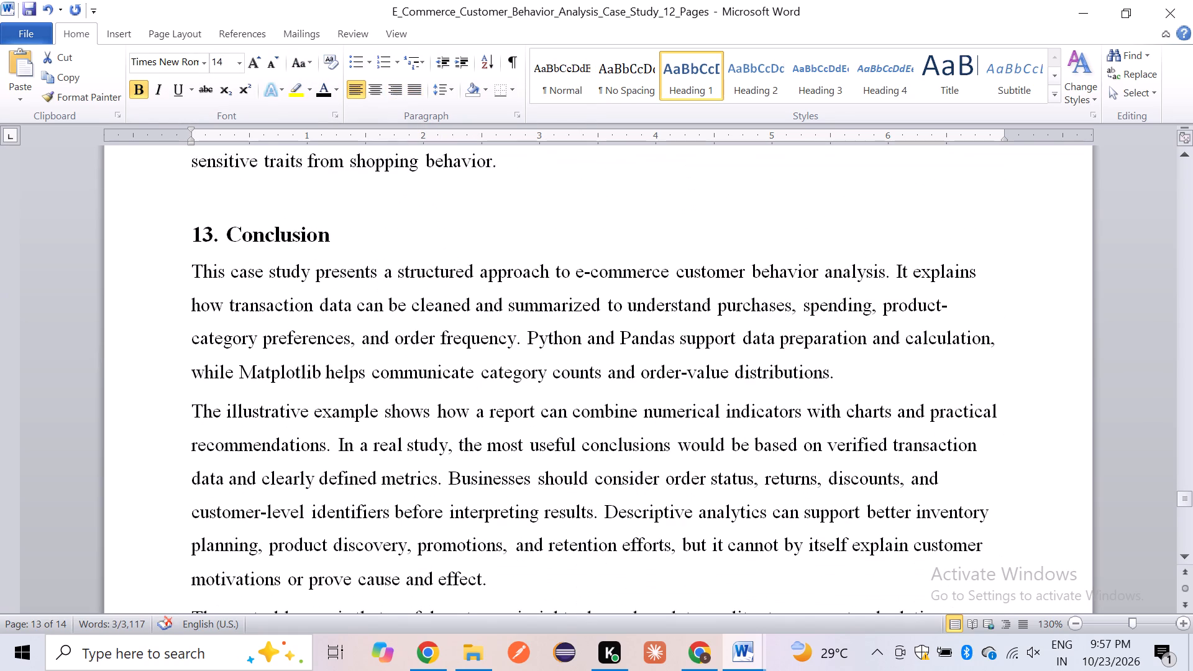
{"action": "scroll", "coordinate": [229, 404], "scroll_direction": "down", "scroll_amount": 1}
{"action": "left_click_drag", "start_coordinate": [183, 233], "coordinate": [408, 582]}
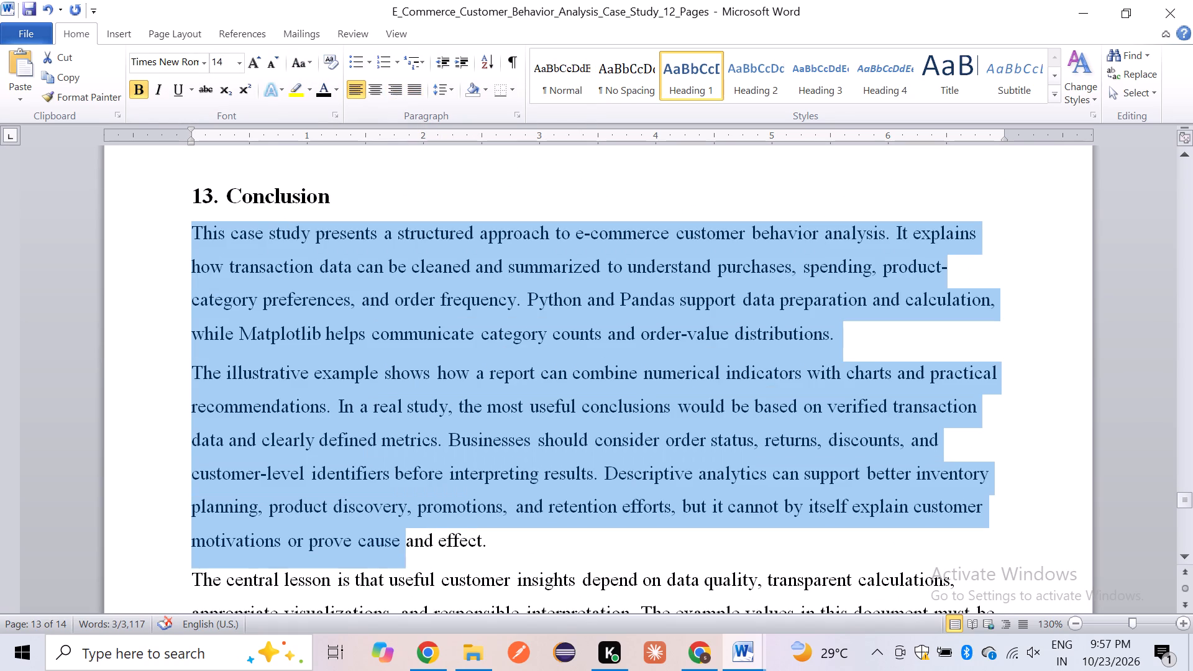
{"action": "left_click_drag", "start_coordinate": [408, 582], "coordinate": [661, 559]}
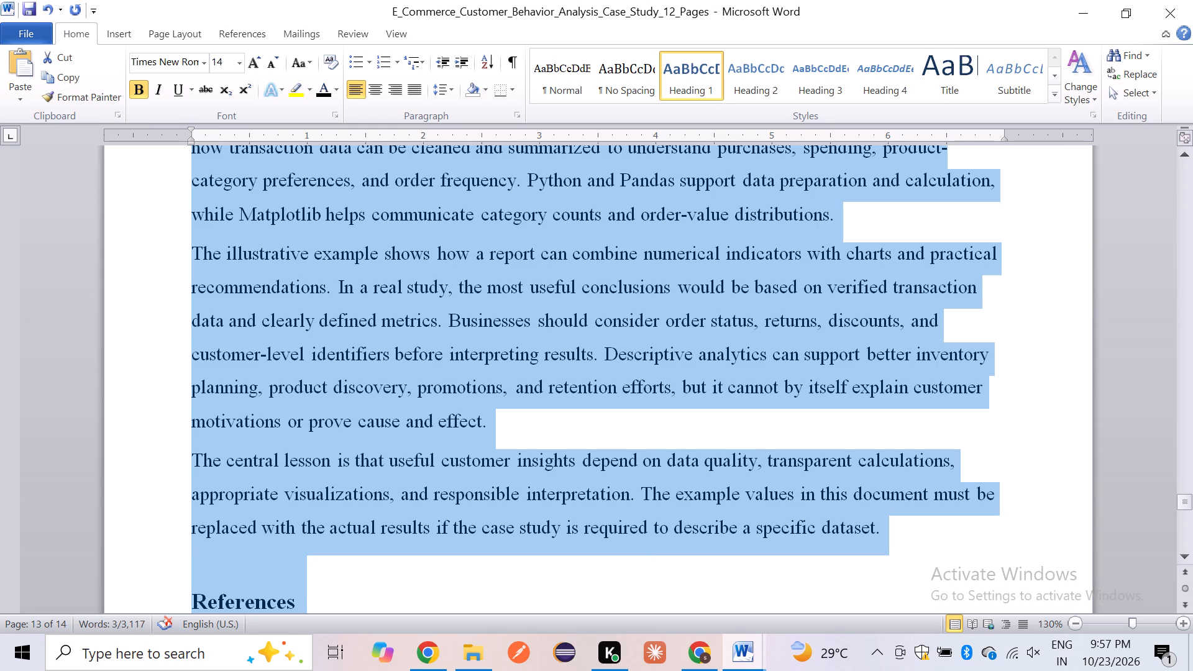
{"action": "left_click_drag", "start_coordinate": [661, 559], "coordinate": [909, 542]}
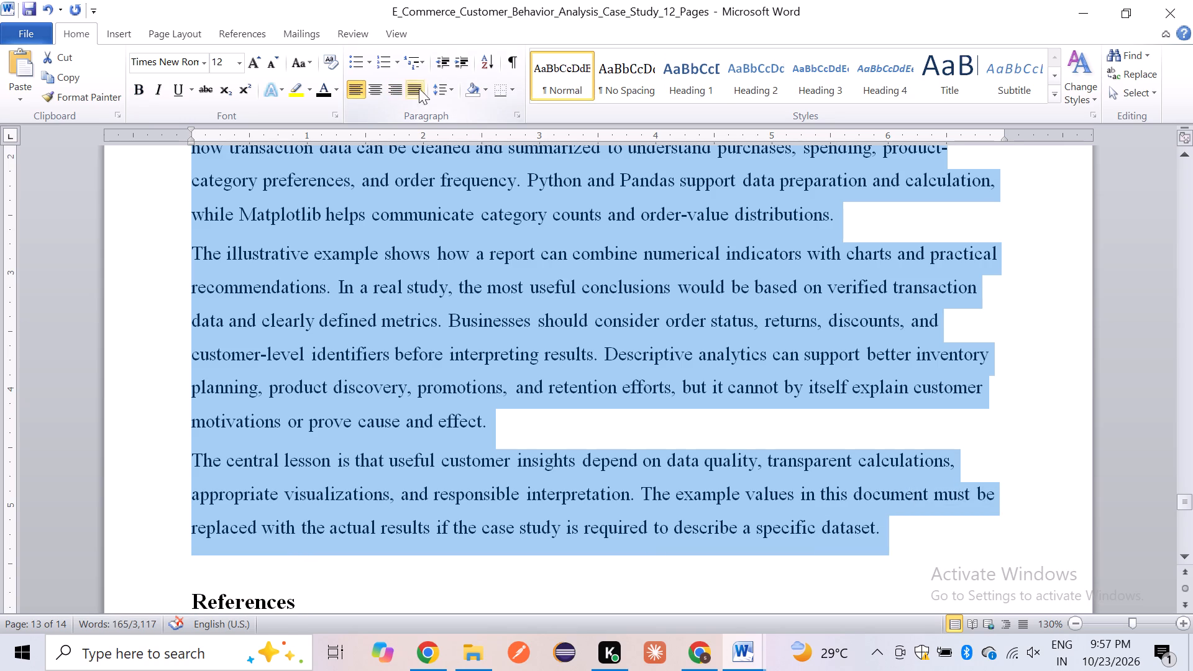
{"action": "left_click", "coordinate": [419, 88]}
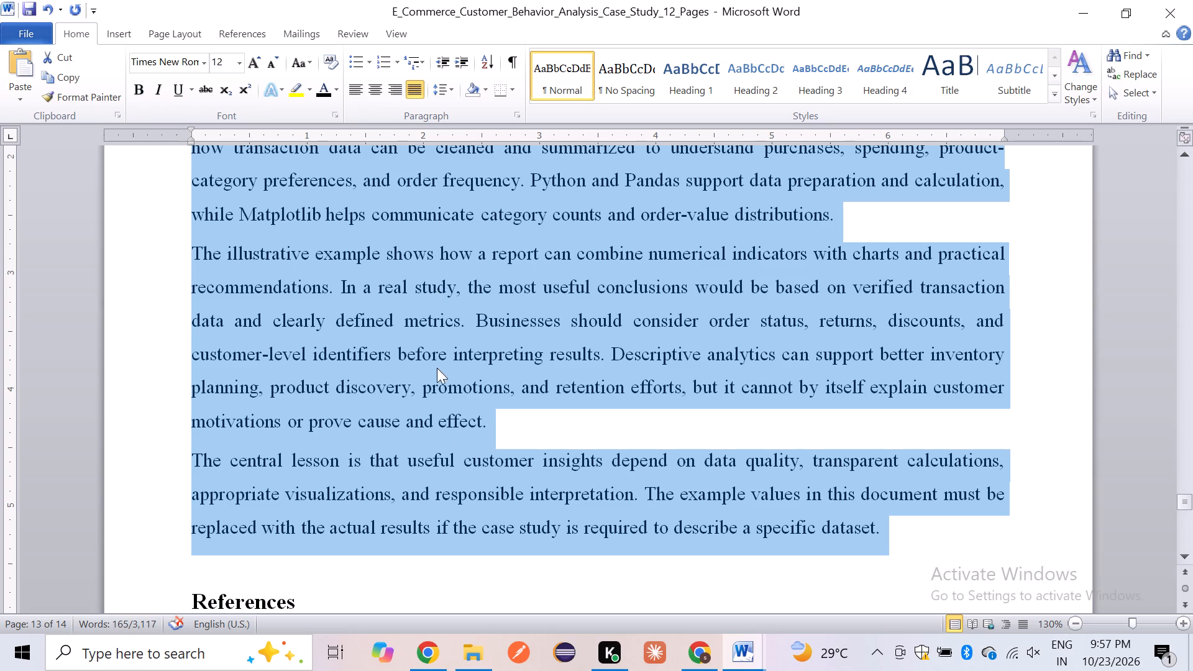
Justify the four bullet points under the heading "References.".
{"action": "scroll", "coordinate": [463, 361], "scroll_direction": "down", "scroll_amount": 1}
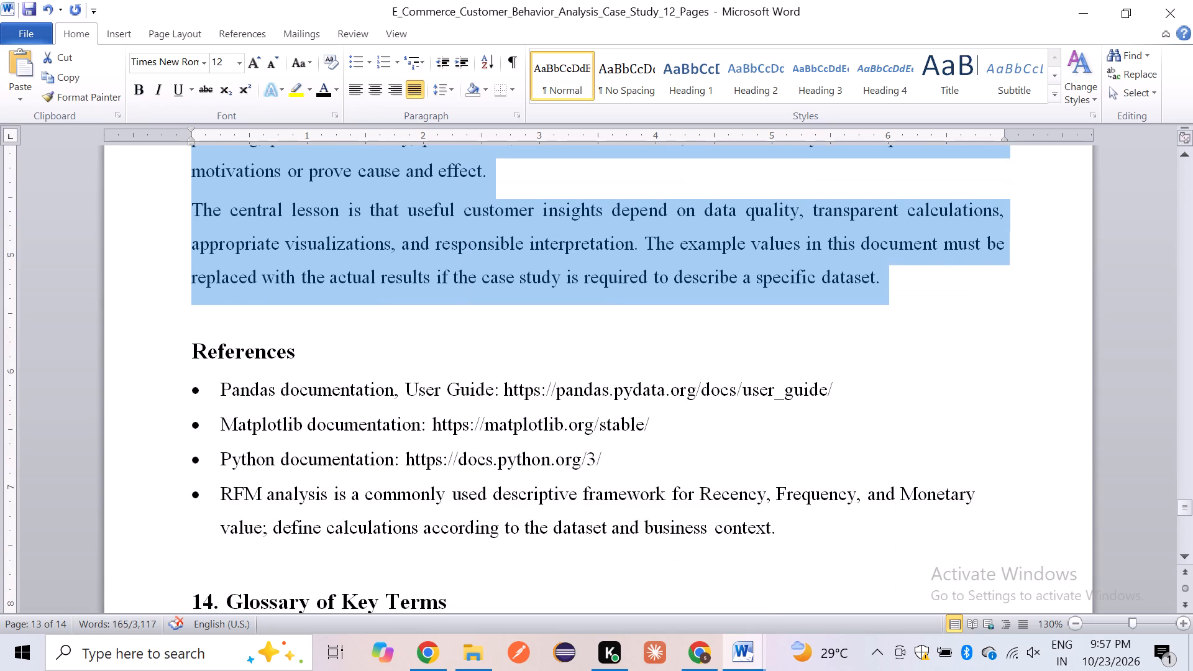
{"action": "scroll", "coordinate": [463, 361], "scroll_direction": "down", "scroll_amount": 1}
{"action": "left_click_drag", "start_coordinate": [216, 311], "coordinate": [798, 460]}
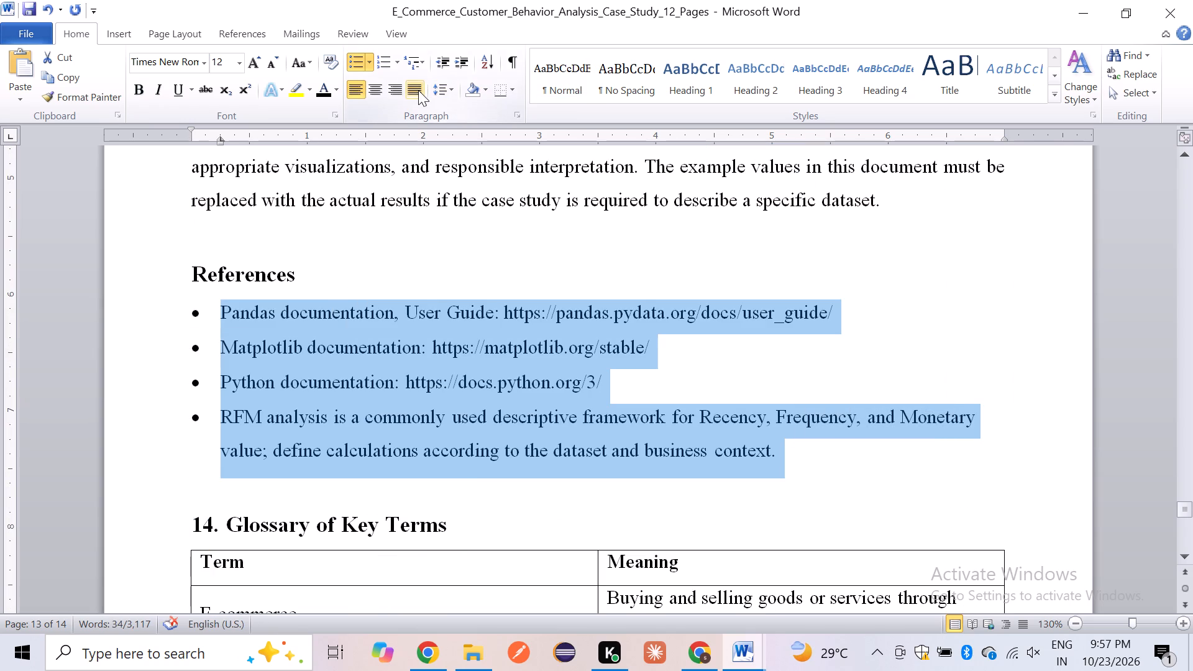
{"action": "left_click", "coordinate": [414, 90]}
Check the formatting of the heading "14. Glossary of Key Terms" and the glossary table across its pages.
{"action": "scroll", "coordinate": [432, 383], "scroll_direction": "down", "scroll_amount": 1}
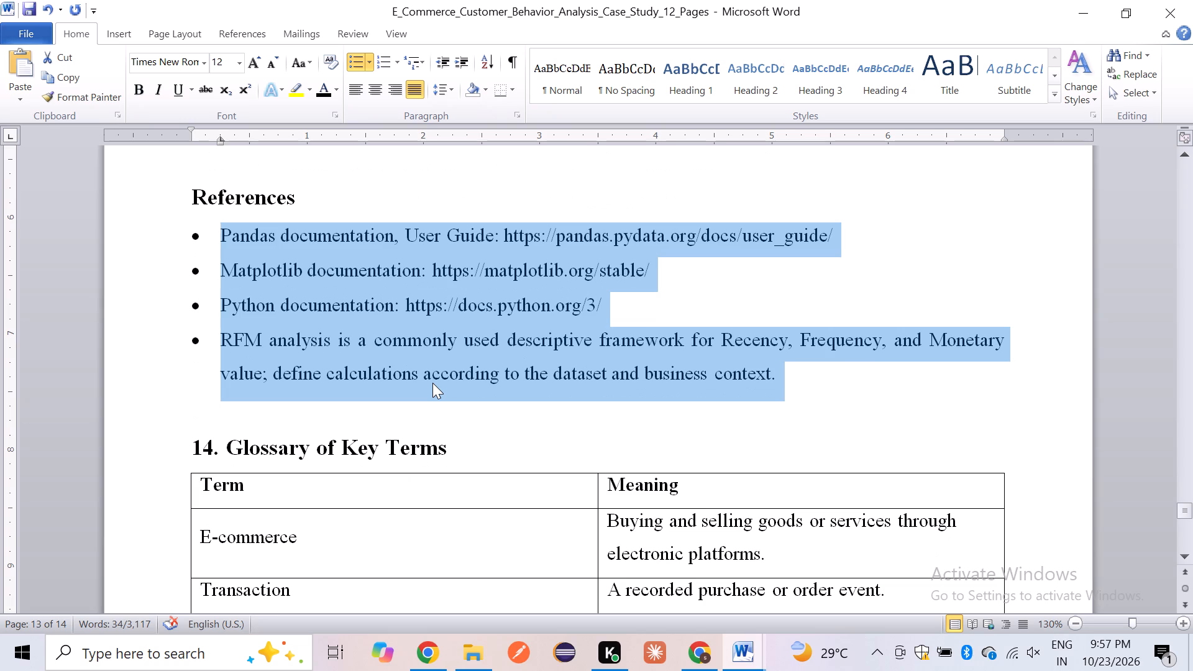
{"action": "scroll", "coordinate": [432, 383], "scroll_direction": "down", "scroll_amount": 1}
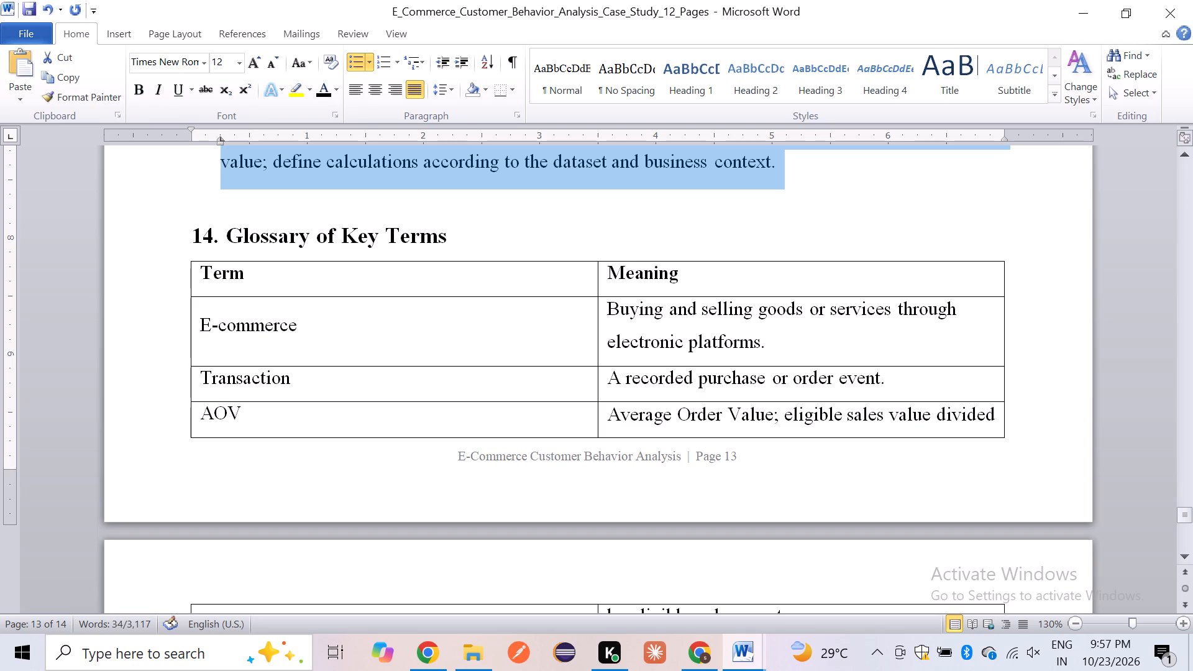
{"action": "left_click", "coordinate": [172, 229]}
{"action": "scroll", "coordinate": [172, 229], "scroll_direction": "down", "scroll_amount": 2}
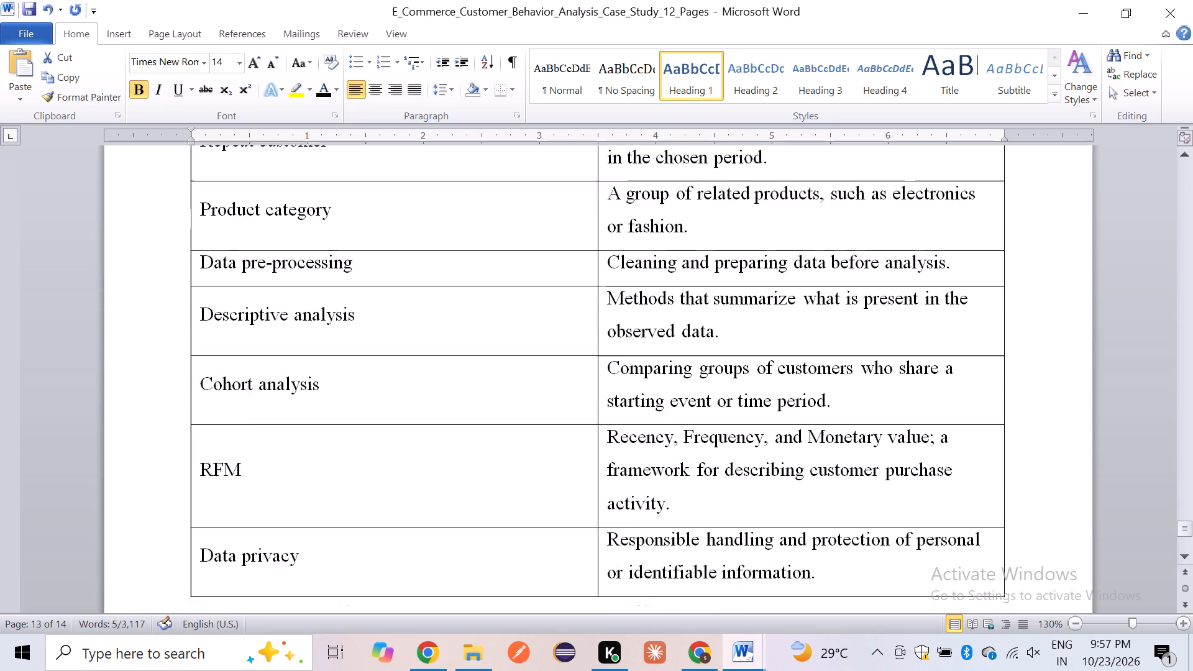
{"action": "scroll", "coordinate": [172, 229], "scroll_direction": "down", "scroll_amount": 1}
{"action": "scroll", "coordinate": [172, 229], "scroll_direction": "up", "scroll_amount": 1}
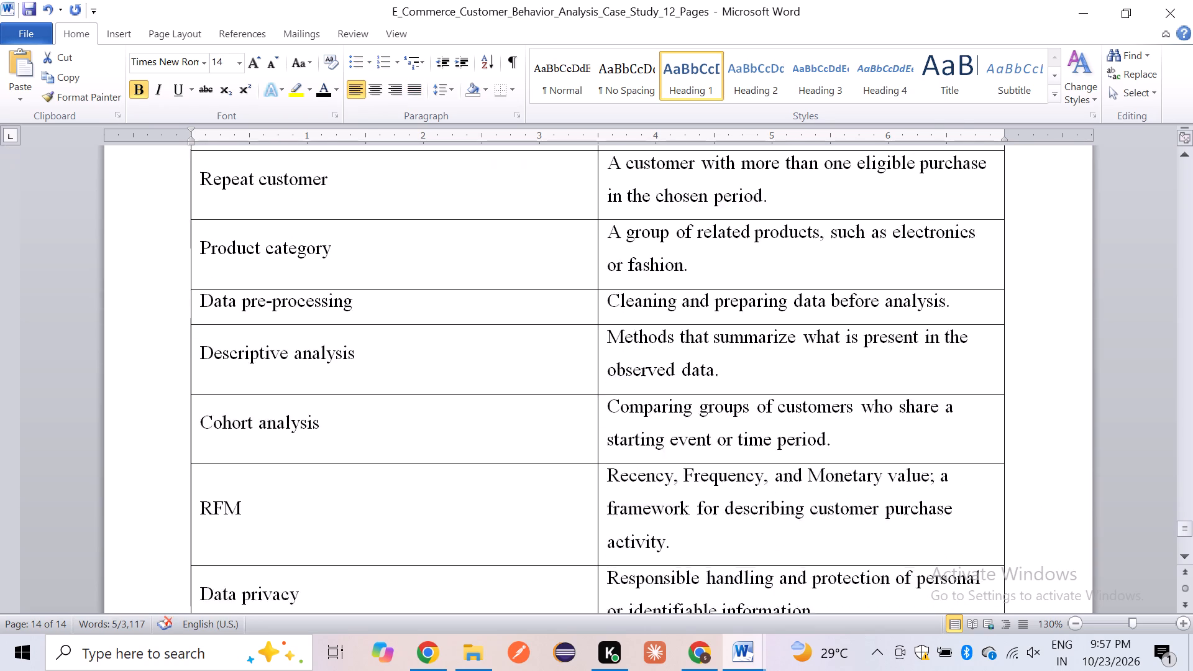
{"action": "scroll", "coordinate": [172, 229], "scroll_direction": "up", "scroll_amount": 2}
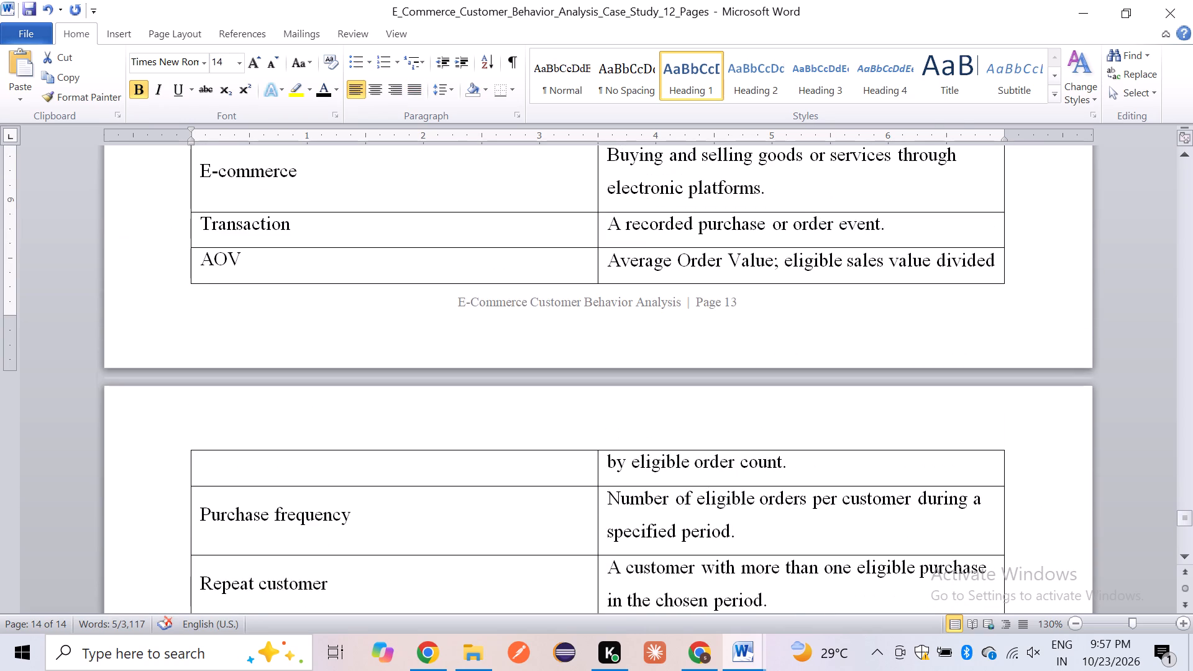
Review the formatting of the whole case study from the References section back up to the title.
{"action": "scroll", "coordinate": [172, 229], "scroll_direction": "up", "scroll_amount": 3}
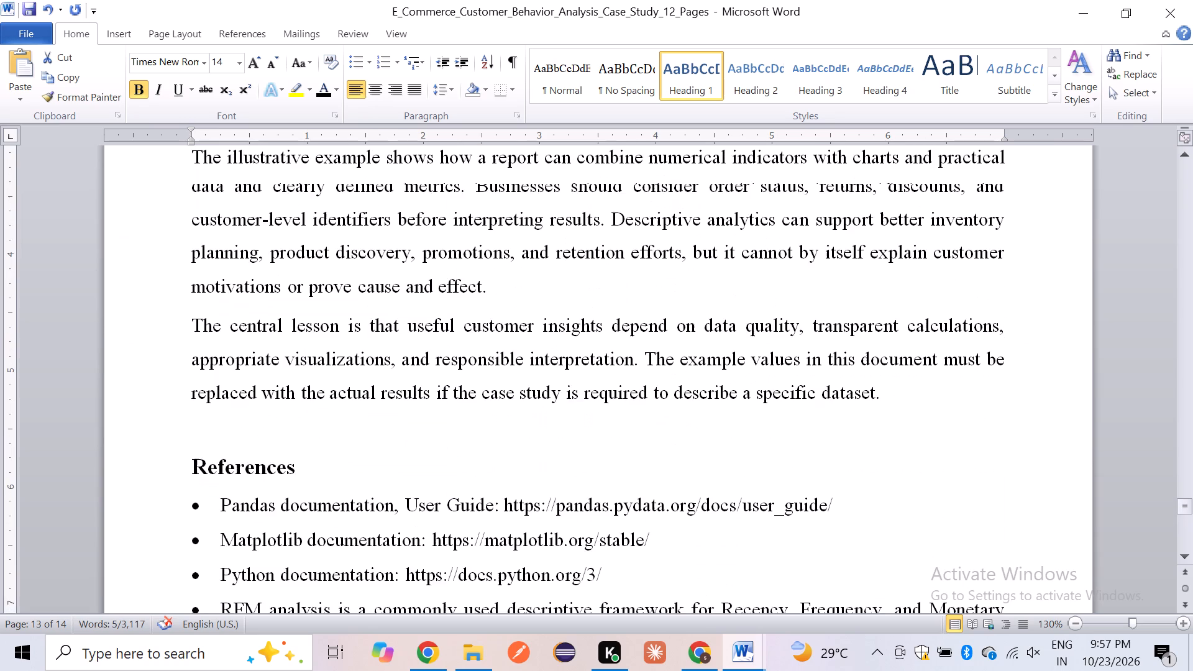
{"action": "scroll", "coordinate": [172, 229], "scroll_direction": "up", "scroll_amount": 4}
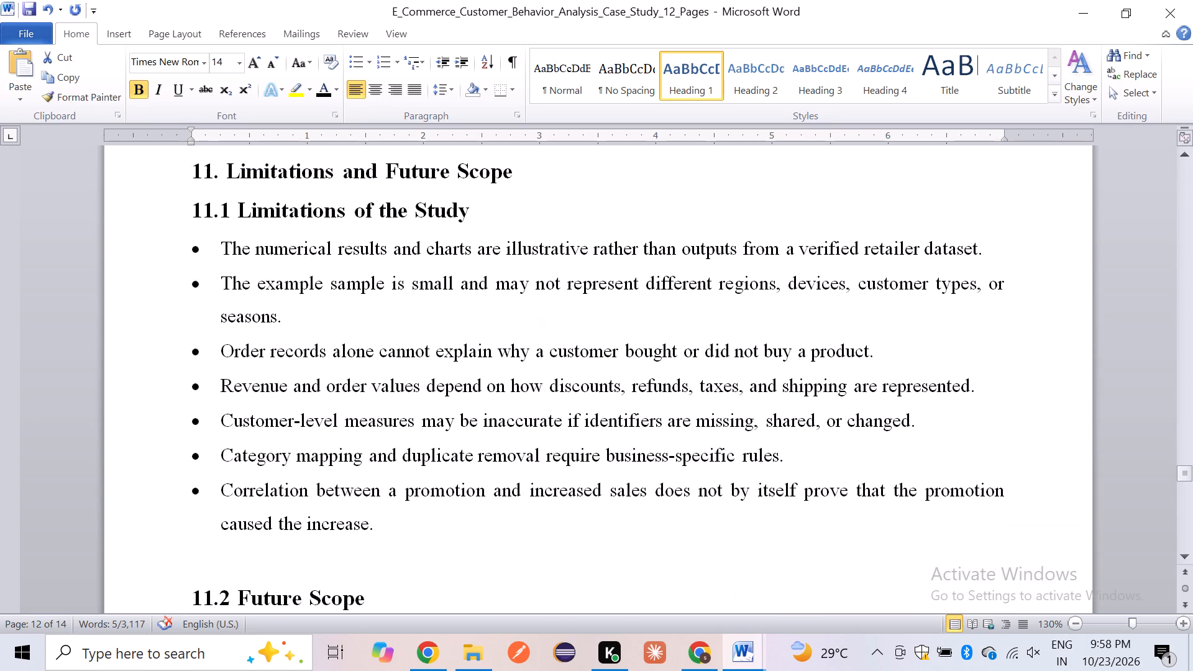
{"action": "scroll", "coordinate": [172, 229], "scroll_direction": "up", "scroll_amount": 19}
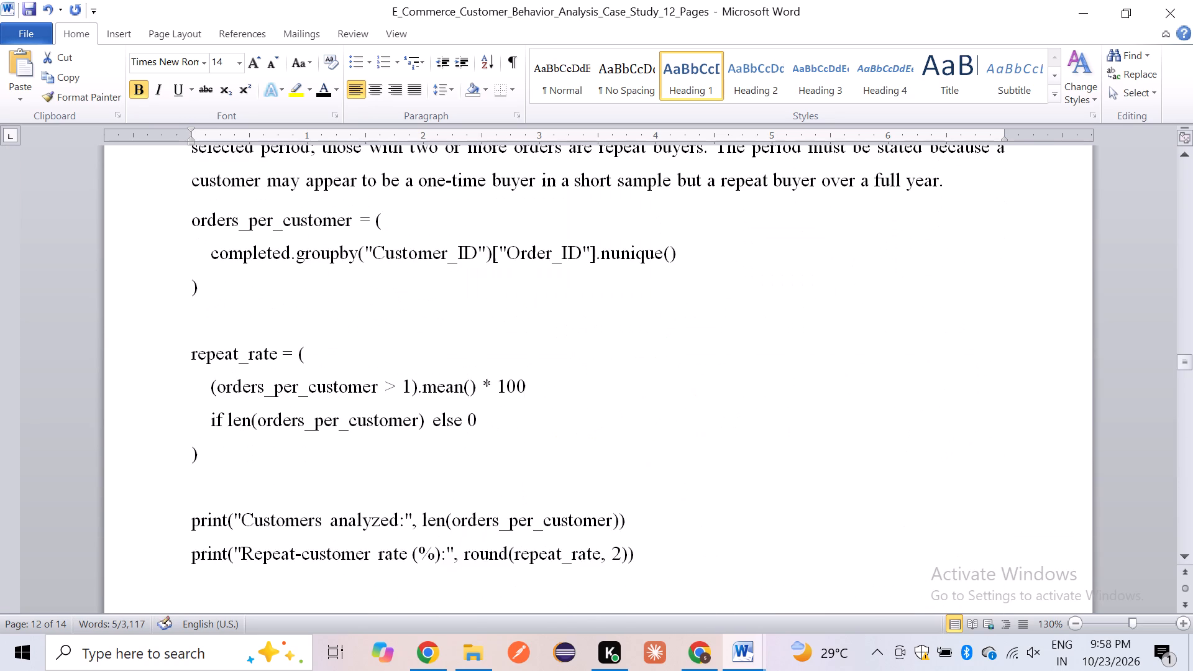
{"action": "scroll", "coordinate": [172, 229], "scroll_direction": "up", "scroll_amount": 7}
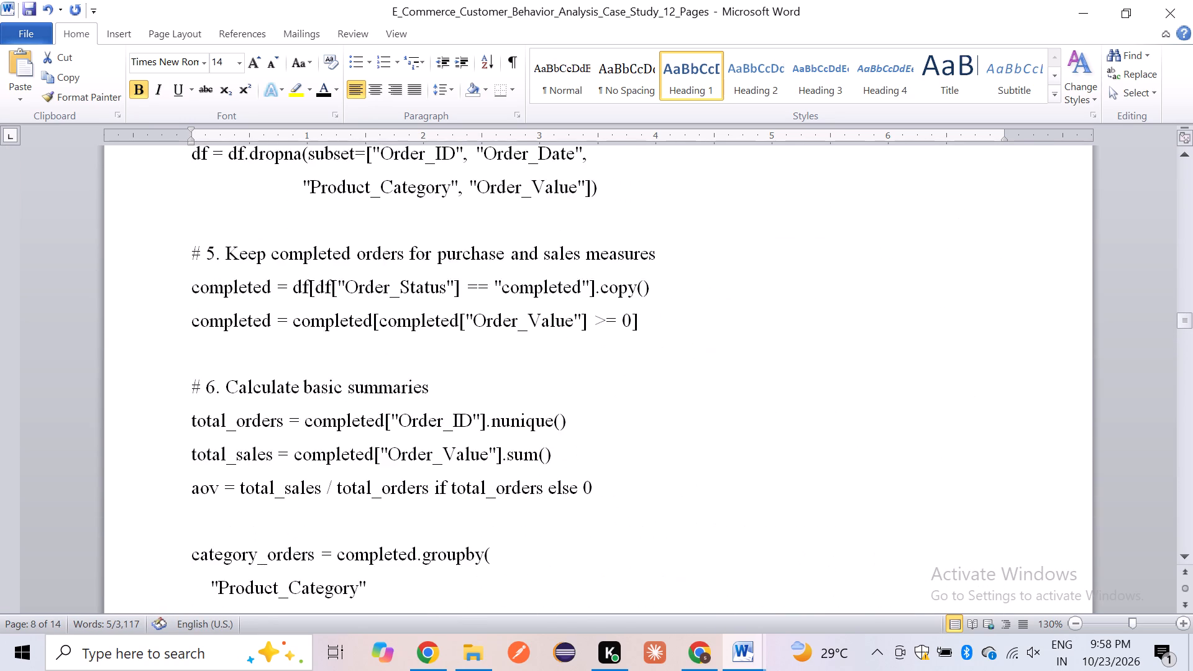
{"action": "scroll", "coordinate": [172, 229], "scroll_direction": "up", "scroll_amount": 8}
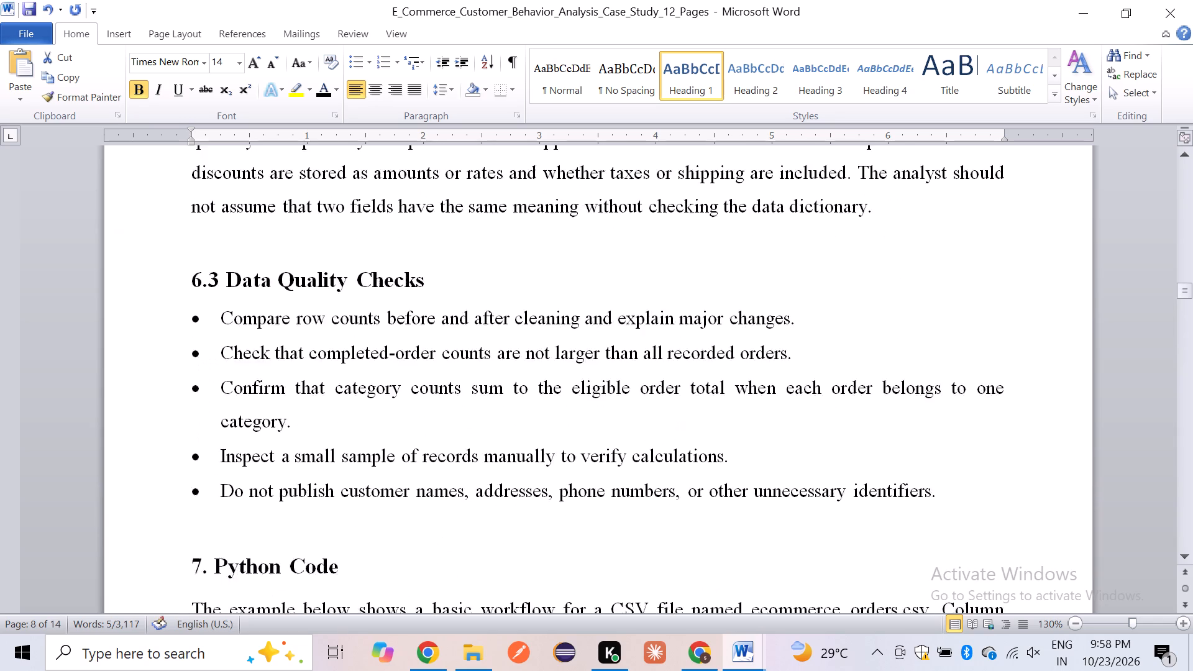
{"action": "scroll", "coordinate": [172, 229], "scroll_direction": "up", "scroll_amount": 20}
{"action": "scroll", "coordinate": [172, 229], "scroll_direction": "up", "scroll_amount": 10}
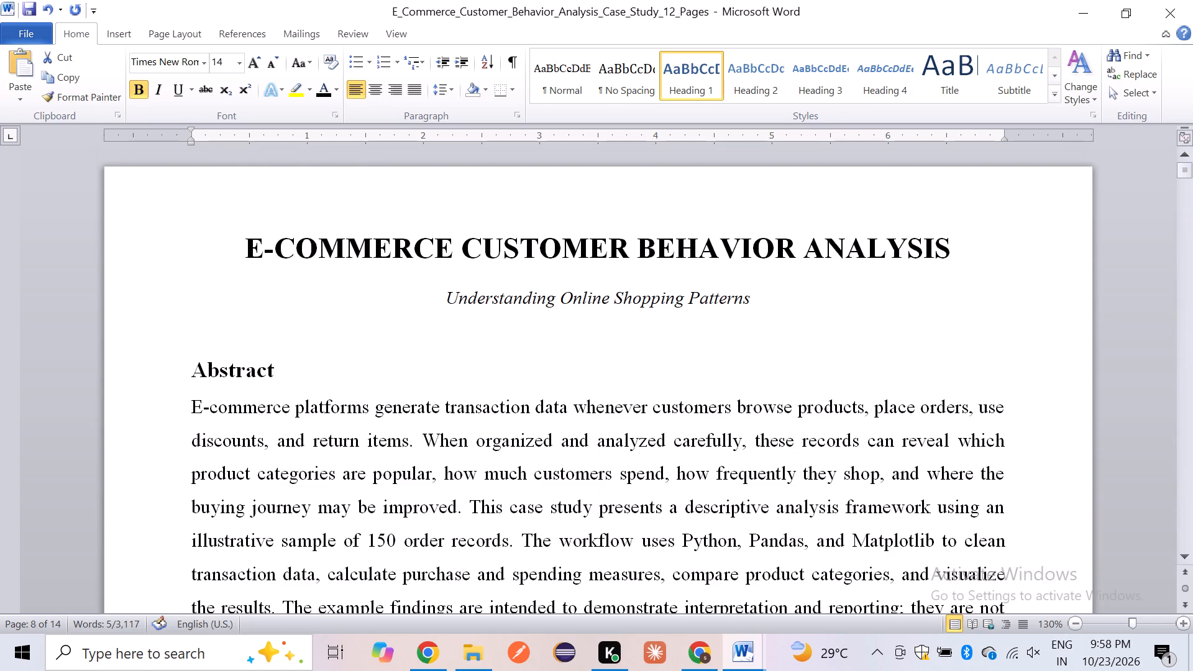
{"action": "scroll", "coordinate": [172, 229], "scroll_direction": "up", "scroll_amount": 6}
Save the formatted case study under its existing name.
{"action": "key", "text": "ctrl+s"}
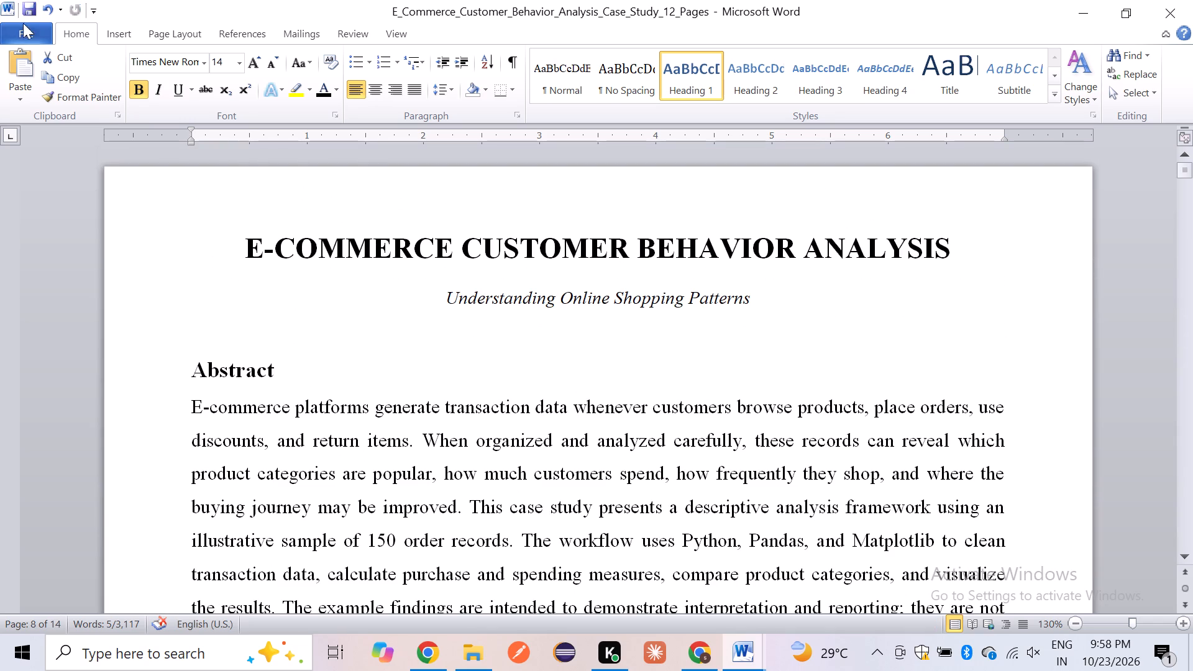
Save a copy of the case study in the Downloads folder as a Word document named "Dsv case study 34.".
{"action": "left_click", "coordinate": [25, 32]}
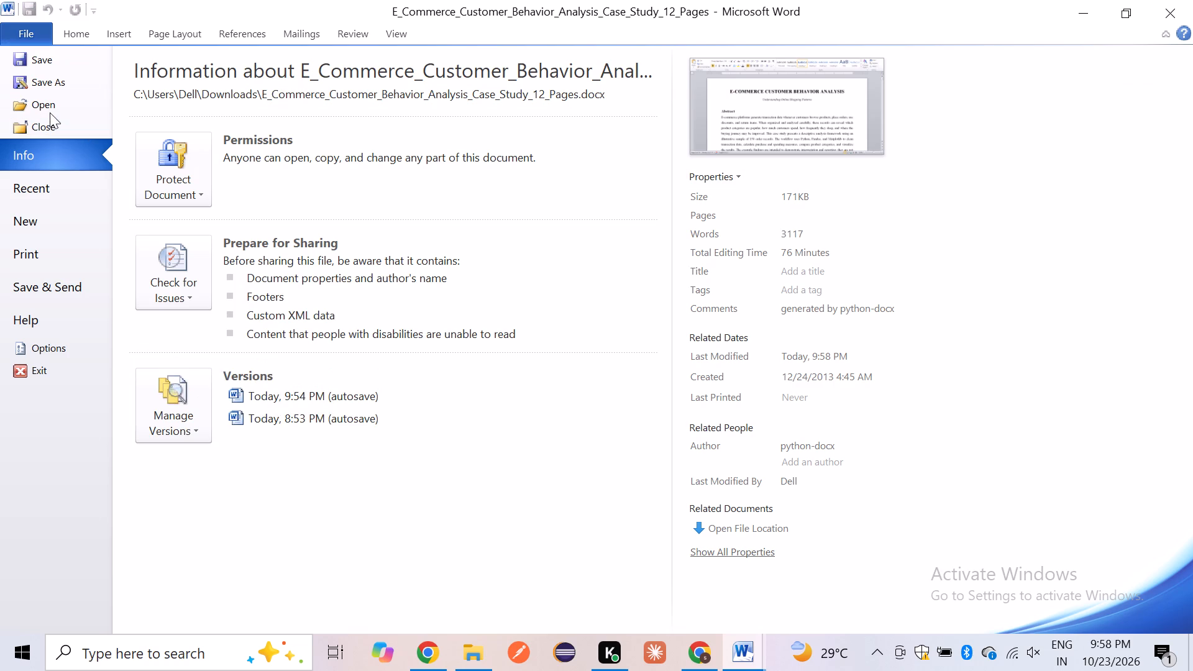
{"action": "left_click", "coordinate": [87, 88]}
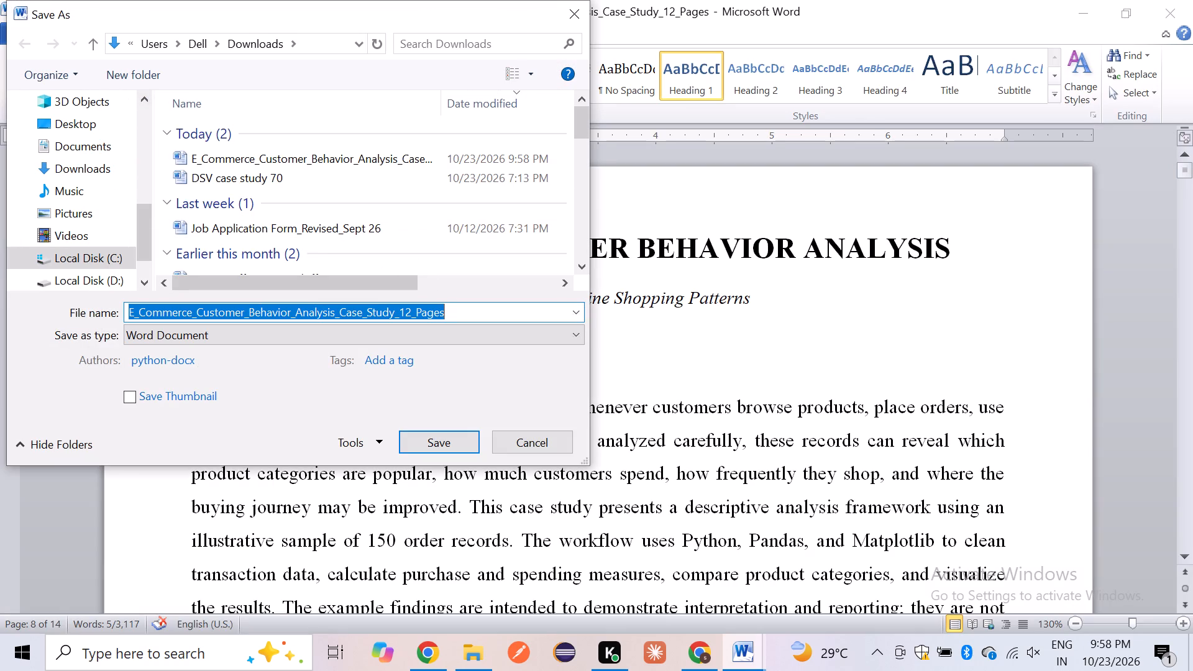
{"action": "scroll", "coordinate": [463, 225], "scroll_direction": "down", "scroll_amount": 2}
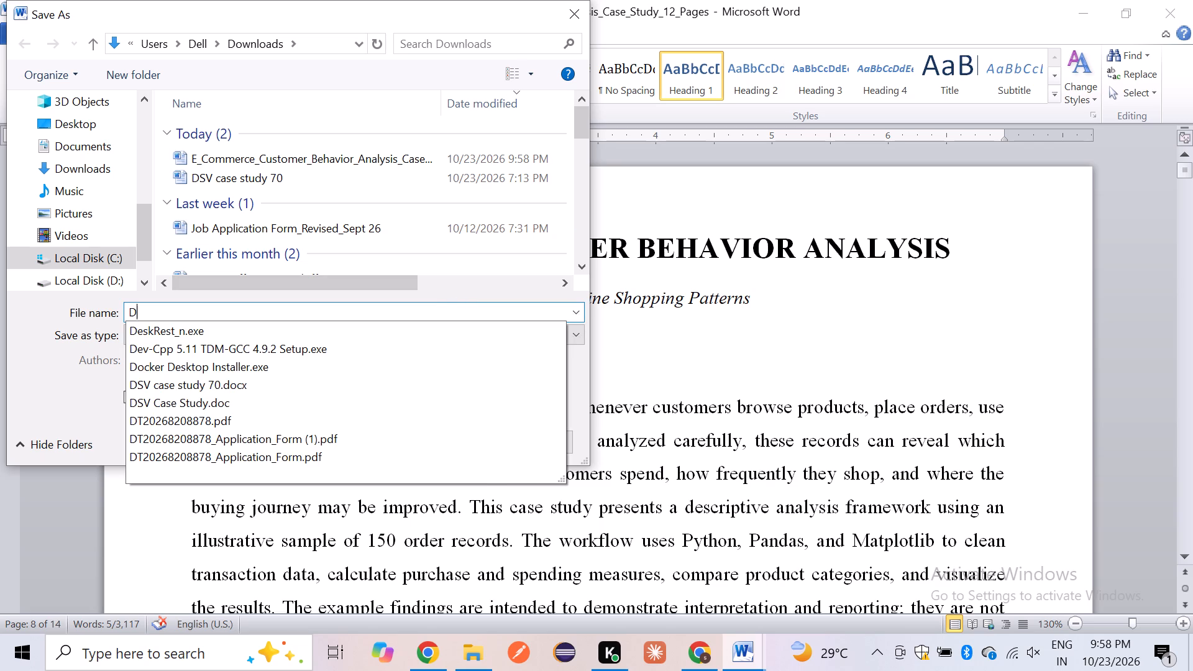
{"action": "key", "text": "s"}
{"action": "key", "text": "v"}
{"action": "key", "text": "space"}
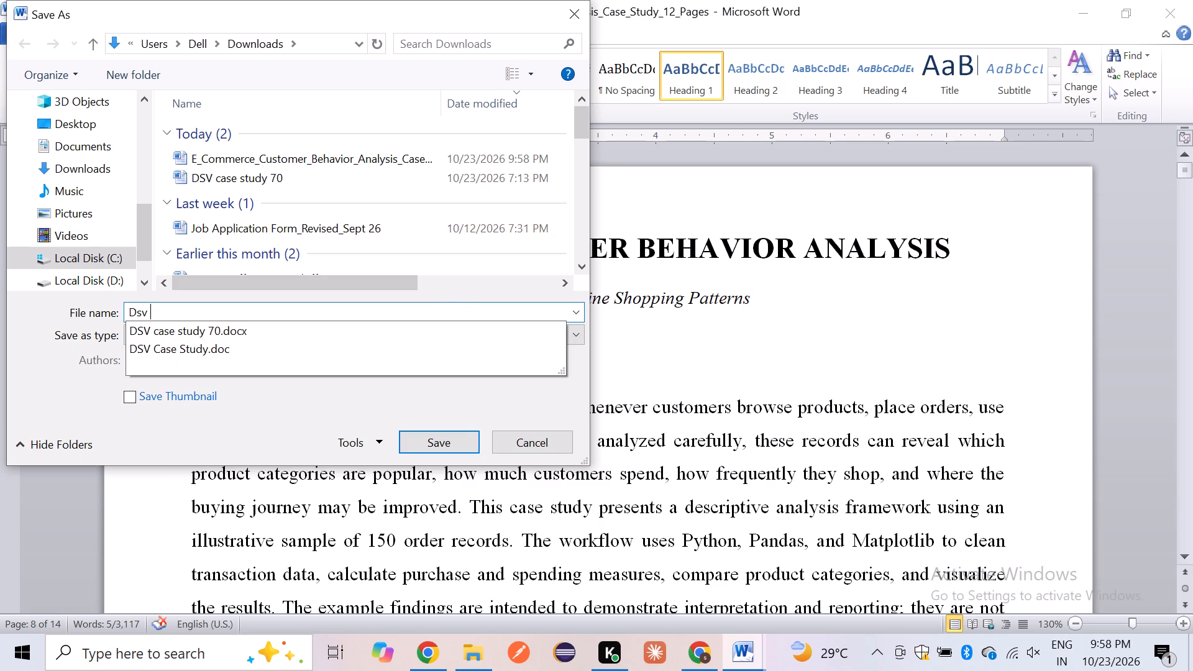
{"action": "type", "text": "case study"}
{"action": "key", "text": "space"}
{"action": "type", "text": "34"}
{"action": "key", "text": "Return"}
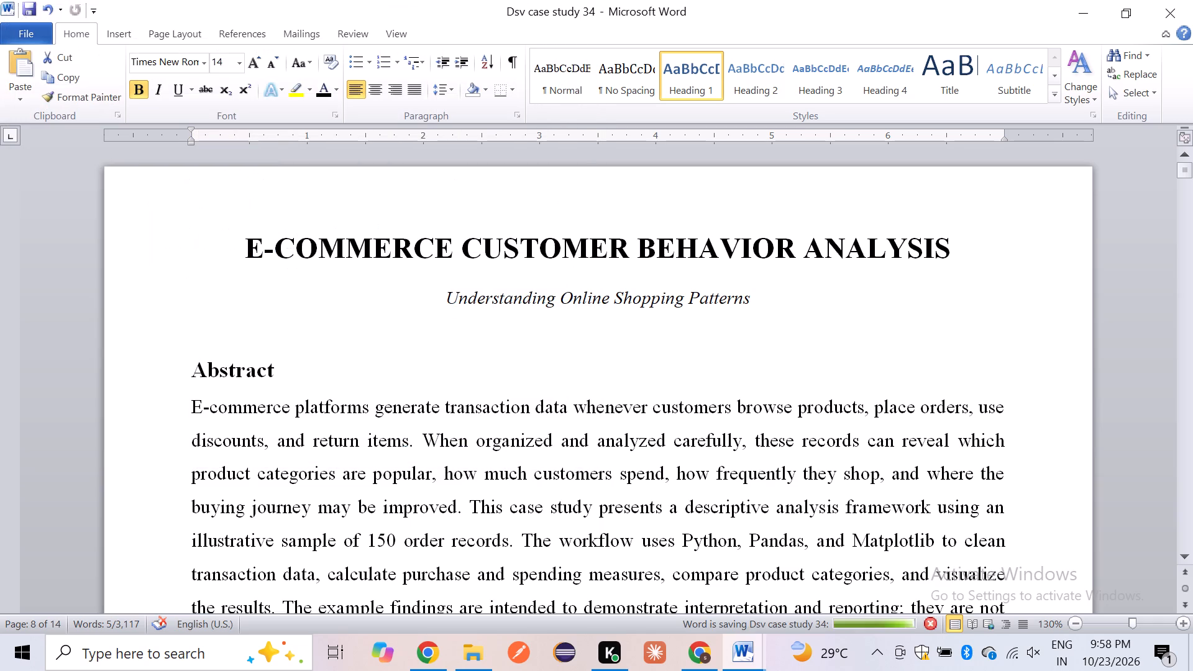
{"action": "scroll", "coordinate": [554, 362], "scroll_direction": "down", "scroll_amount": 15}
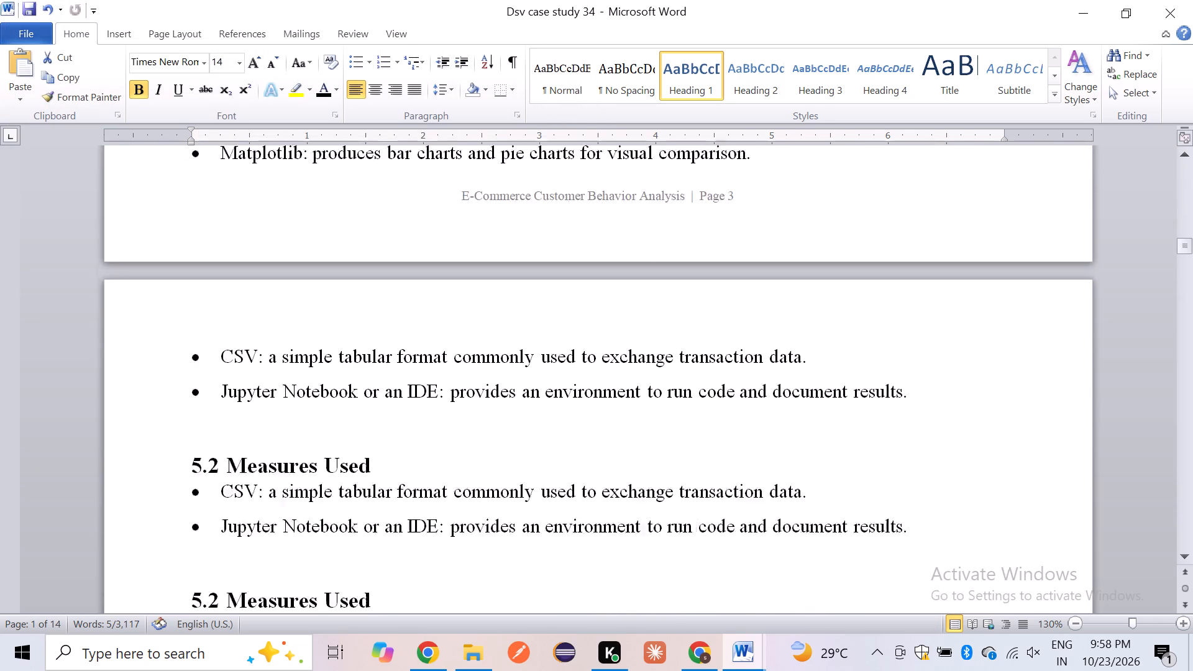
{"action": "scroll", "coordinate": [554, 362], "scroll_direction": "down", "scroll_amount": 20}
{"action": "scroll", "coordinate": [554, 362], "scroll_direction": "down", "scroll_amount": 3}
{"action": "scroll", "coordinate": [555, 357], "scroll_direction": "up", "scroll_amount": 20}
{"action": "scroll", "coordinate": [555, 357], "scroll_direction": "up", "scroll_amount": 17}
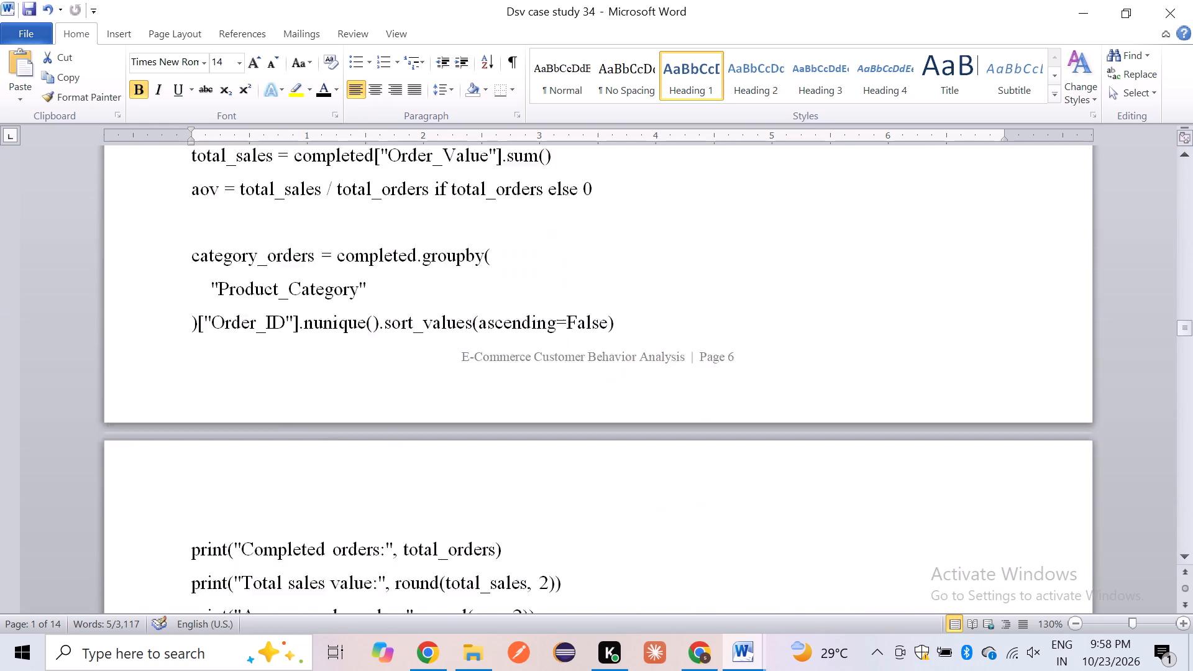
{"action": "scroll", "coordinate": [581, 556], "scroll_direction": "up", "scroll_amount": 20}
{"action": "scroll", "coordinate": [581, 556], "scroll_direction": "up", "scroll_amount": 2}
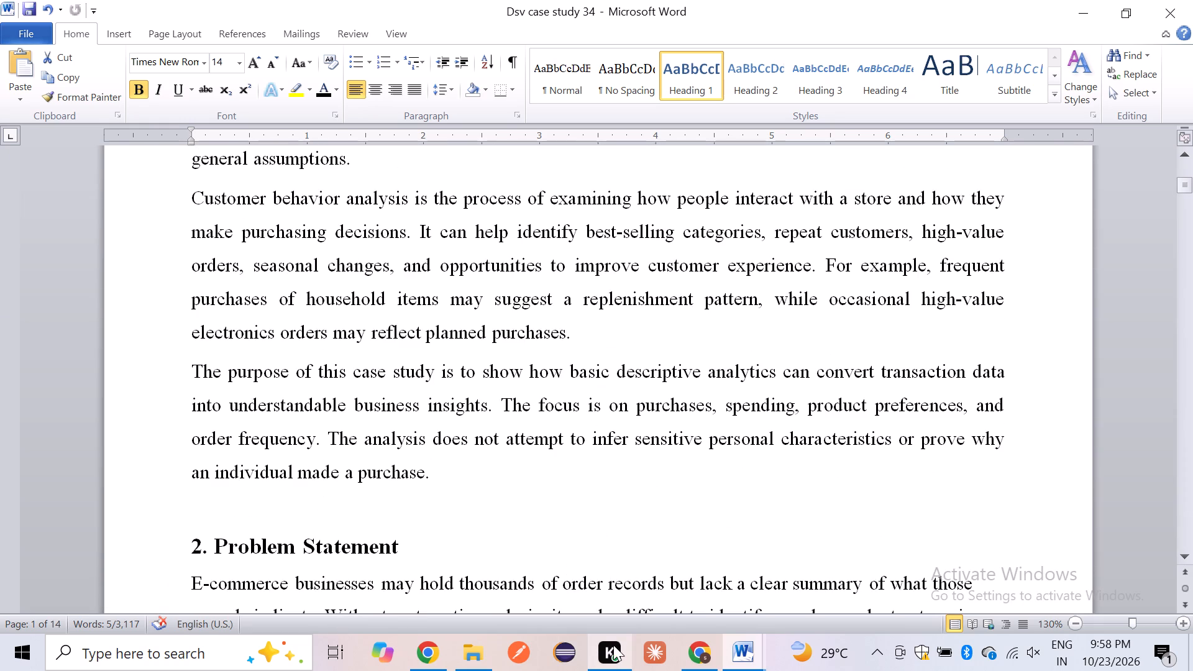